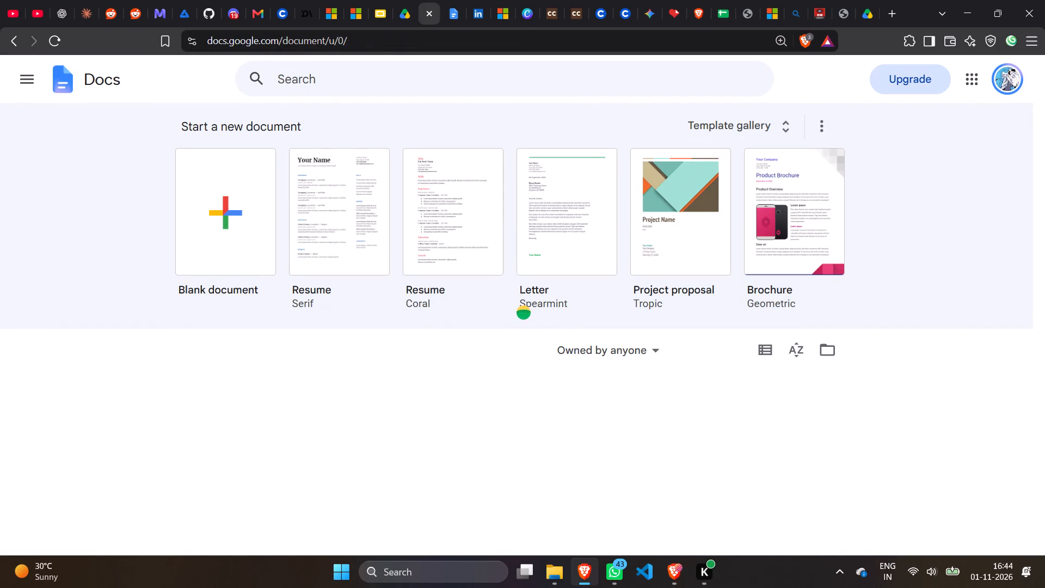
Open the "Experiment: 5" document from the recent documents.
scroll(514, 303, "down", 4)
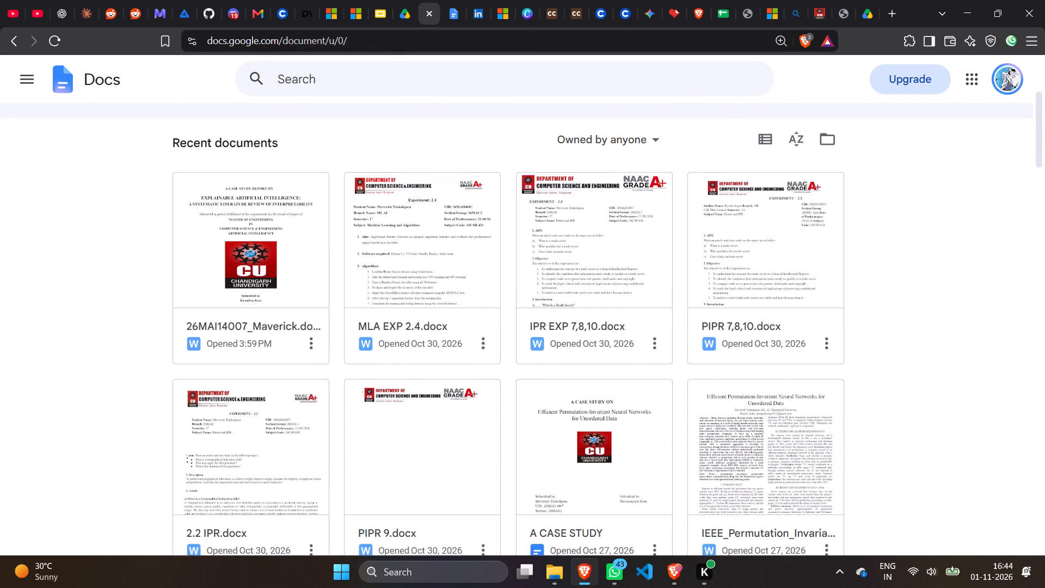
scroll(514, 303, "down", 2)
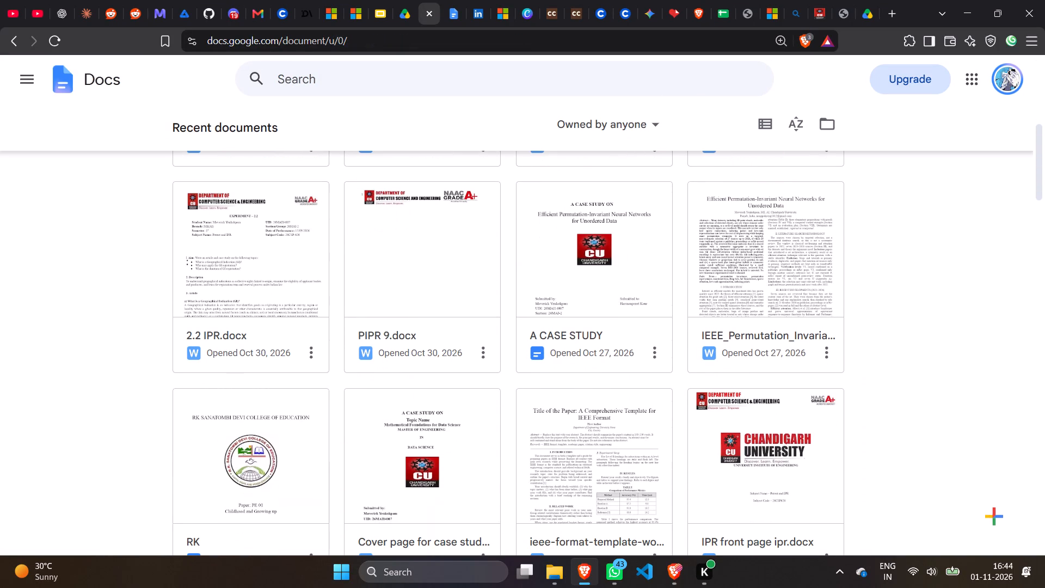
scroll(514, 303, "down", 5)
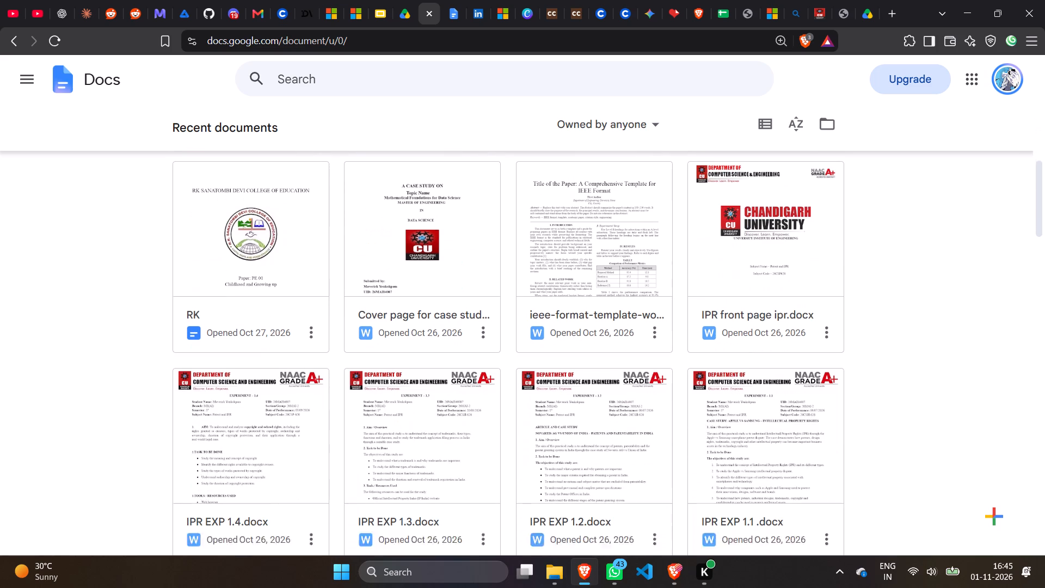
scroll(514, 303, "down", 6)
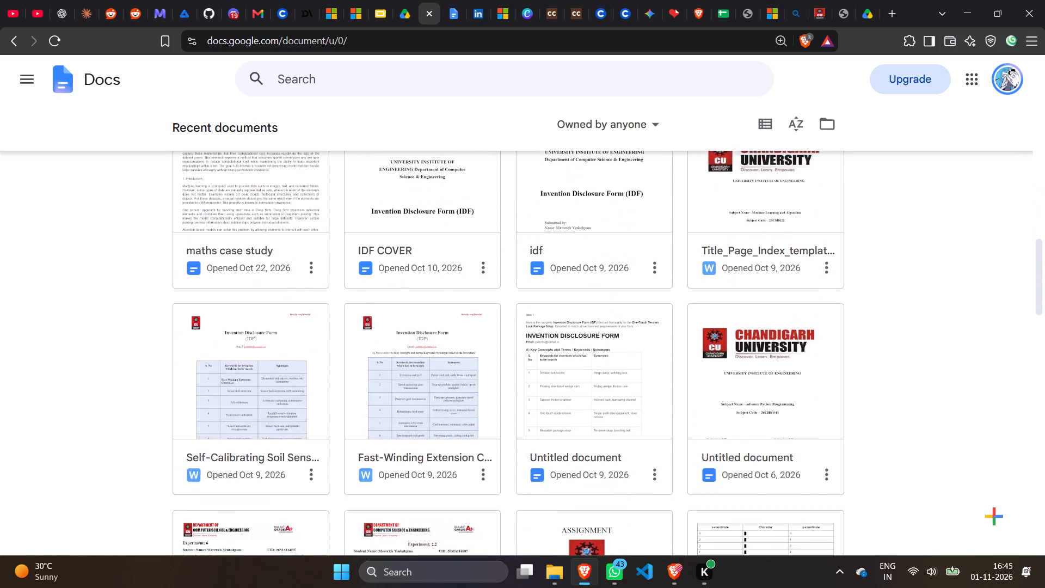
scroll(514, 303, "down", 2)
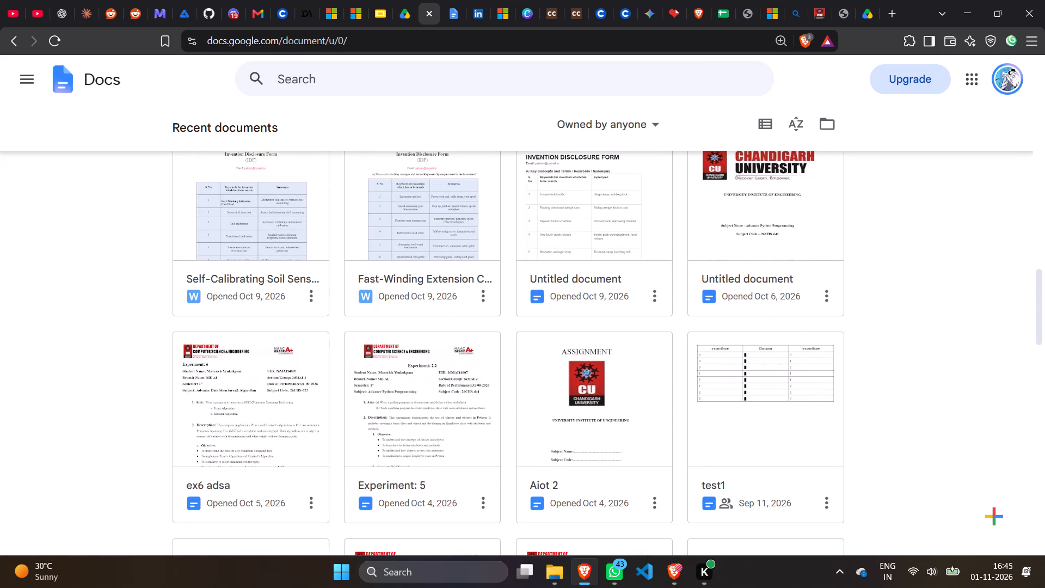
scroll(514, 303, "down", 1)
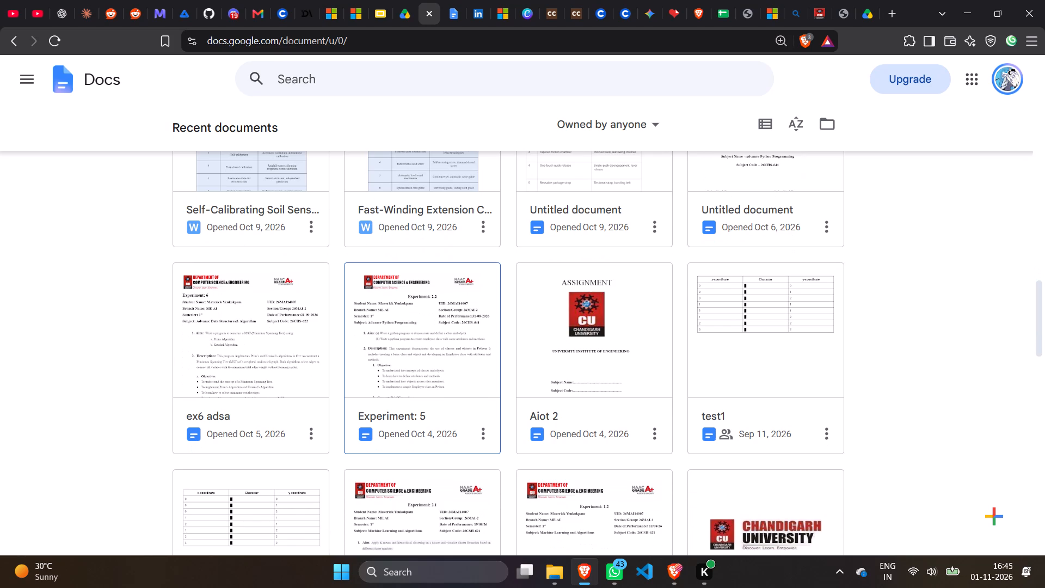
left_click(451, 353)
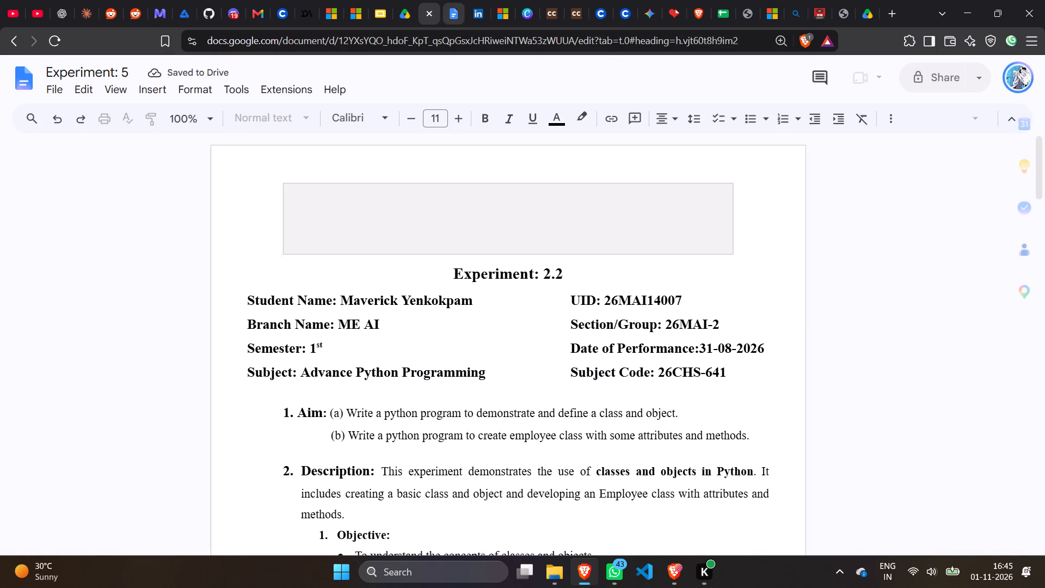
Return to the Docs home page and open the untitled document with the Advance Python Programming cover page.
left_click(455, 9)
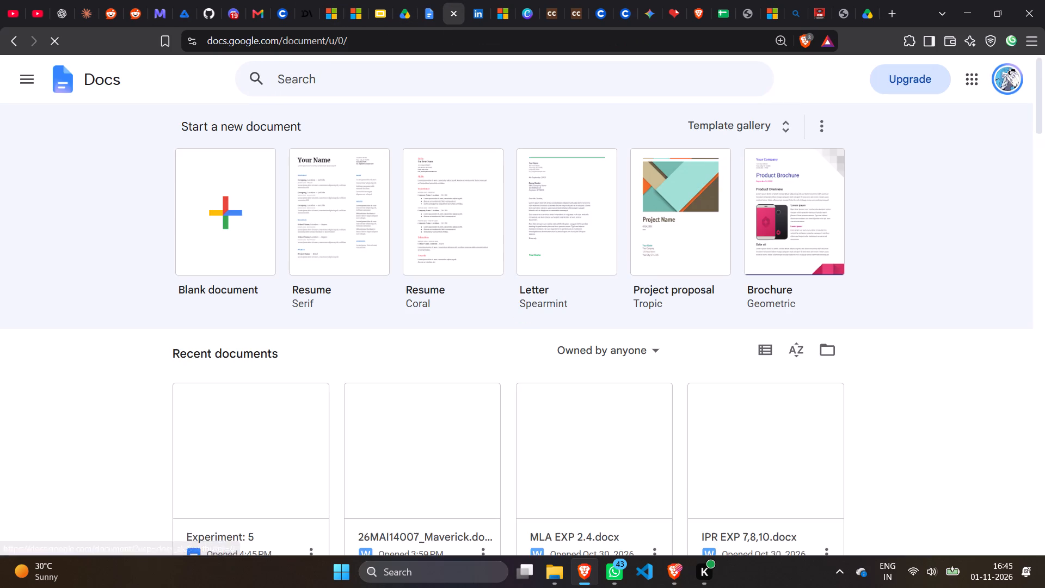
scroll(442, 340, "down", 14)
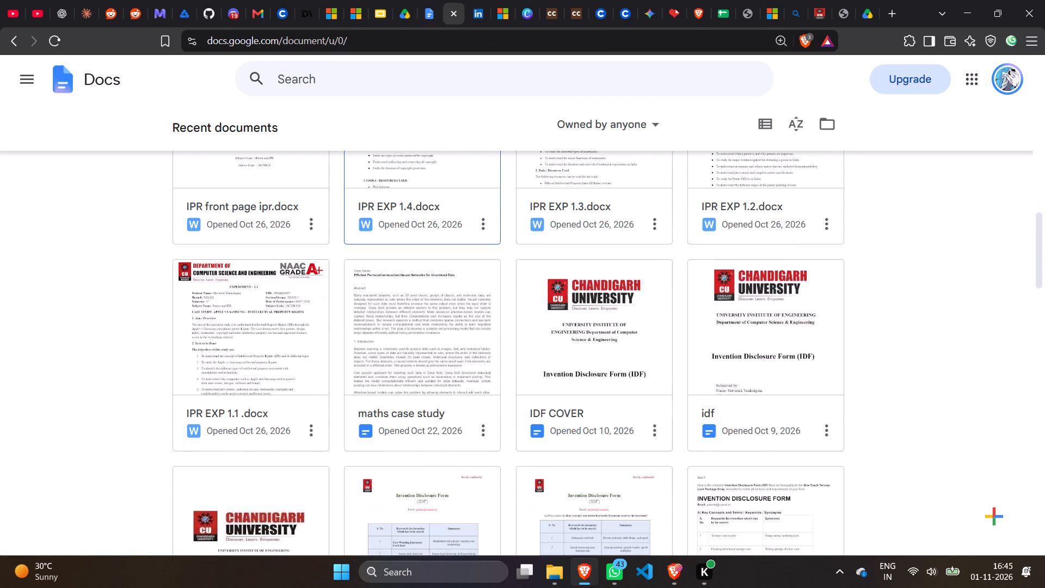
scroll(440, 313, "down", 1)
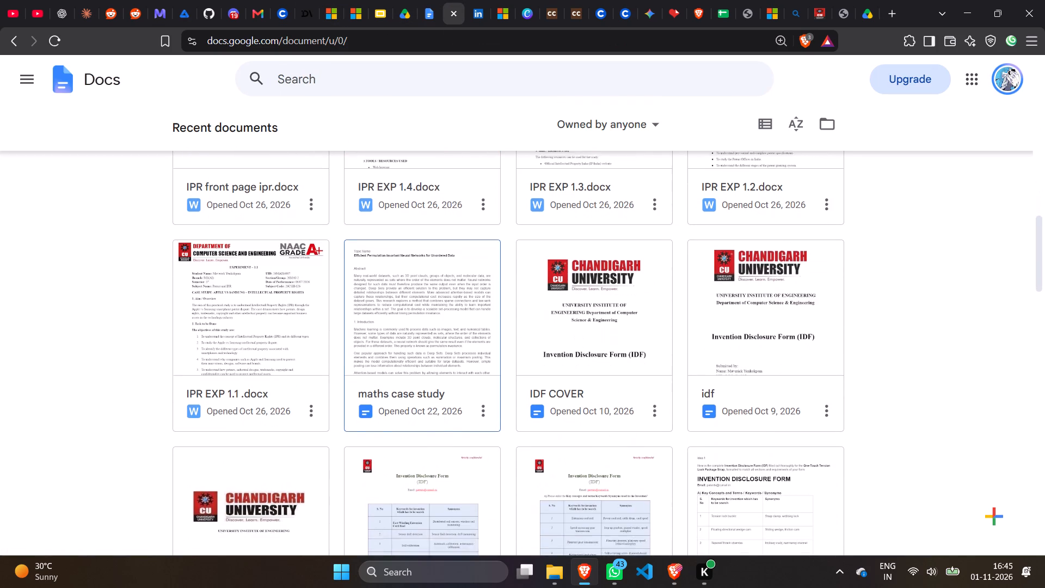
scroll(440, 313, "down", 6)
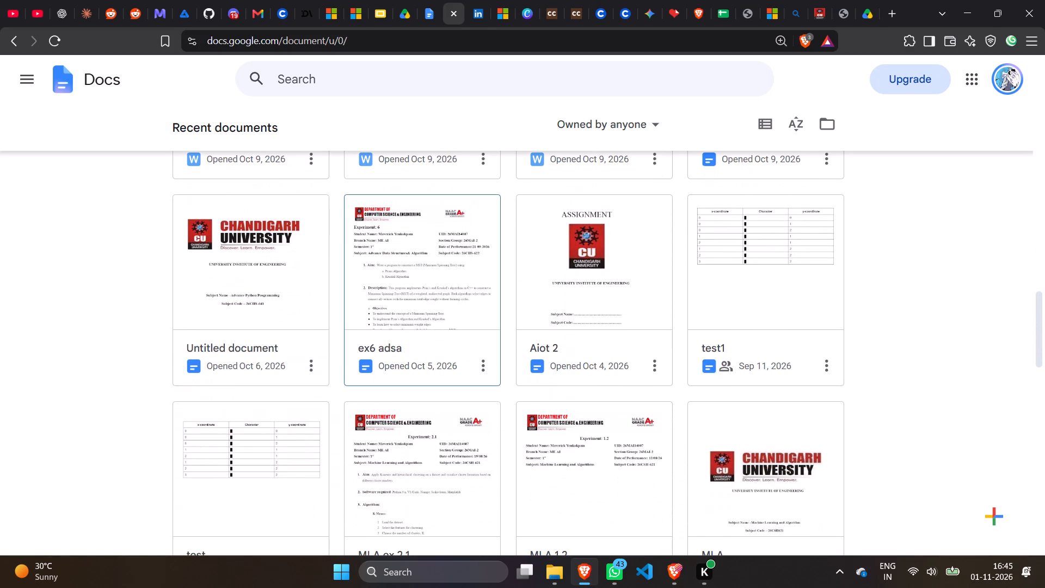
scroll(437, 312, "down", 1)
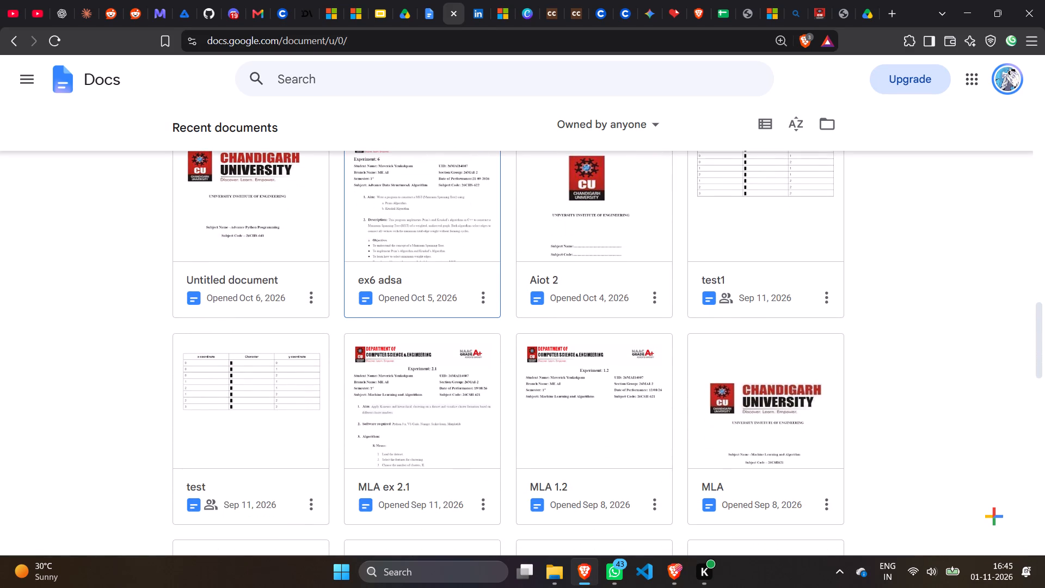
scroll(437, 312, "down", 3)
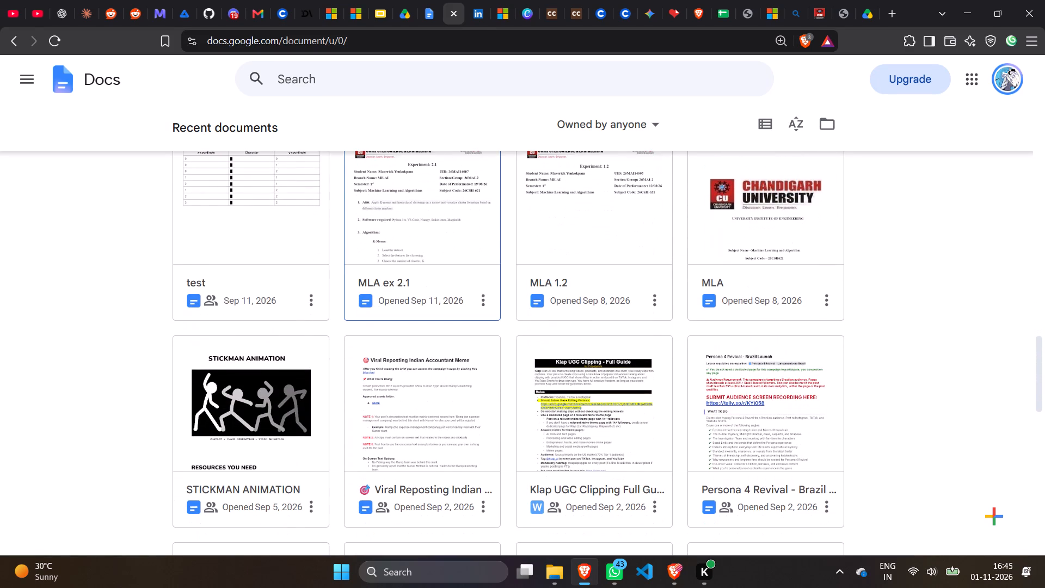
scroll(433, 313, "up", 3)
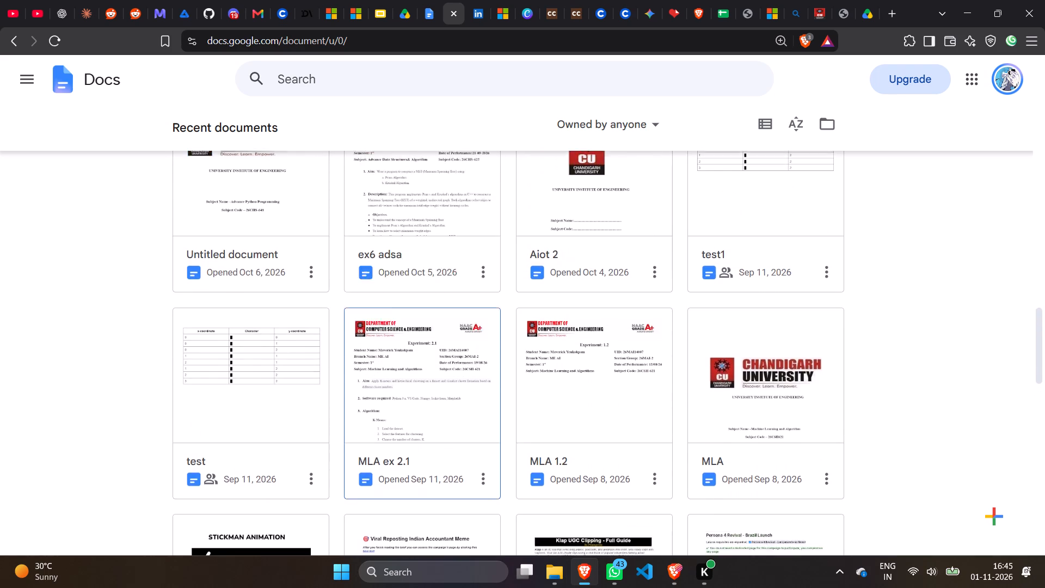
scroll(433, 313, "up", 1)
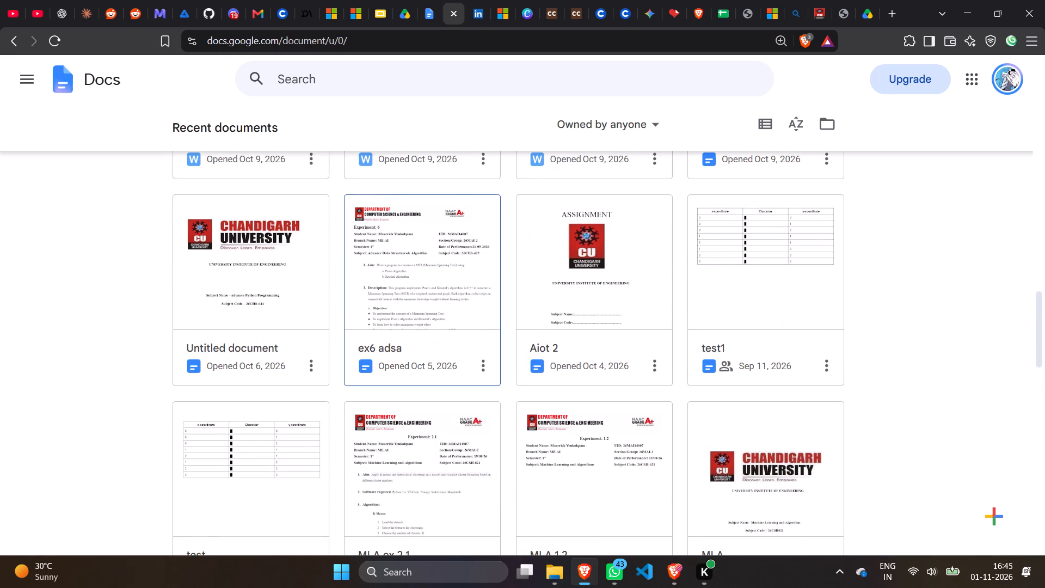
left_click(253, 271)
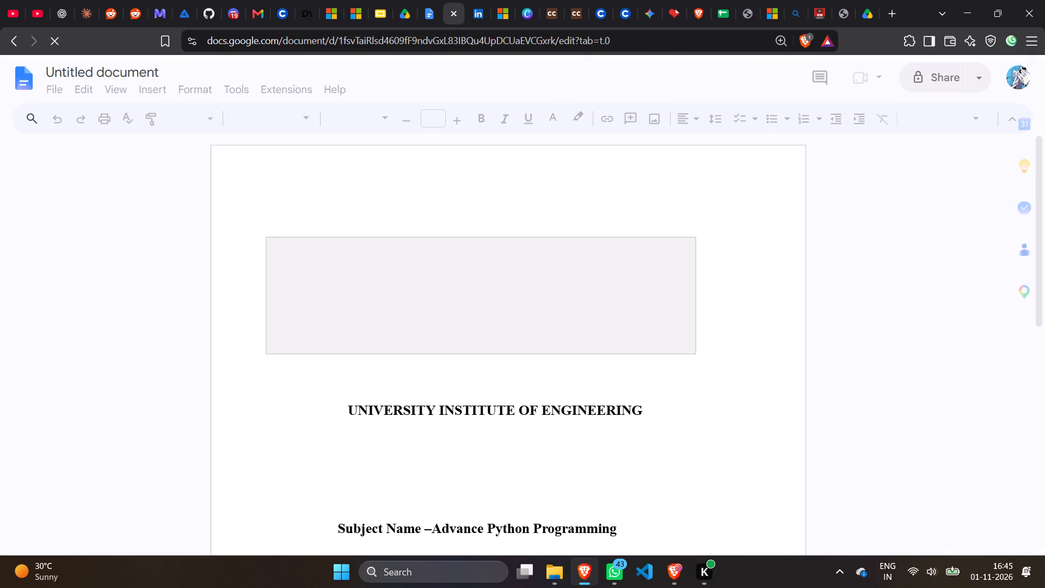
scroll(247, 271, "down", 19)
scroll(247, 271, "down", 13)
scroll(246, 272, "up", 7)
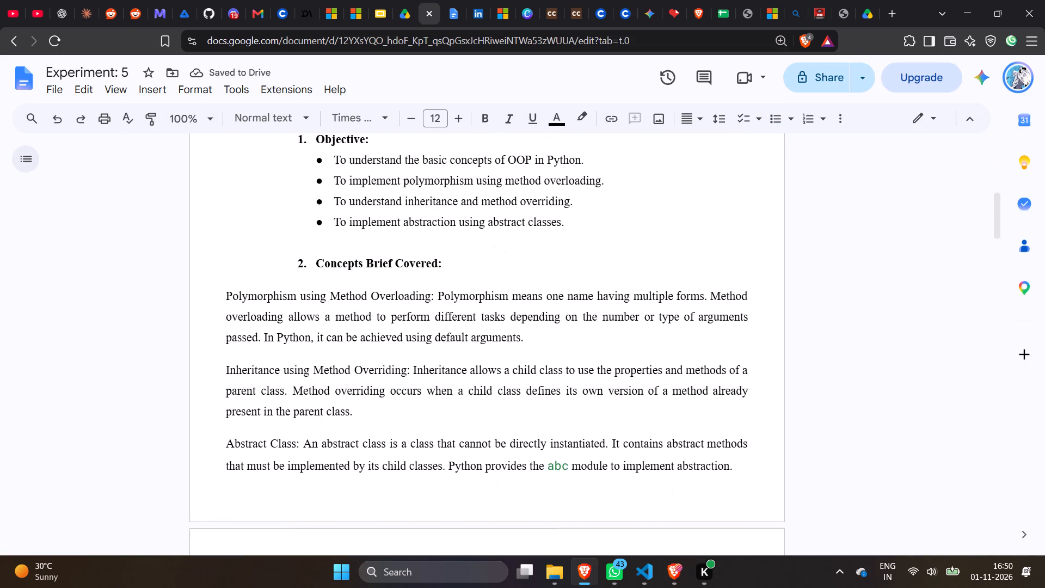
scroll(260, 313, "down", 5)
scroll(260, 313, "up", 4)
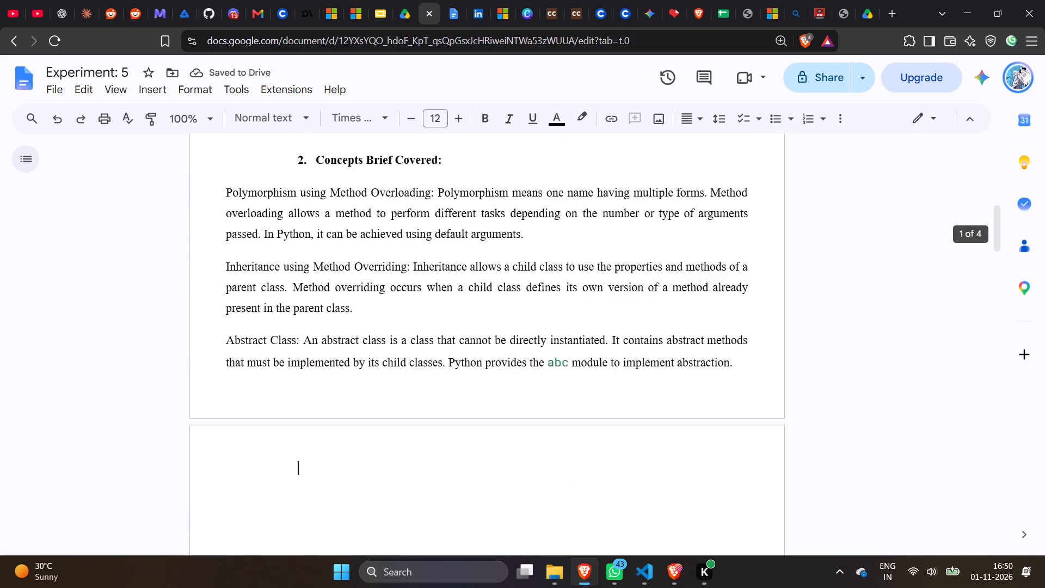
scroll(260, 313, "up", 5)
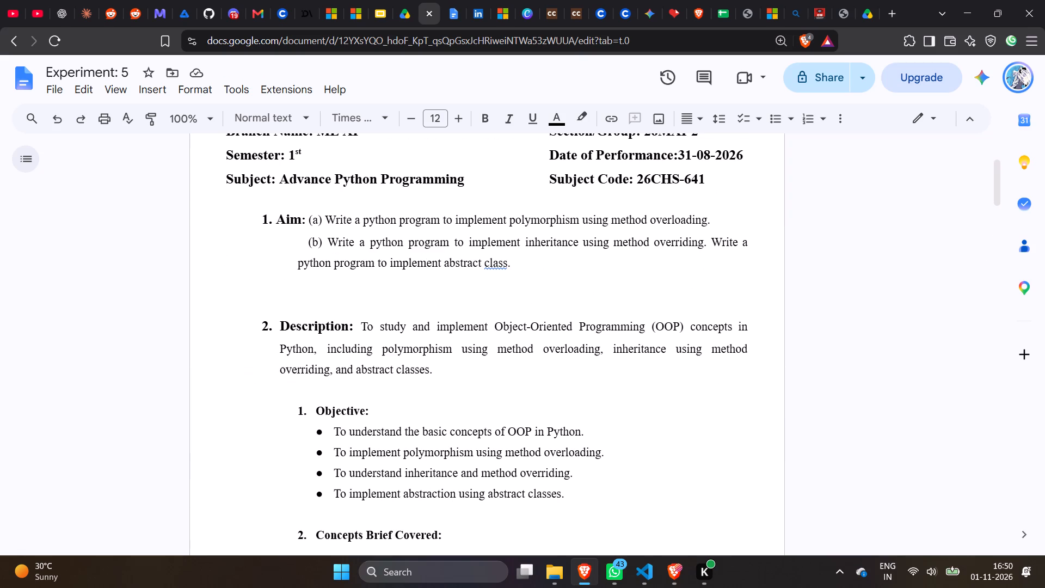
left_click(307, 284)
key("BackSpace")
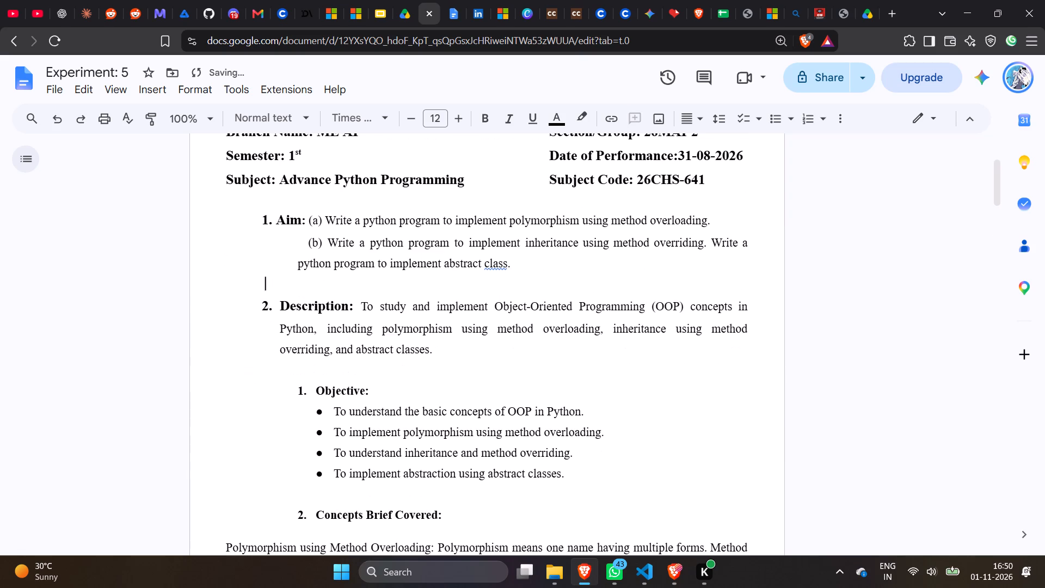
key("BackSpace")
Remove the indentation of the Description section so that its number starts at the page margin.
key("Down")
key("BackSpace")
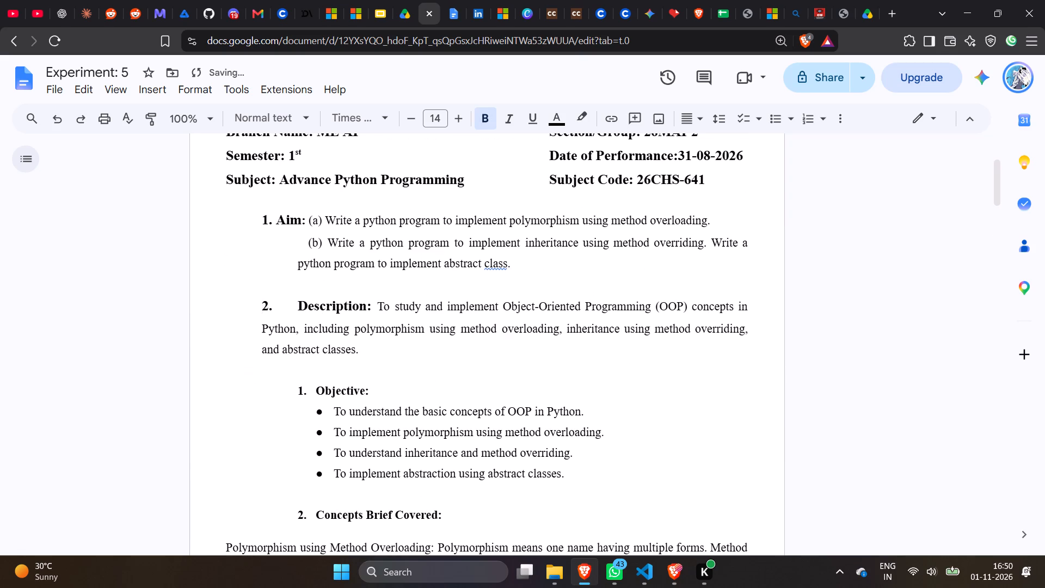
key("BackSpace")
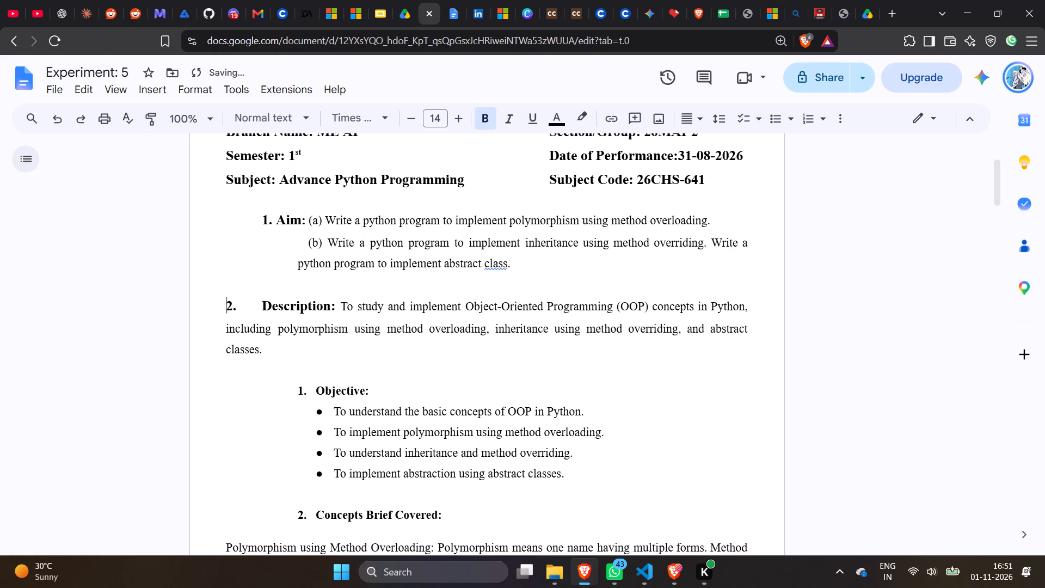
key("Up")
key("Up")
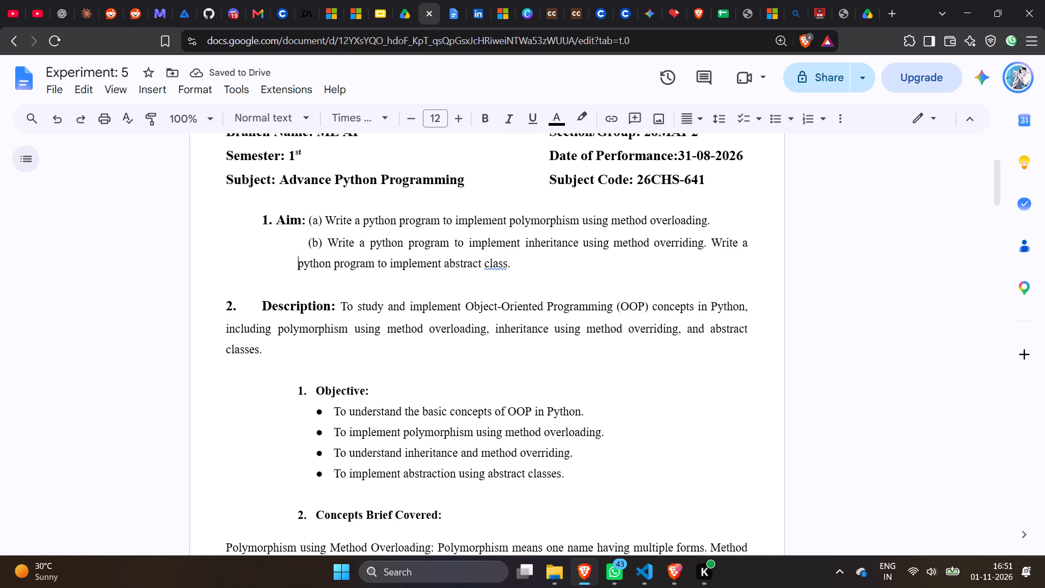
Remove the indentation of the Aim line so that its number starts at the page margin.
key("Up")
key("Up")
key("BackSpace")
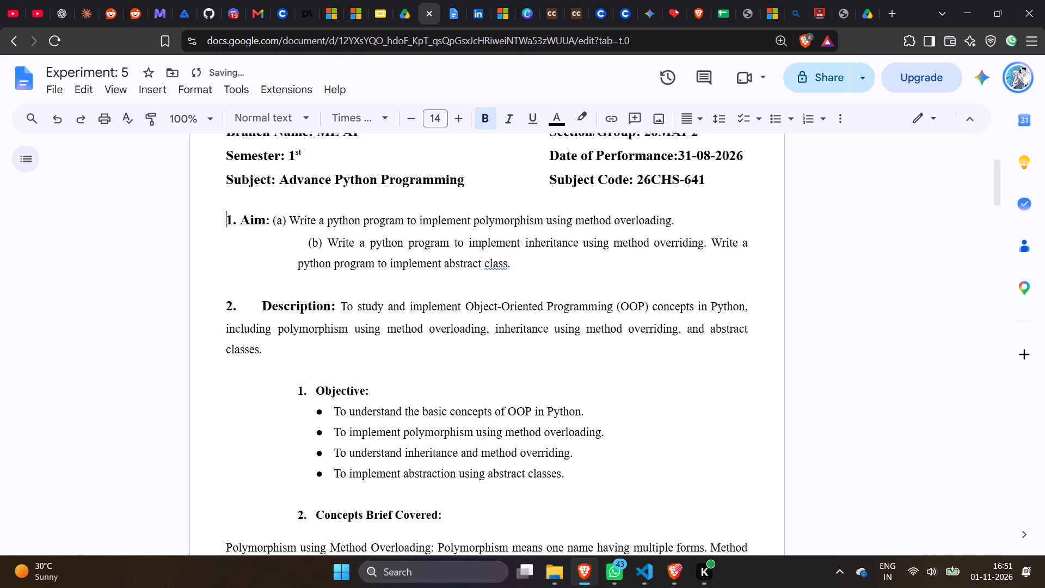
Reduce the indentation of Aim part (b) so that the whole paragraph sits one tab stop in from the margin.
key("Down")
key("Right")
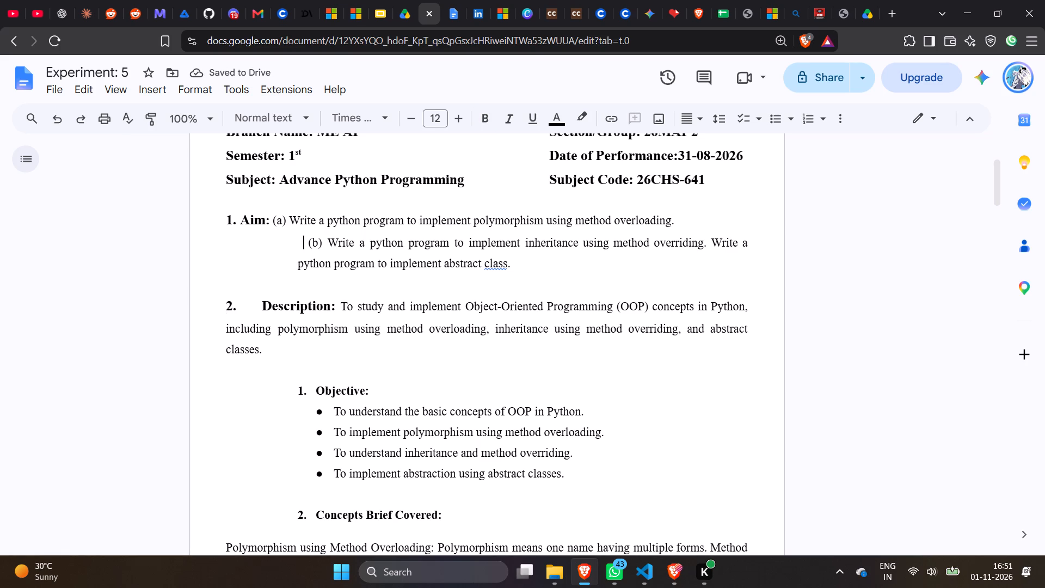
key("Right")
key("BackSpace")
key("BackSpace")
key("BackSpace")
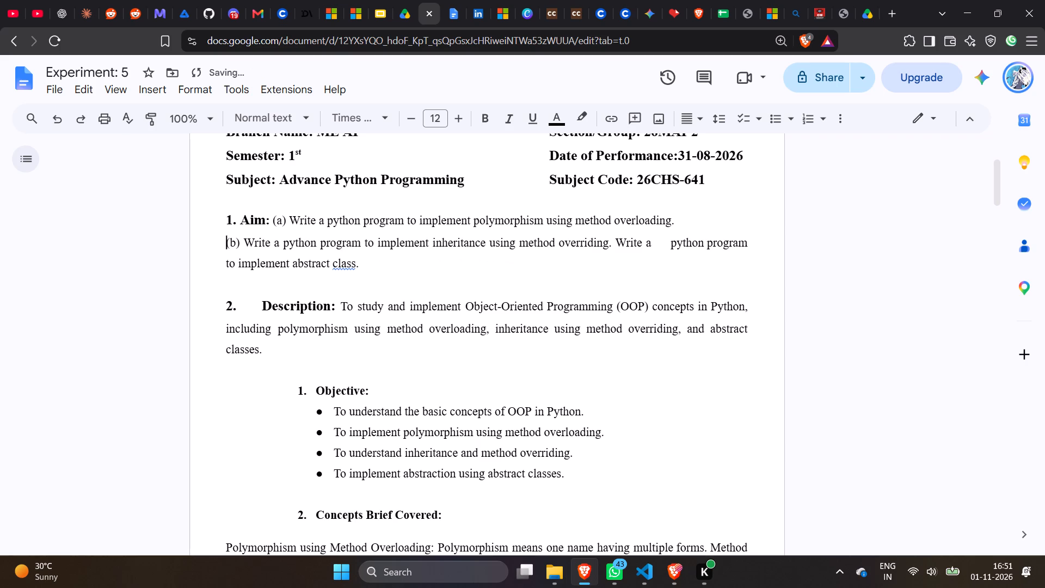
key("Tab")
key("Tab")
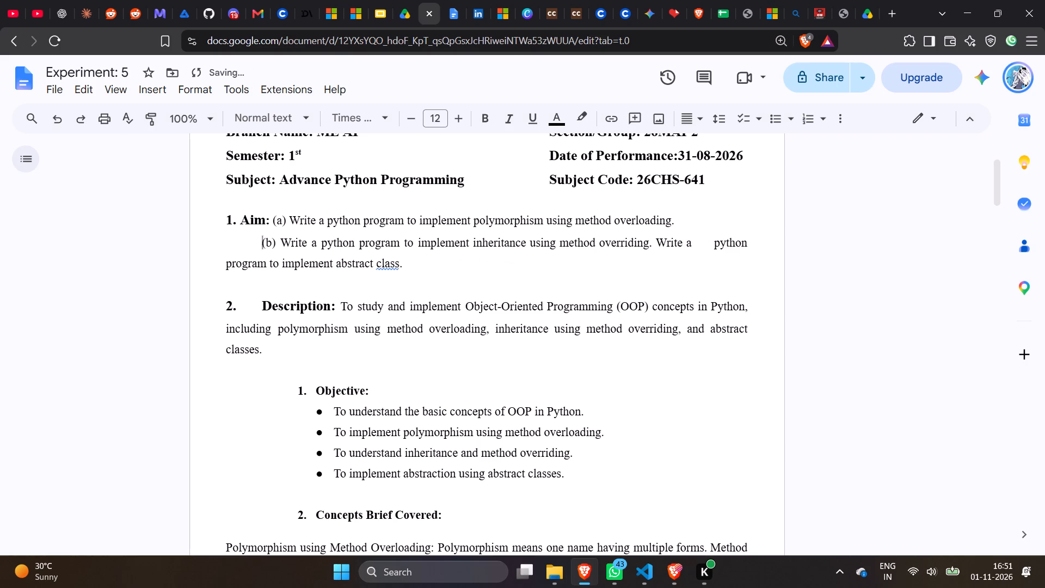
key("BackSpace")
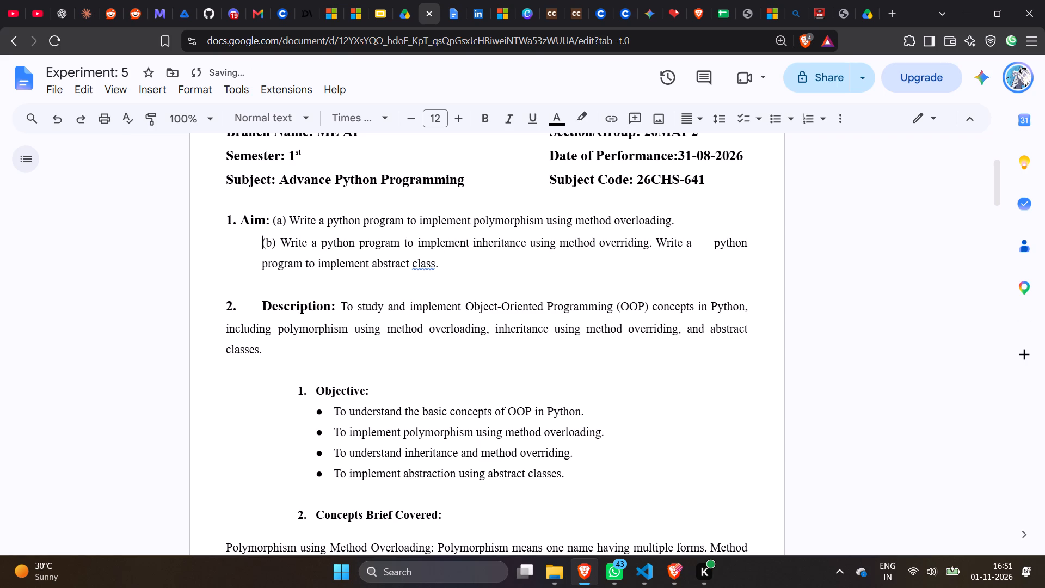
Move the abstract class sentence of the Aim onto its own line and label it "(c)", keeping it as plain text.
left_click(659, 242)
key("Return")
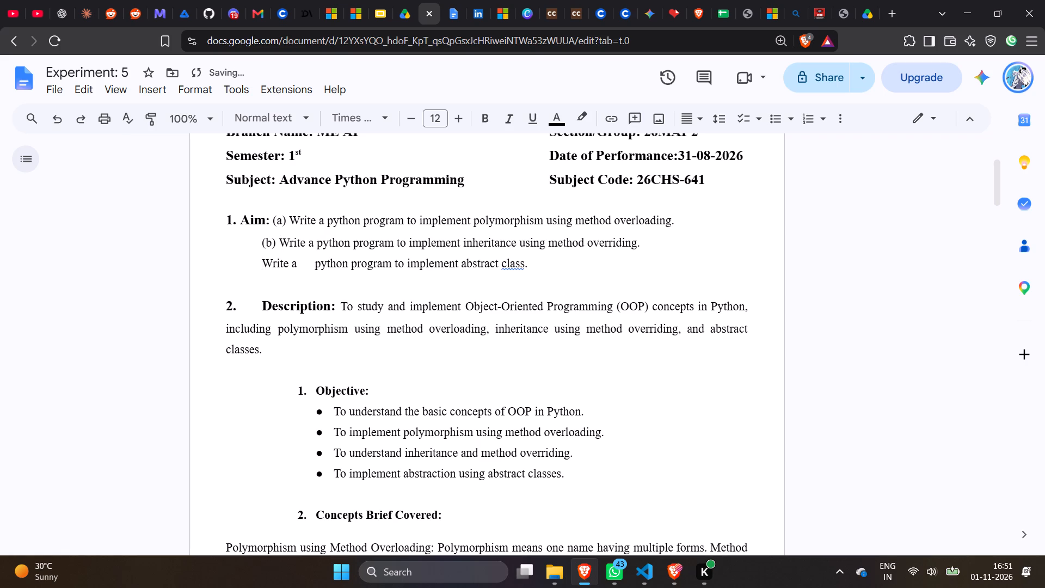
key("c")
key("BackSpace")
type("()")
key("Left")
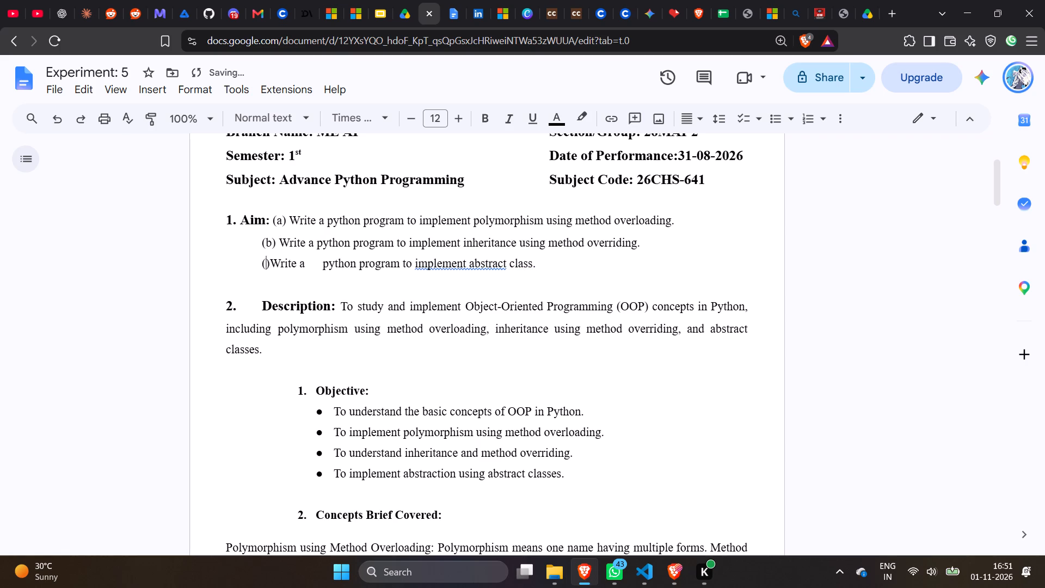
key("c")
key("Right")
key("space")
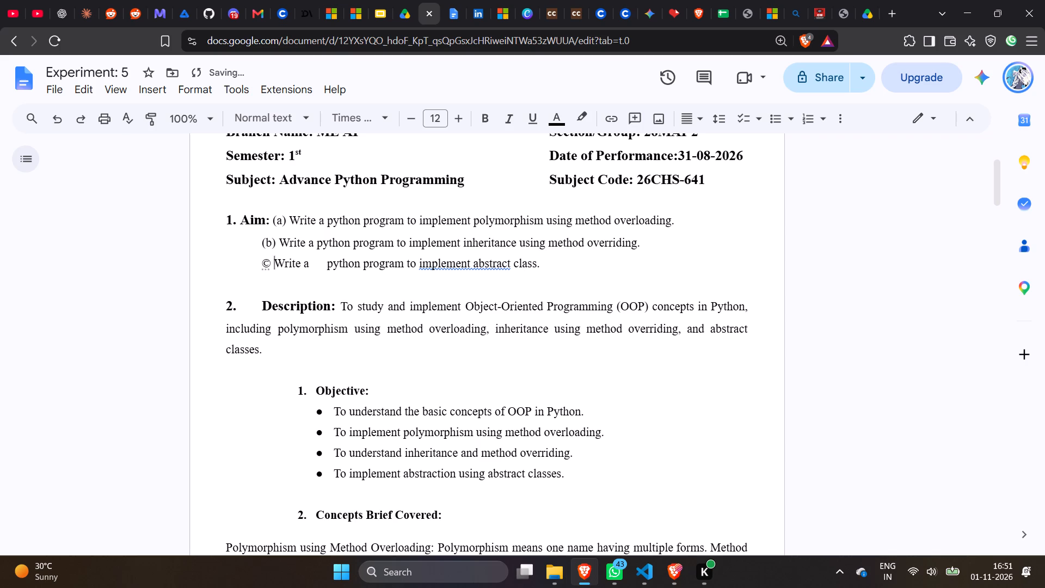
key("ctrl+z")
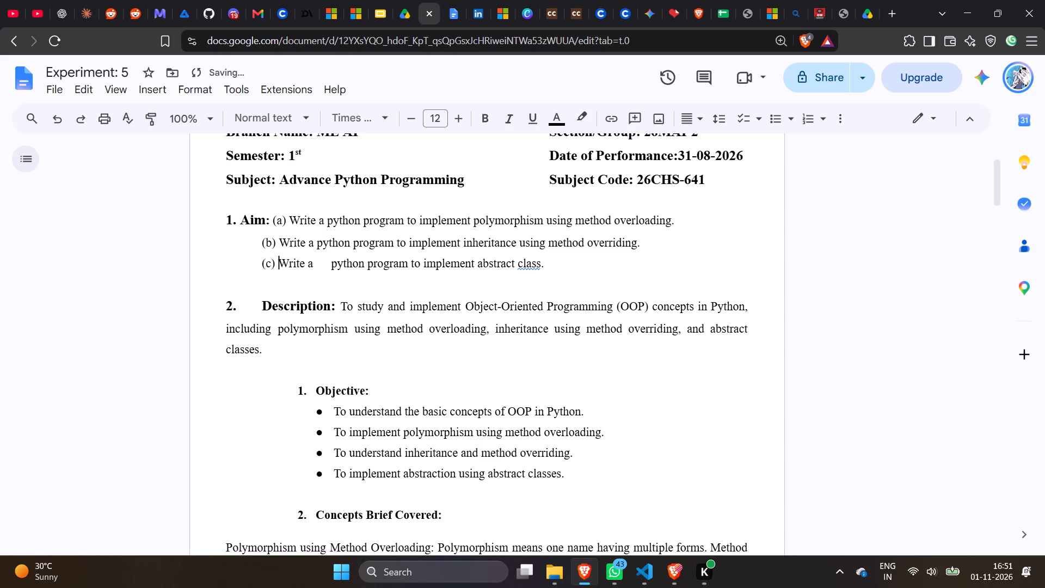
Delete the extra spaces between "Write a" and "python program" in Aim part (c), leaving a single space.
key("Right")
key("Right")
key("Right")
key("Right")
key("Right")
key("Right")
key("Right")
key("Right")
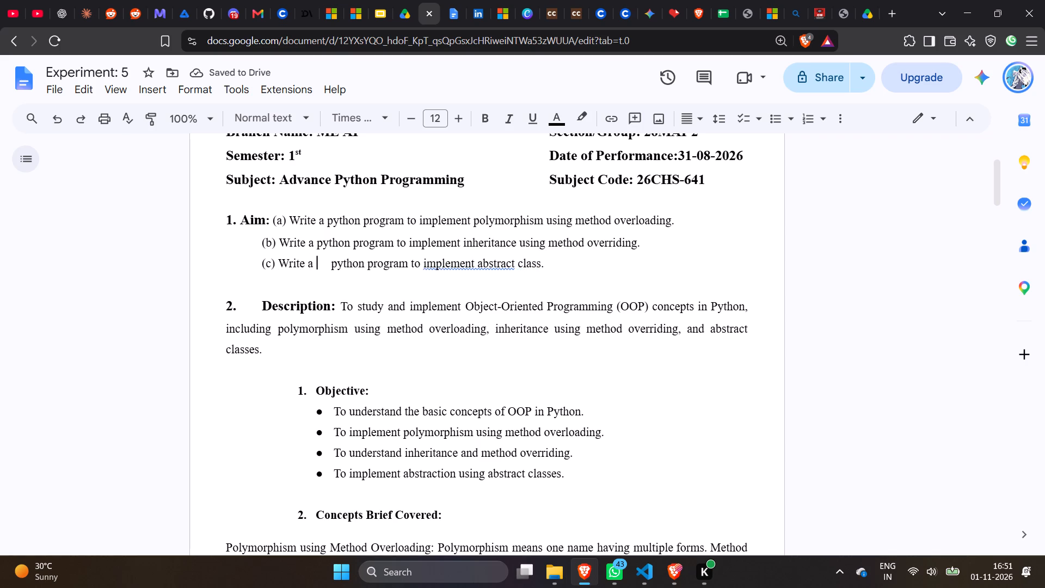
key("Right")
key("Right")
key("Right")
key("Right")
key("Right")
key("BackSpace")
key("BackSpace")
key("BackSpace")
key("BackSpace")
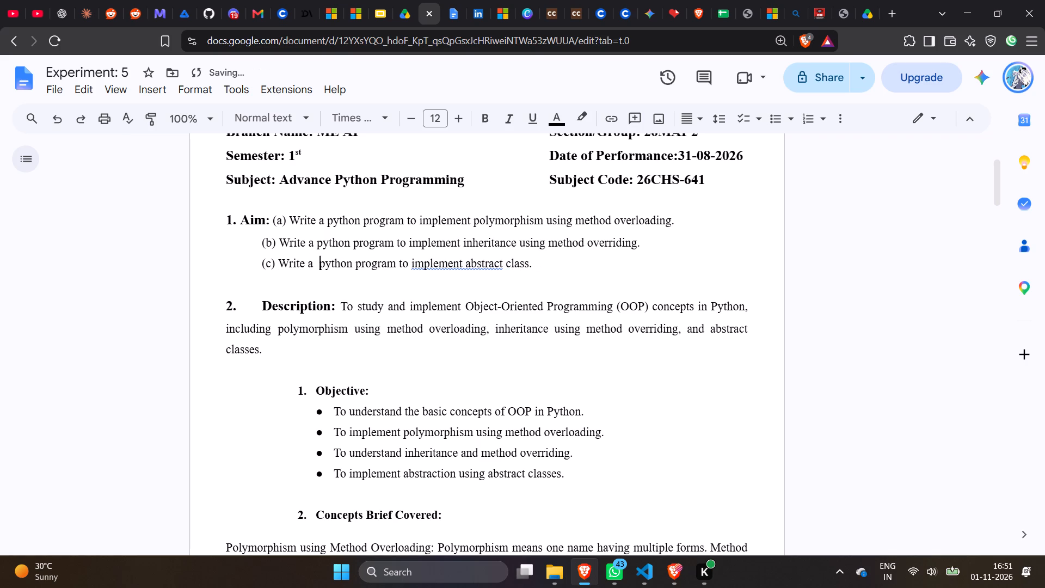
key("BackSpace")
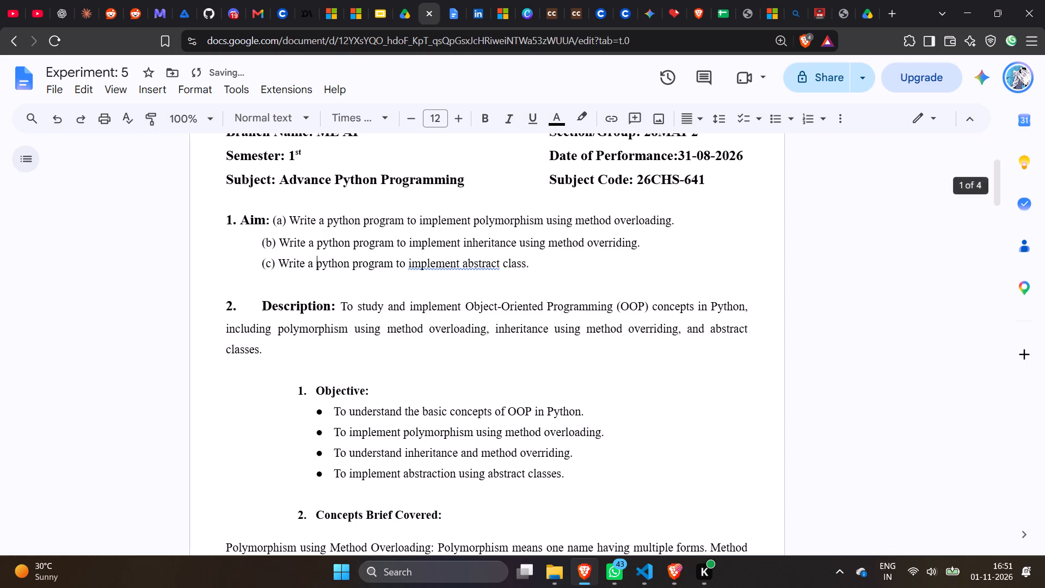
Delete the blank line above the Objective heading, indent the heading one tab stop and close the gap after its number.
left_click(299, 389)
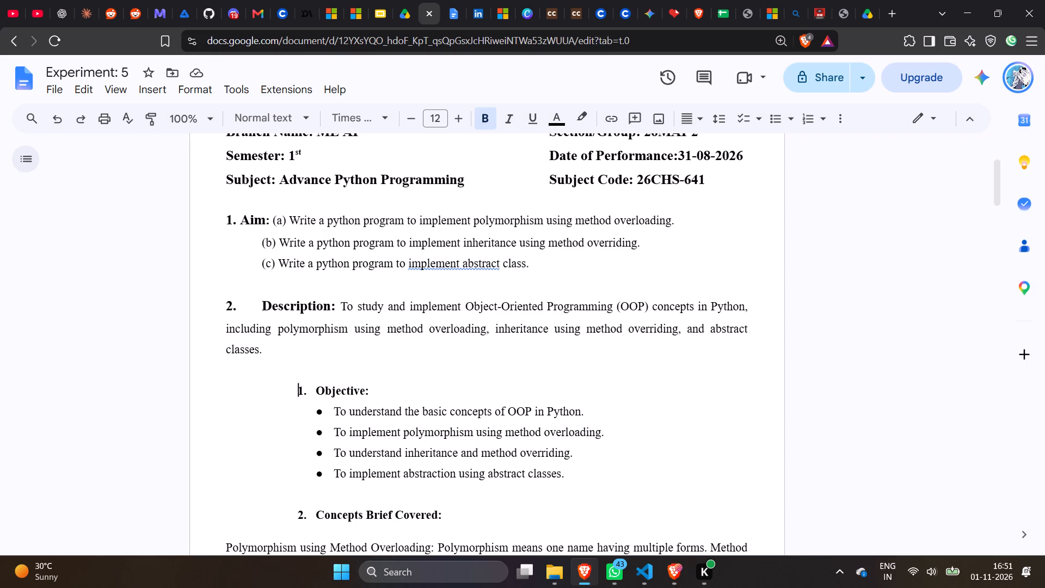
key("BackSpace")
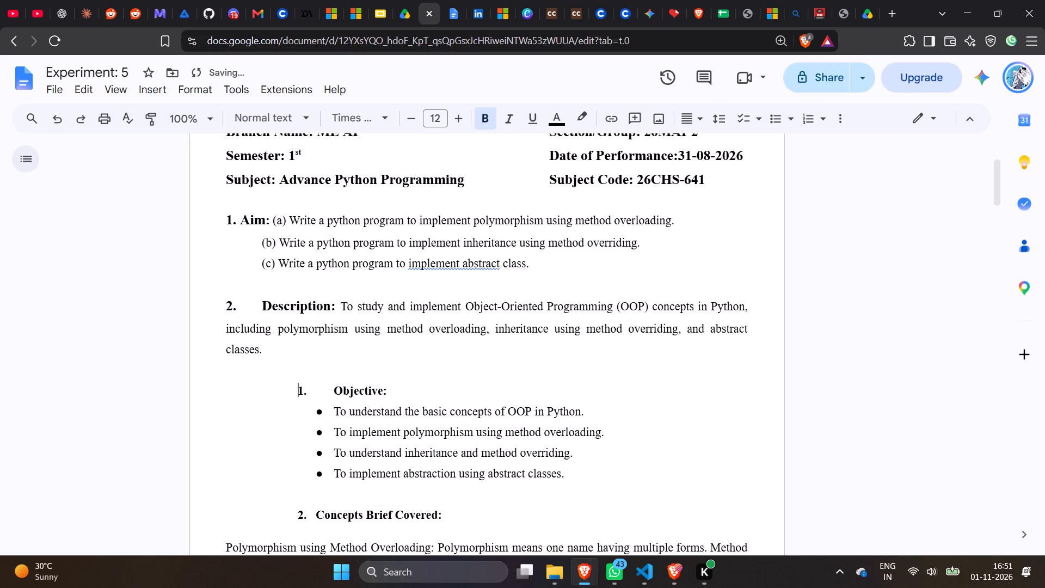
key("BackSpace")
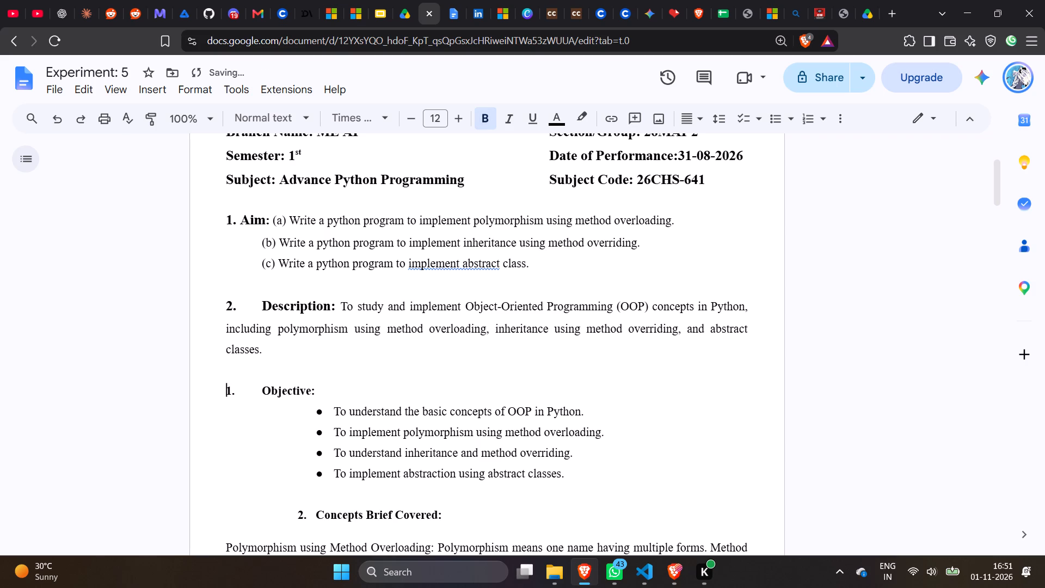
key("BackSpace")
key("Tab")
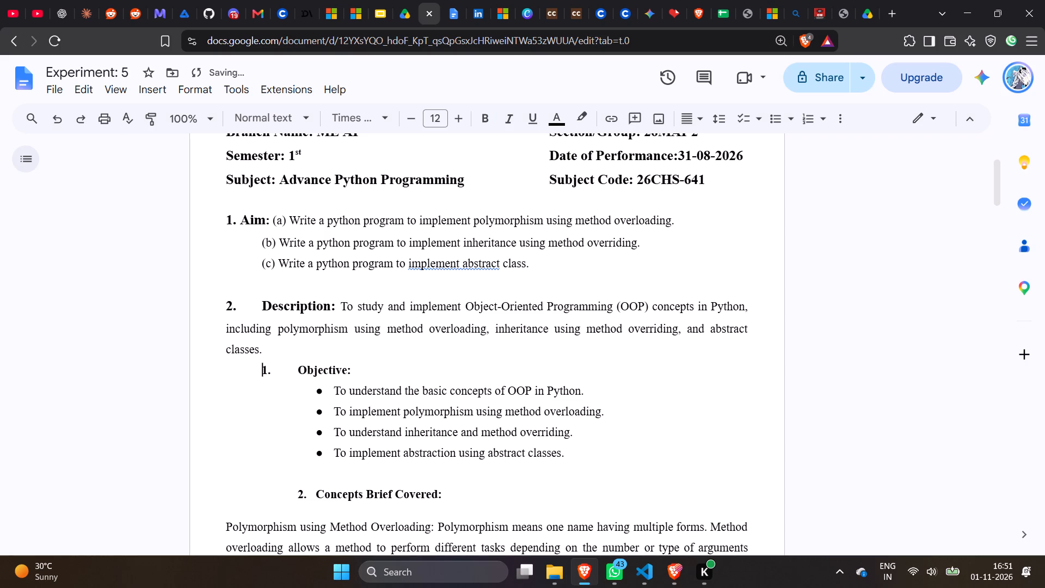
left_click(299, 369)
key("BackSpace")
Indent the Concepts Brief Covered heading only one tab stop from the margin and close the wide gap after its number.
key("Down")
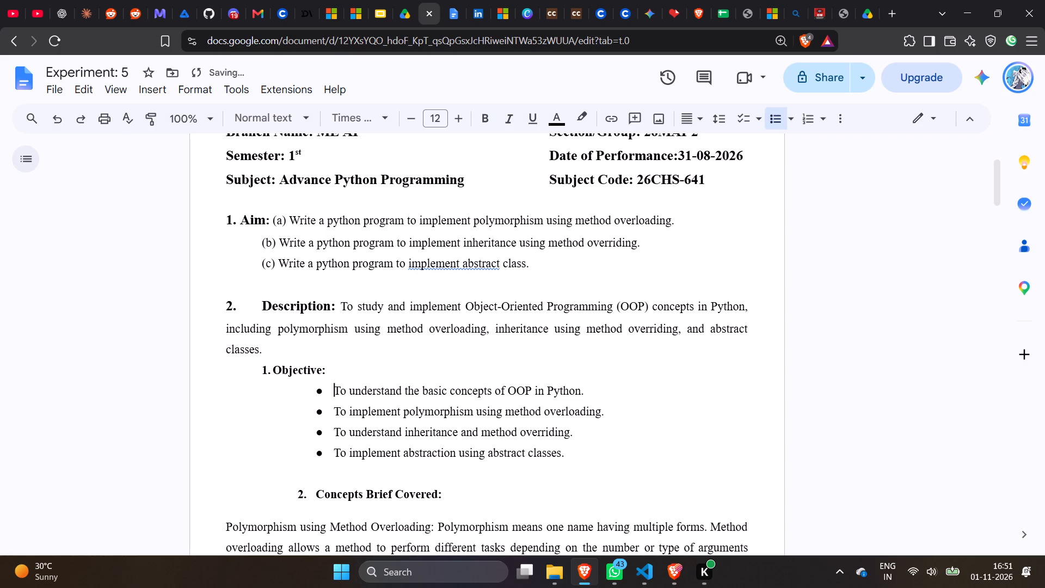
key("Down")
key("Down")
key("Down")
key("Down")
key("Down")
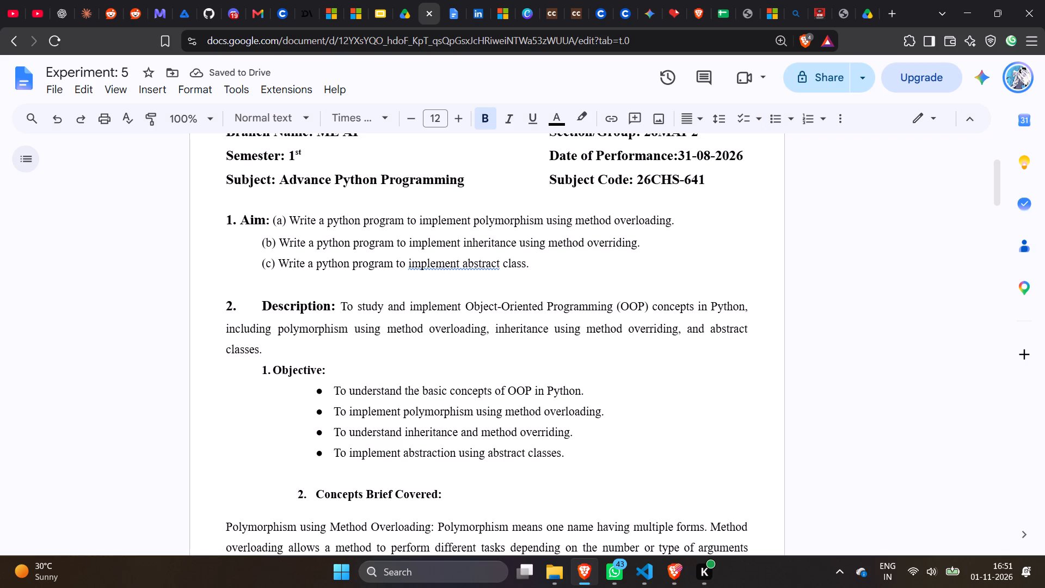
key("BackSpace")
key("BackSpace")
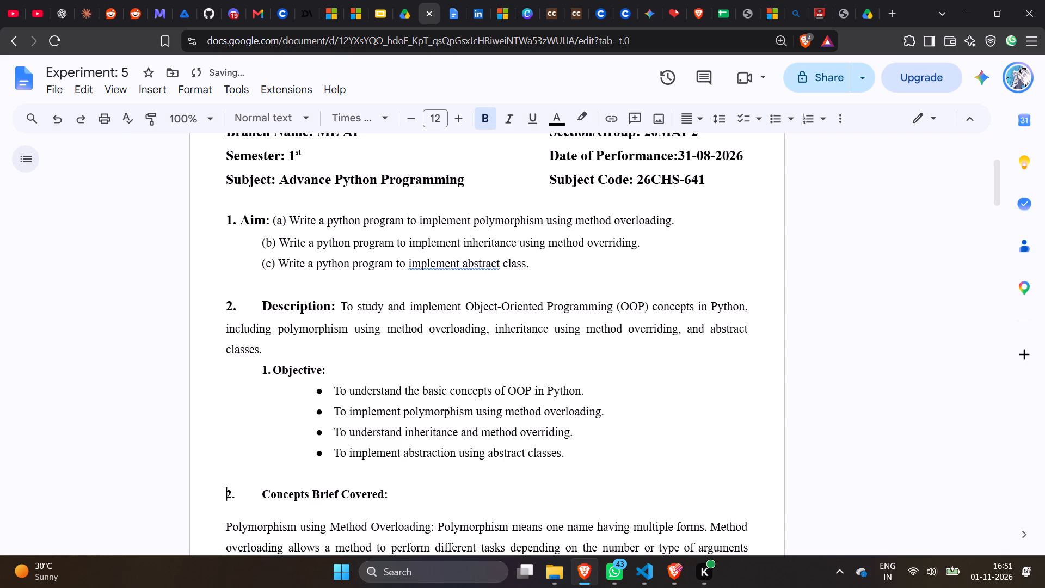
key("Tab")
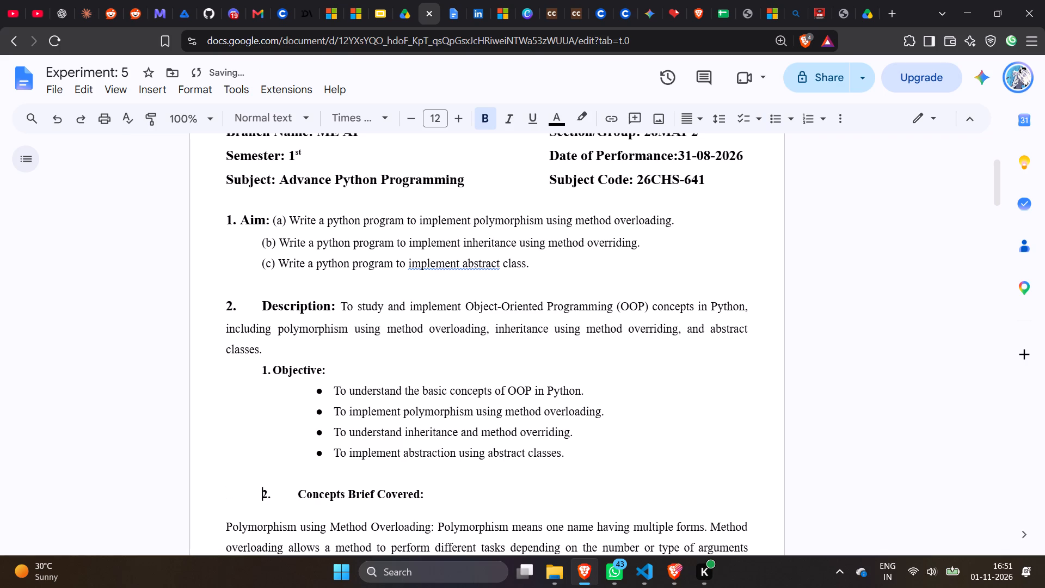
key("Right")
key("Right")
key("Right")
key("Right")
key("Right")
key("Right")
key("Right")
key("Left")
key("Left")
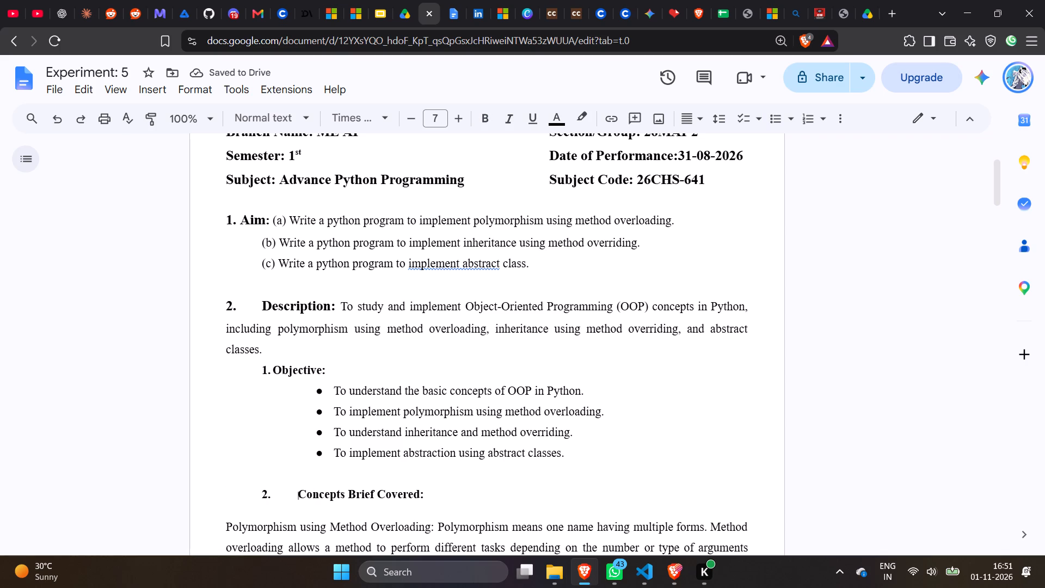
key("BackSpace")
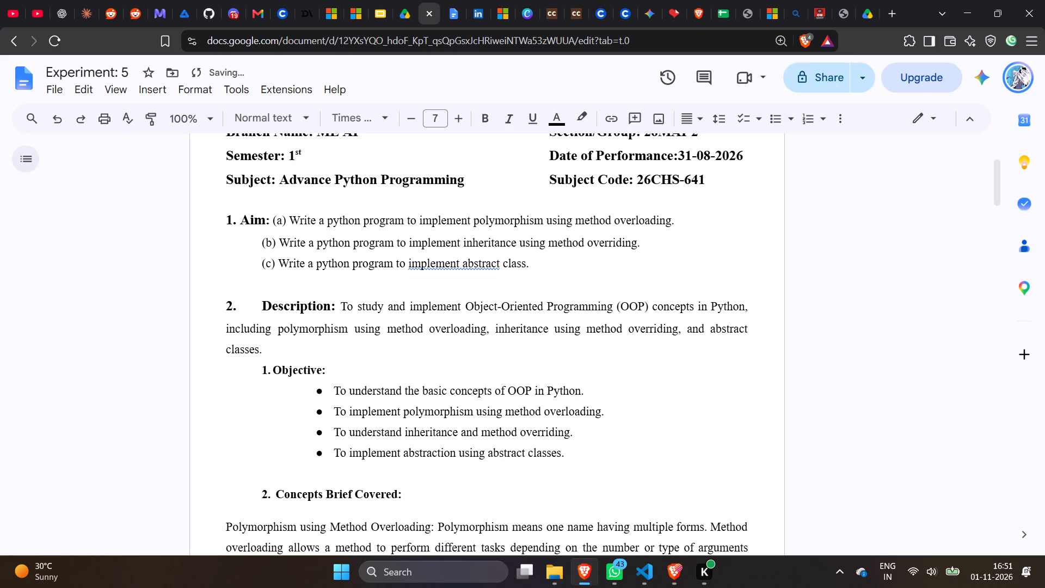
Strip the bullets and indentation from the four Objective points so that every line starts at the margin.
left_click(311, 394)
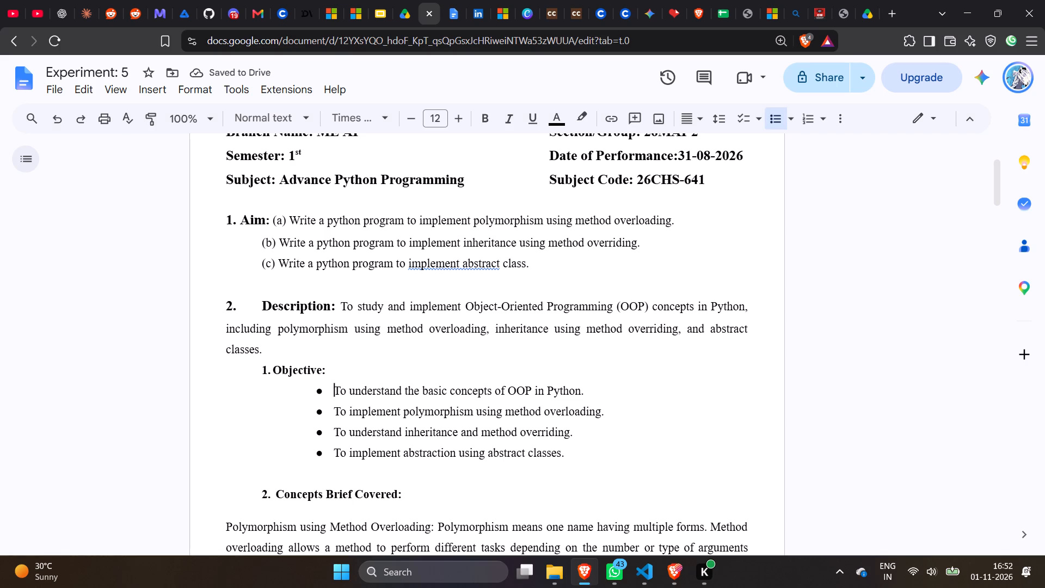
key("BackSpace")
key("BackSpace")
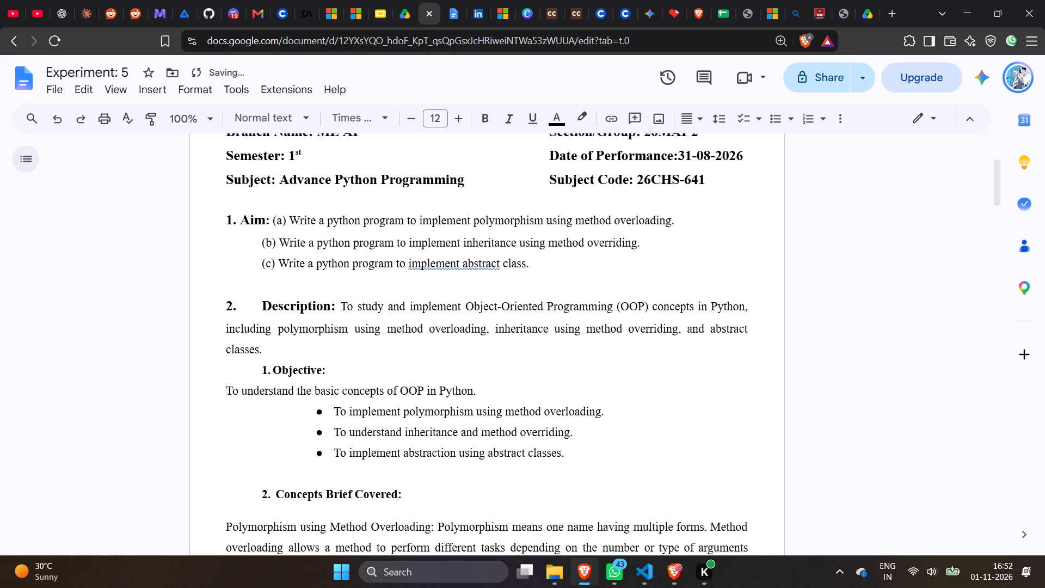
key("Tab")
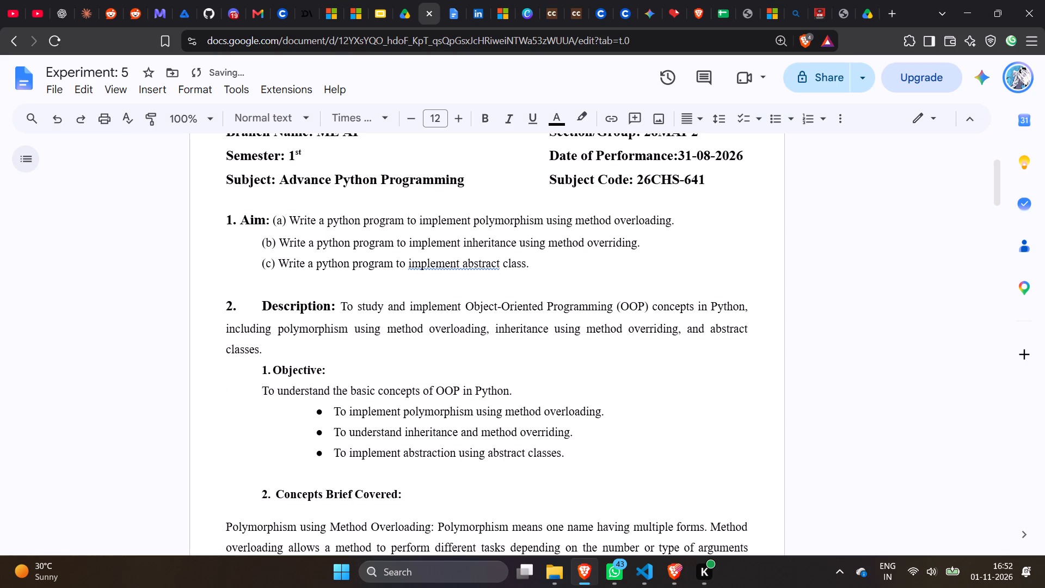
key("Tab")
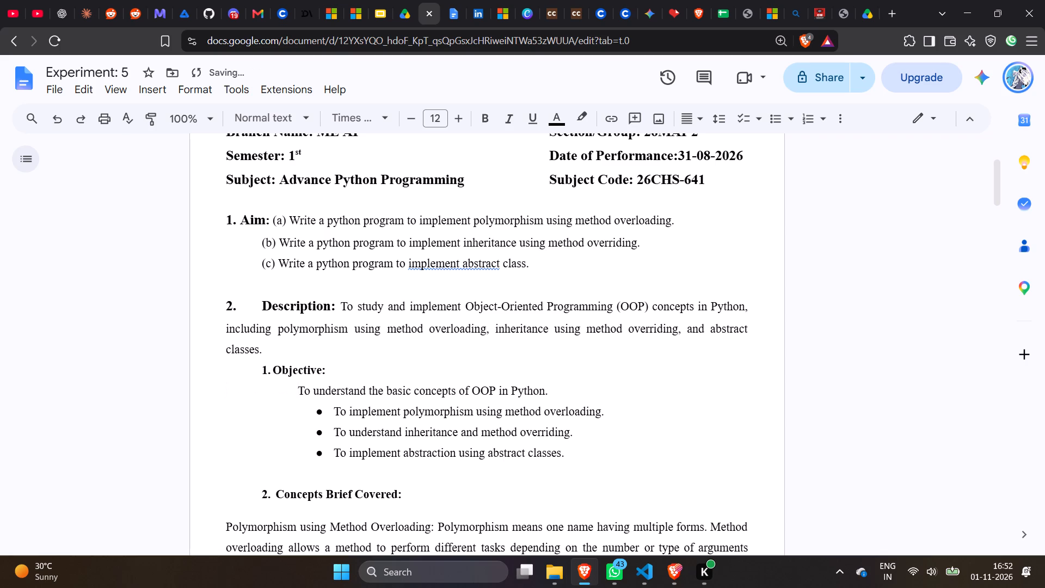
key("BackSpace")
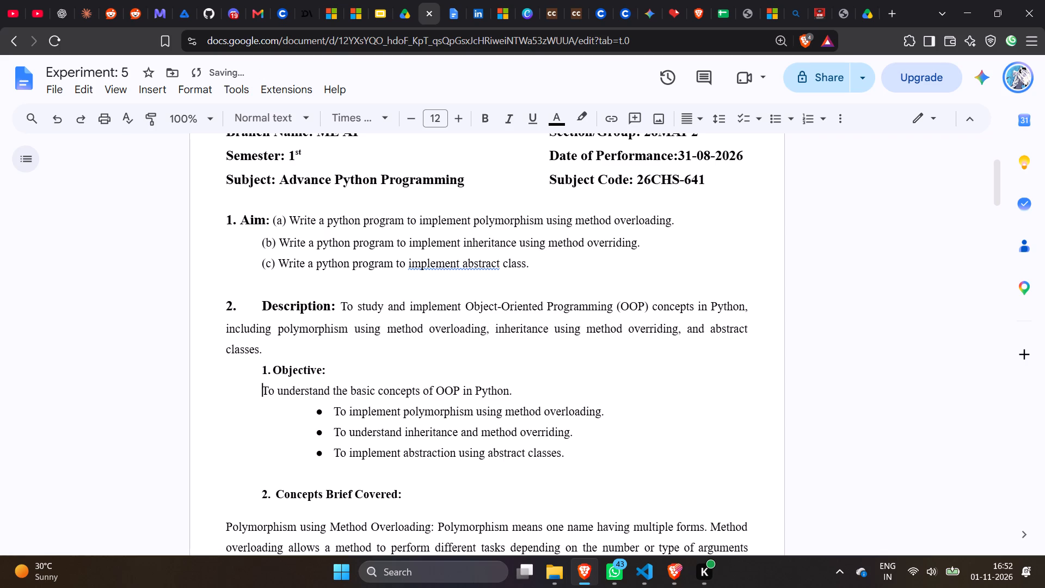
left_click(333, 415)
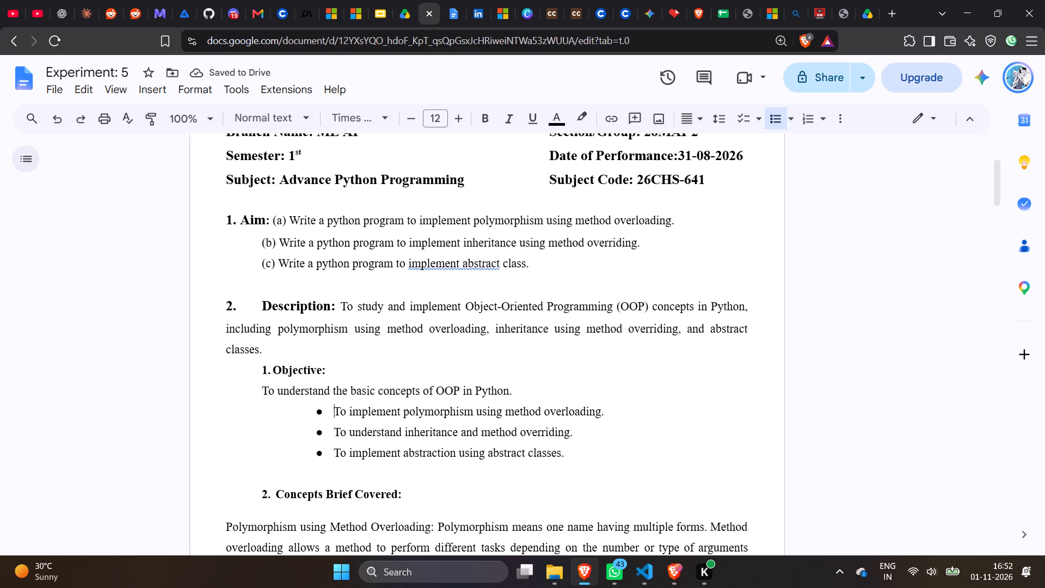
key("BackSpace")
key("BackSpace")
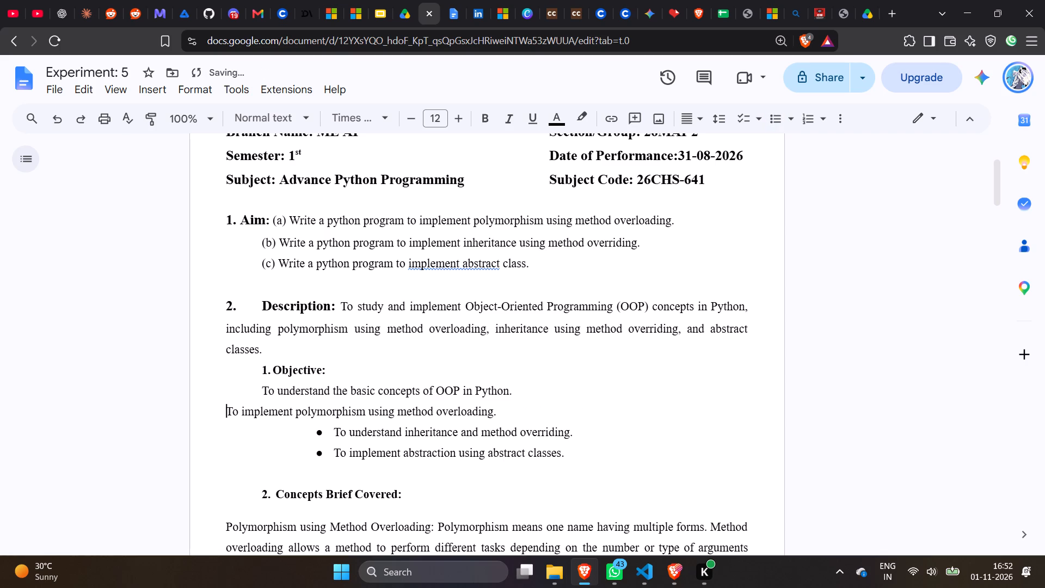
left_click(335, 432)
key("BackSpace")
key("BackSpace")
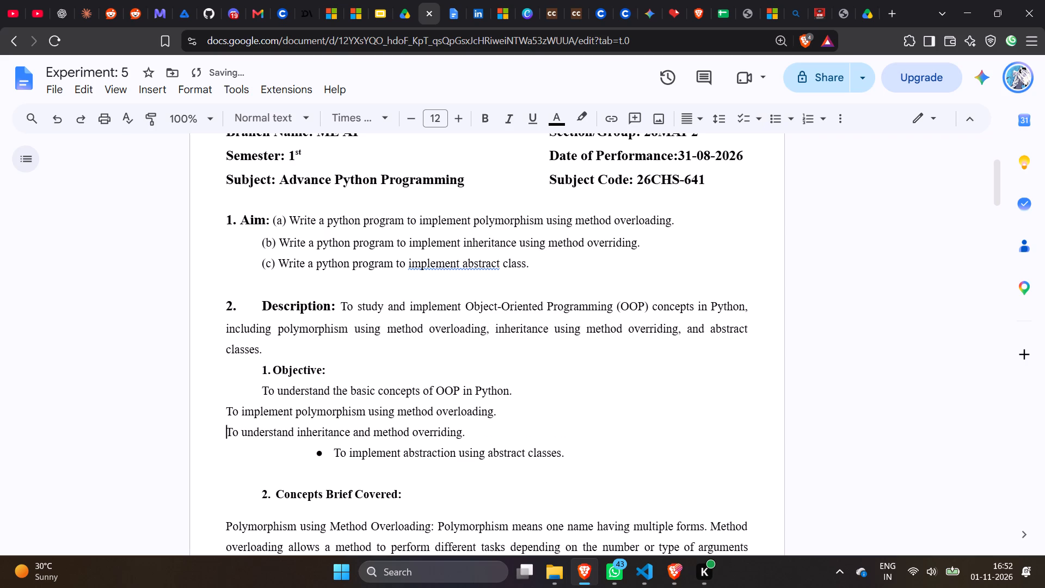
left_click(336, 450)
key("BackSpace")
key("BackSpace")
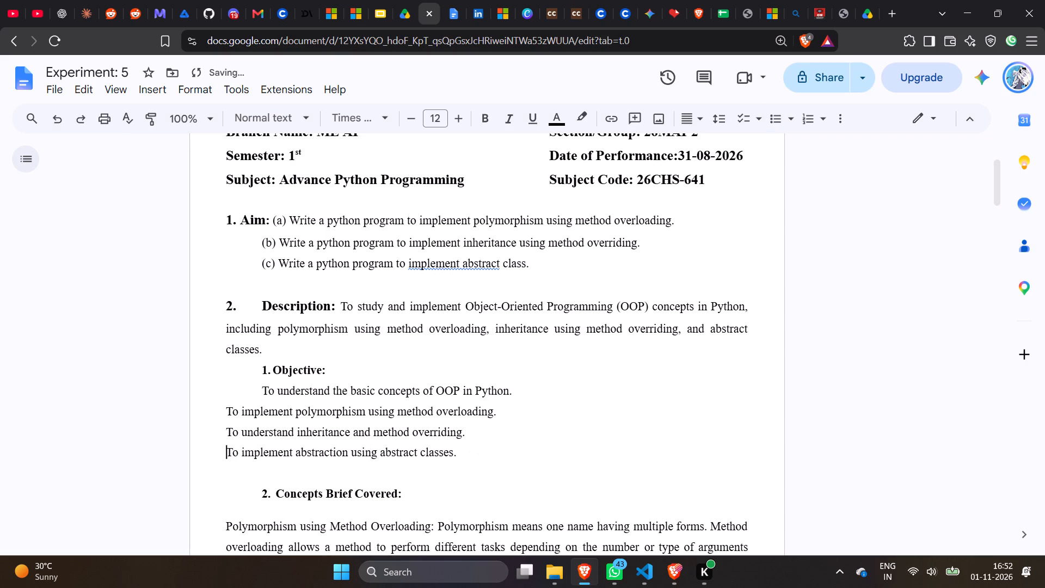
left_click(262, 390)
key("BackSpace")
Format the four Objective points as one bulleted list with the default indentation.
left_click_drag(225, 385, 460, 439)
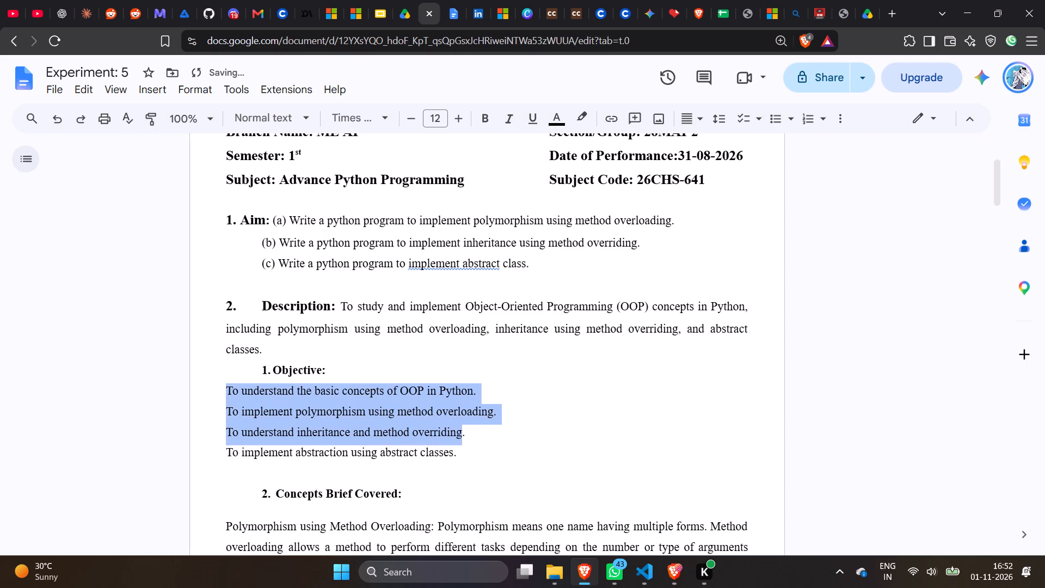
left_click_drag(460, 439, 477, 448)
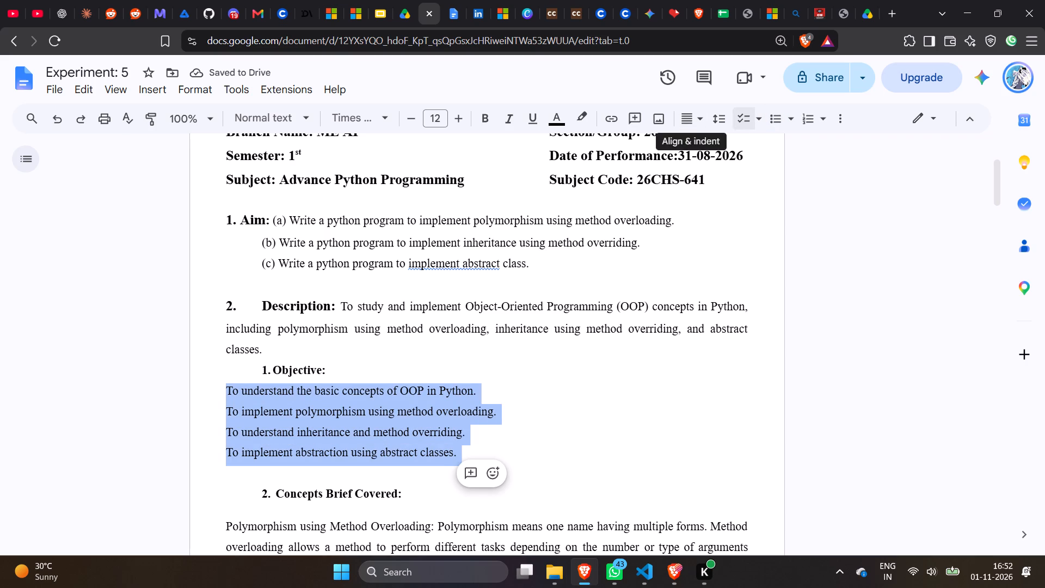
left_click(769, 119)
left_click(631, 405)
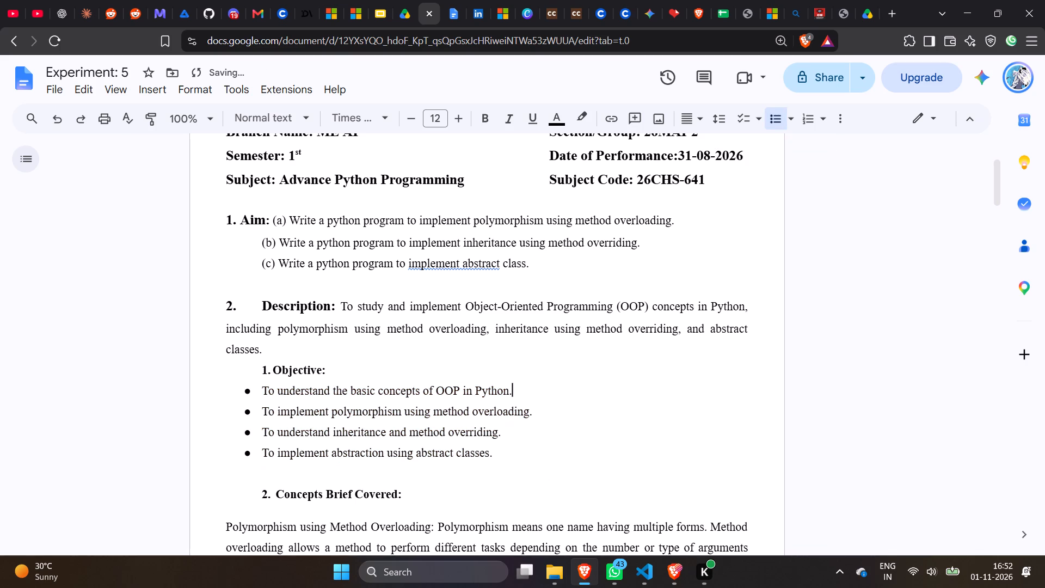
Indent the whole Polymorphism using Method Overloading paragraph one tab stop, keeping its first line aligned with the rest.
scroll(536, 409, "down", 1)
scroll(536, 409, "up", 2)
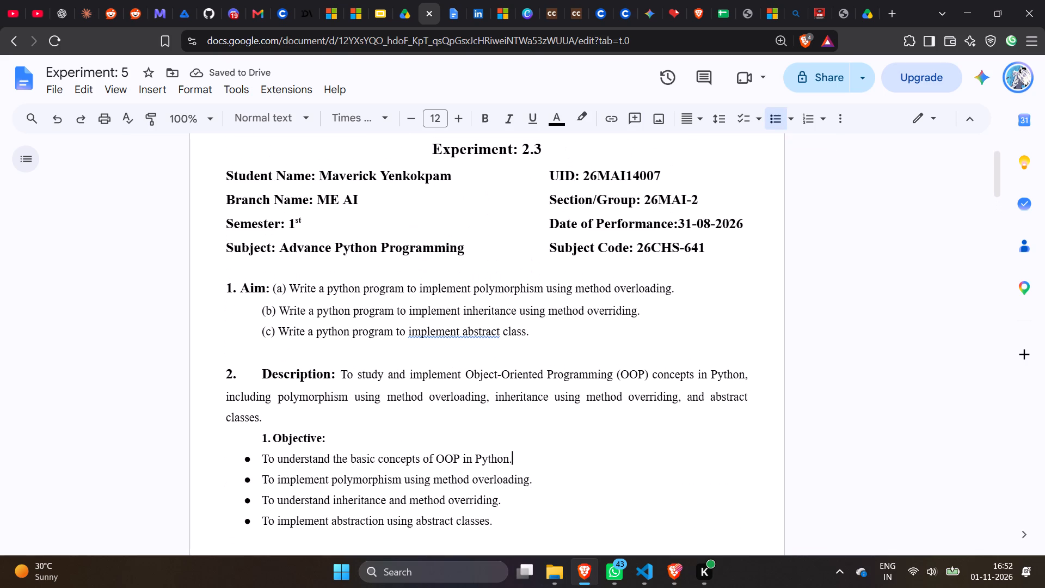
scroll(536, 409, "down", 5)
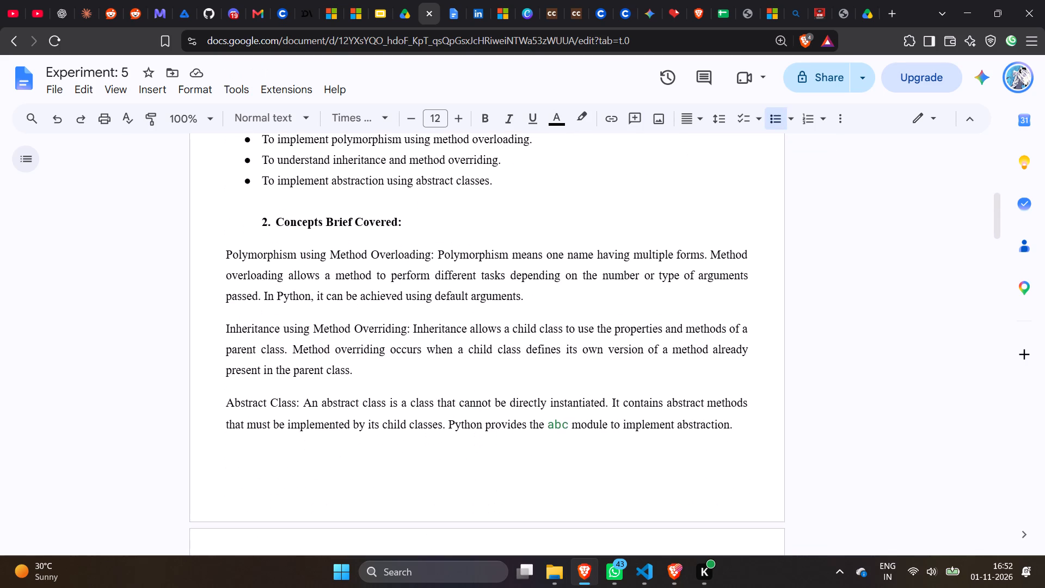
scroll(536, 409, "down", 3)
scroll(536, 409, "up", 3)
scroll(242, 298, "up", 1)
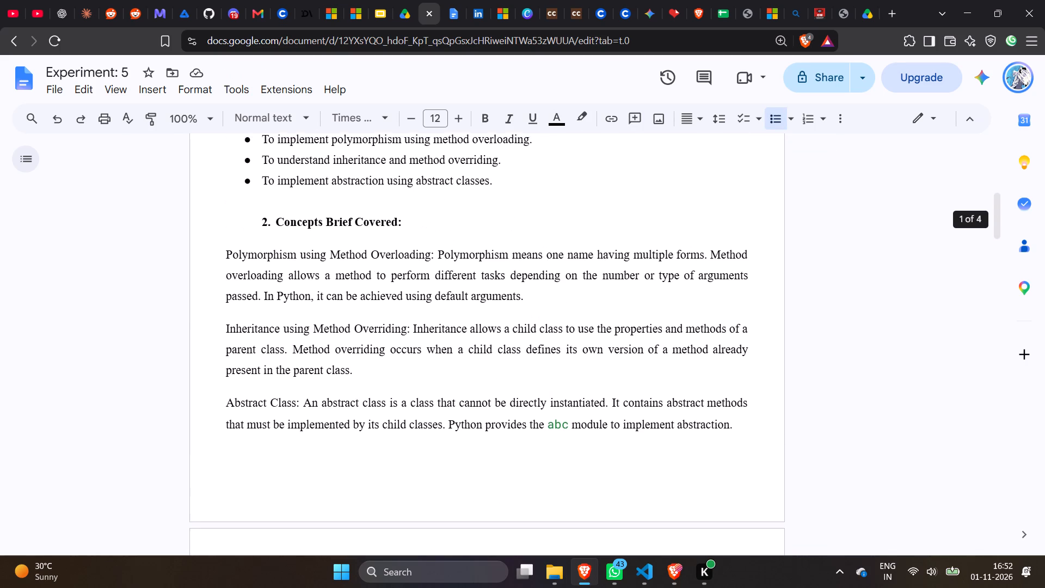
scroll(242, 297, "up", 2)
scroll(242, 297, "down", 2)
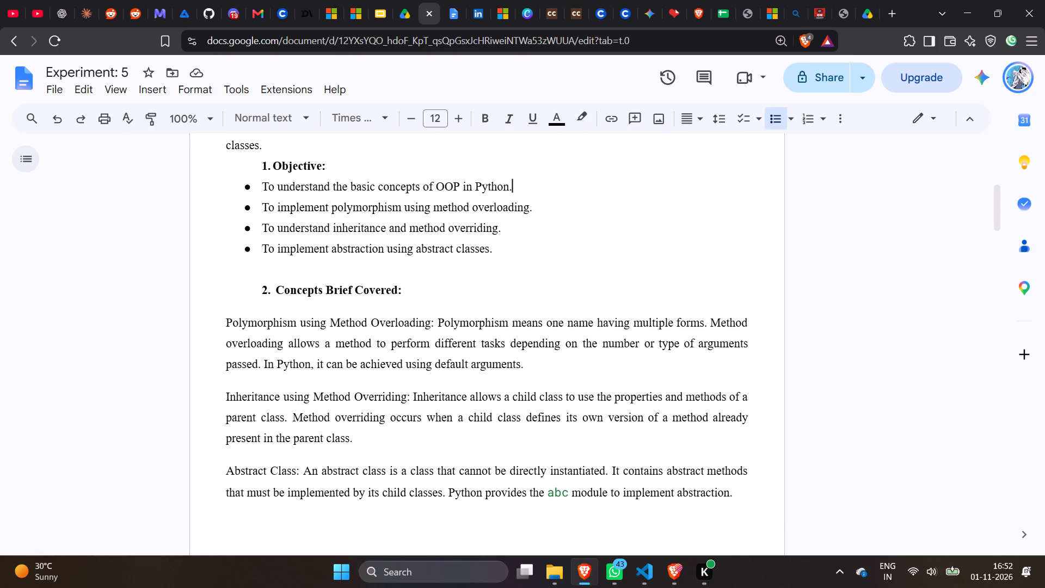
left_click(224, 324)
key("Tab")
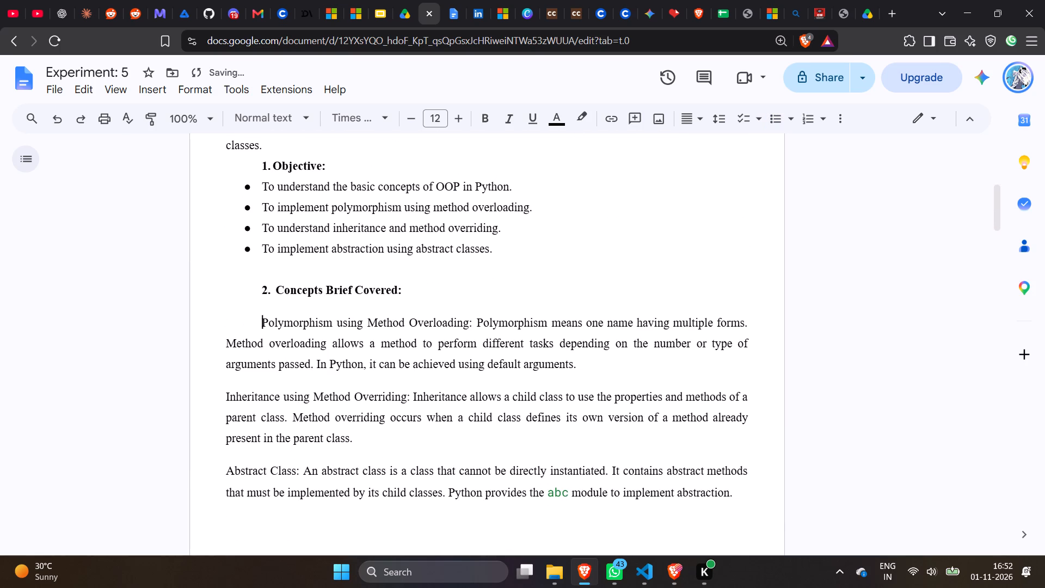
left_click(228, 344)
key("Tab")
key("BackSpace")
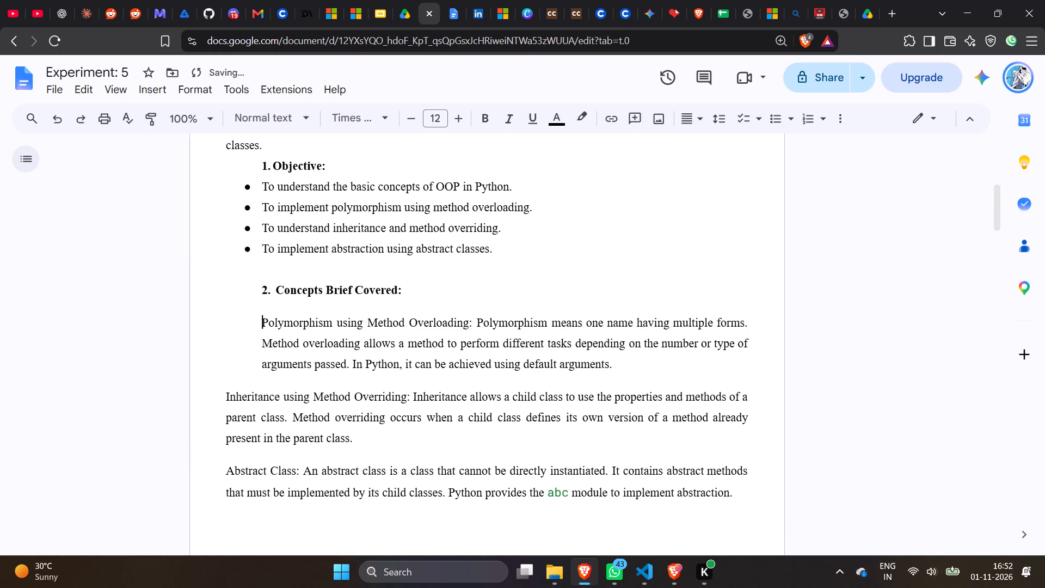
Indent the whole Inheritance using Method Overriding paragraph one tab stop, with its first line flush with the others.
left_click(226, 394)
key("Tab")
key("Down")
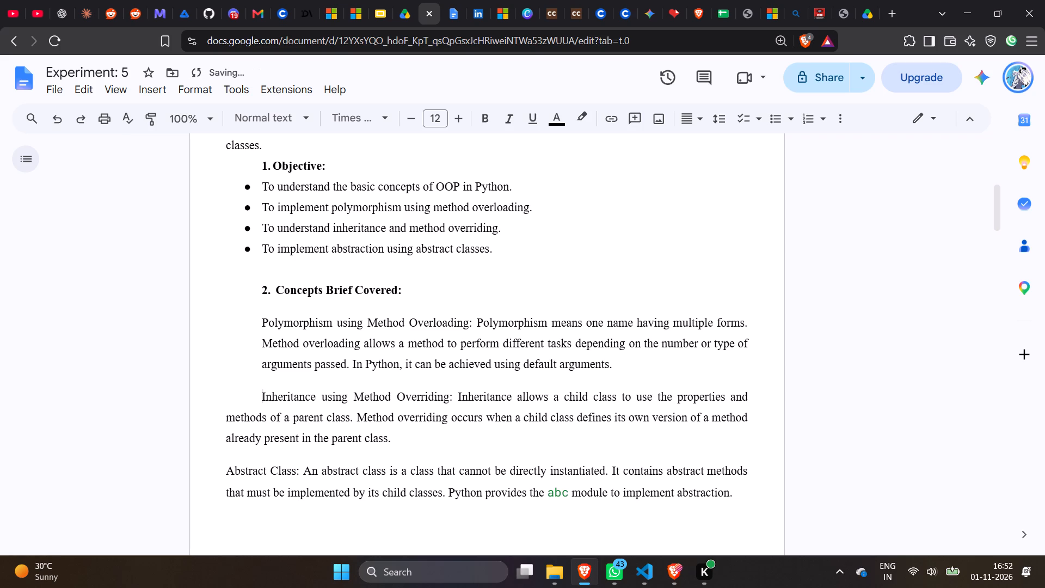
key("Left")
key("Left")
key("Left")
key("Left")
key("Left")
key("Left")
key("Tab")
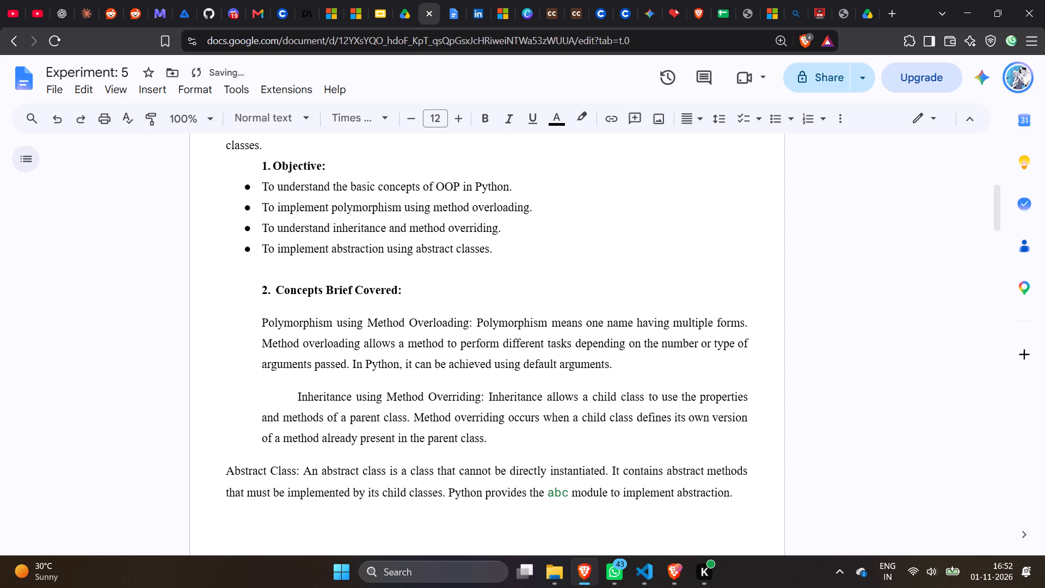
key("BackSpace")
Indent the whole Abstract Class paragraph one tab stop, with its first line flush with the others.
key("Down")
key("Down")
key("Down")
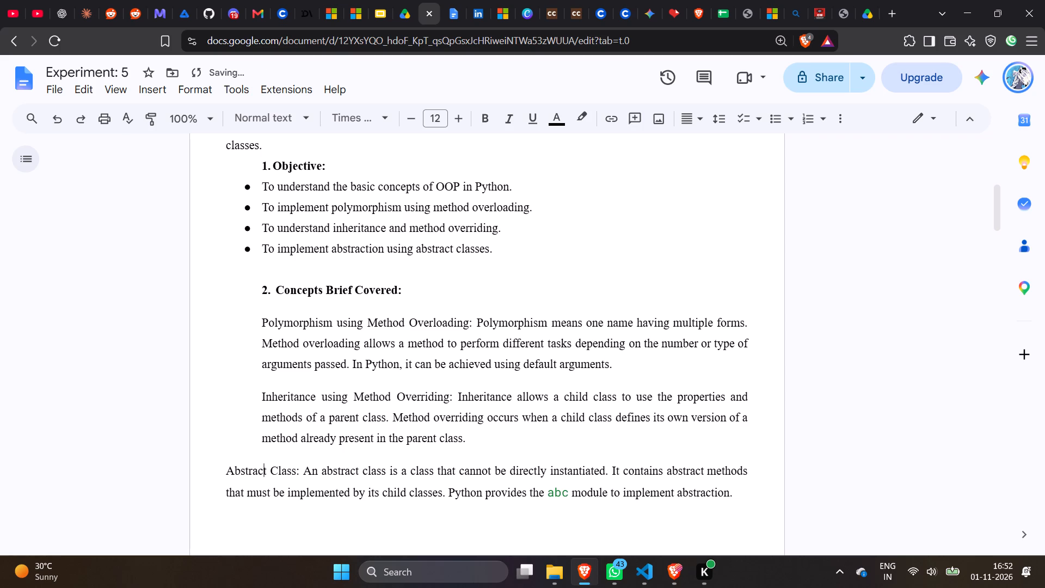
key("Left")
key("Left")
key("Left")
key("Left")
key("Left")
key("Left")
key("Left")
key("Tab")
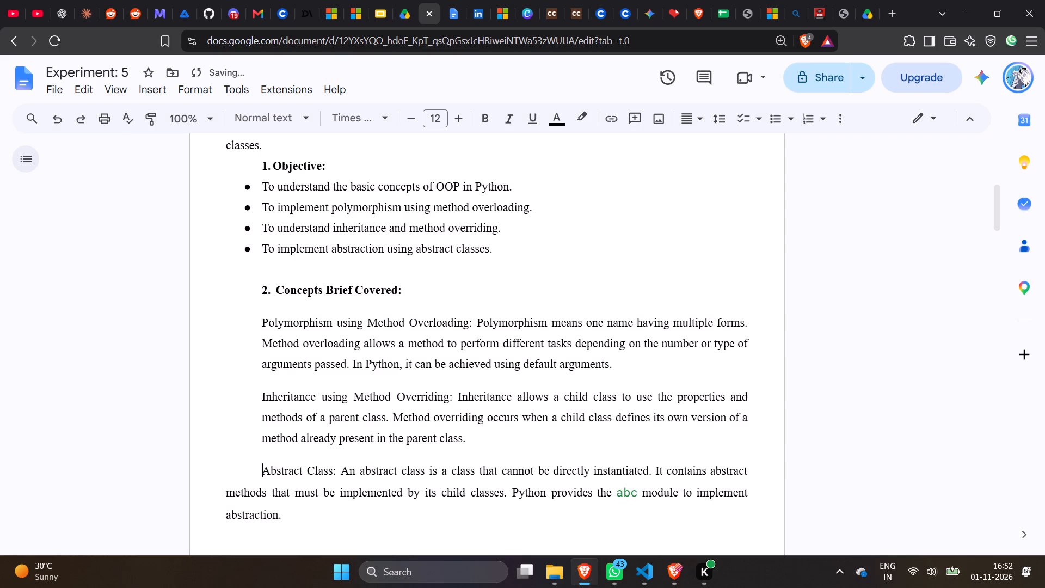
key("Tab")
key("BackSpace")
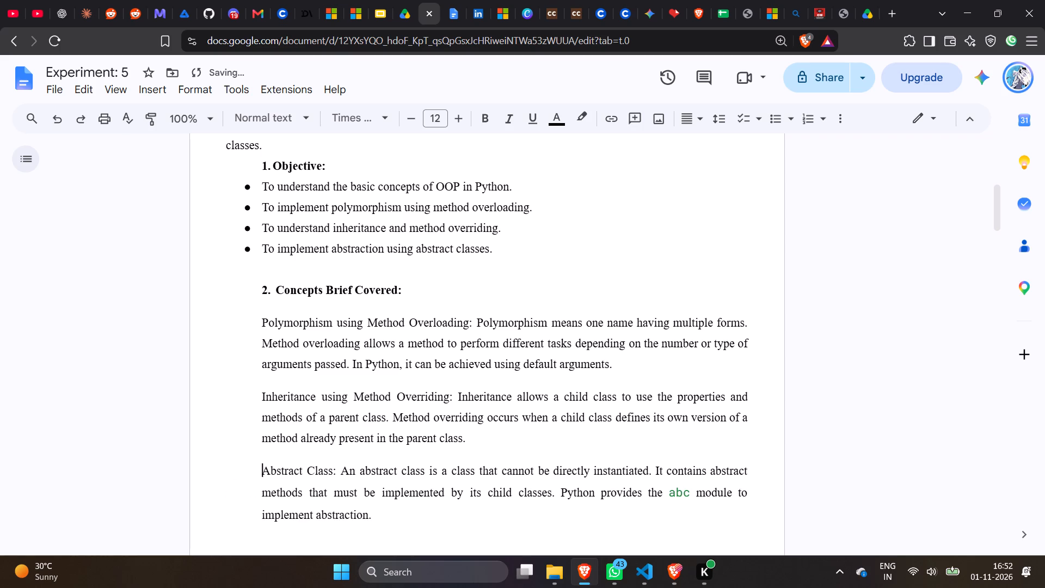
Remove the blank page between the Abstract Class paragraph and the Code and Output page.
scroll(368, 299, "up", 5)
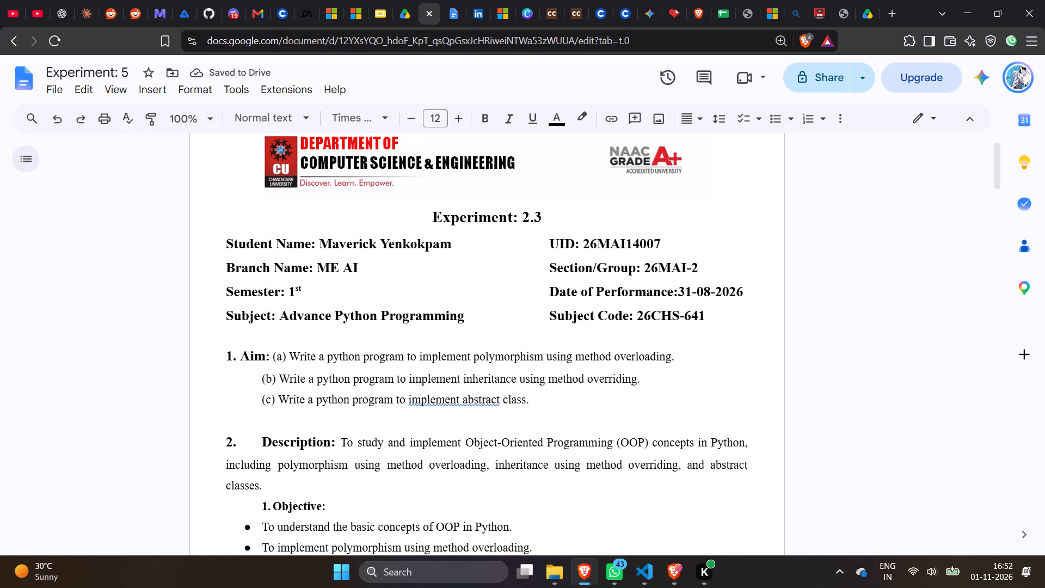
scroll(368, 299, "down", 14)
scroll(368, 299, "up", 6)
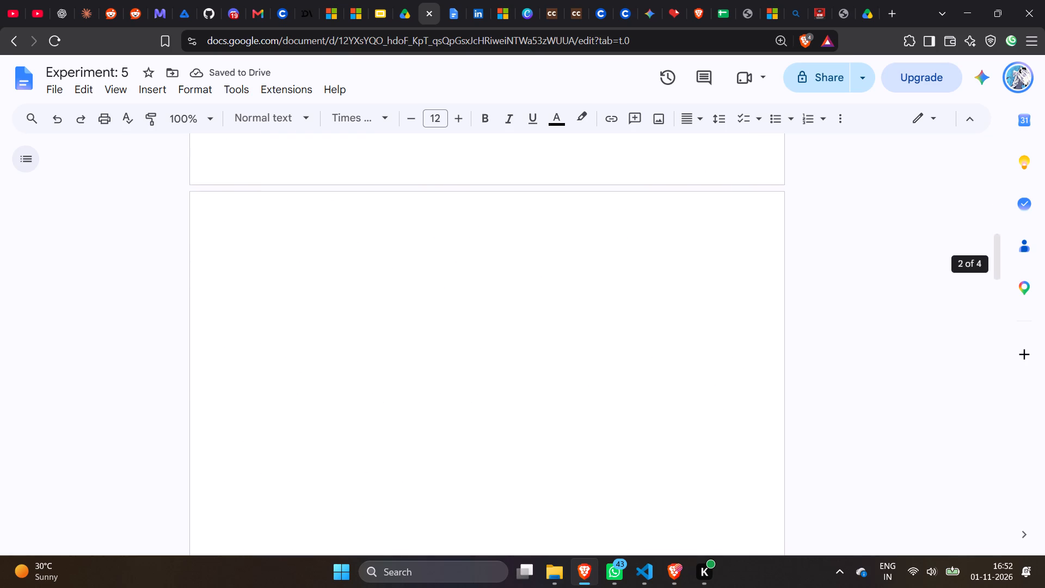
left_click(304, 445)
scroll(303, 457, "down", 14)
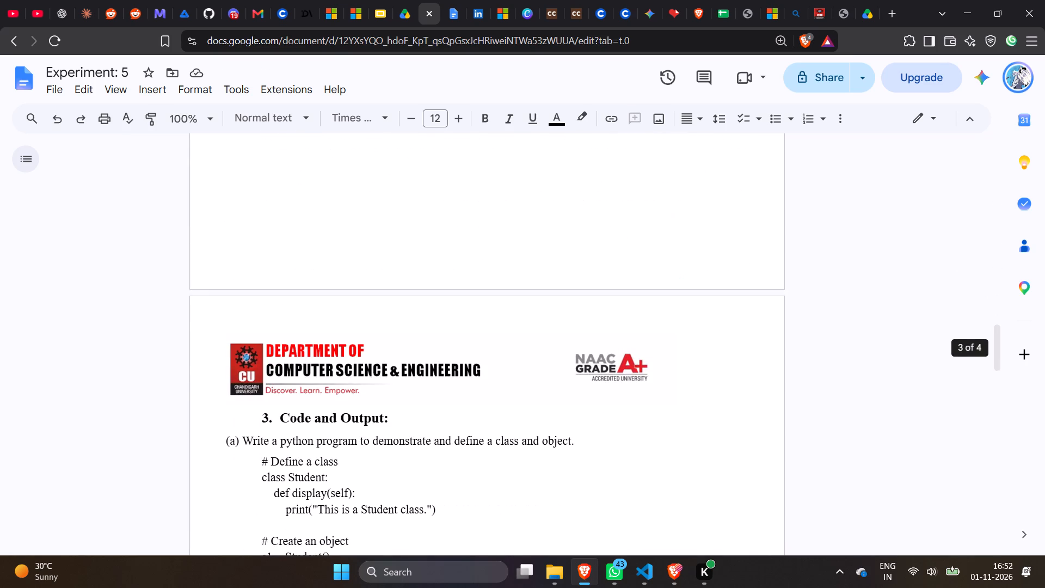
left_click(210, 334)
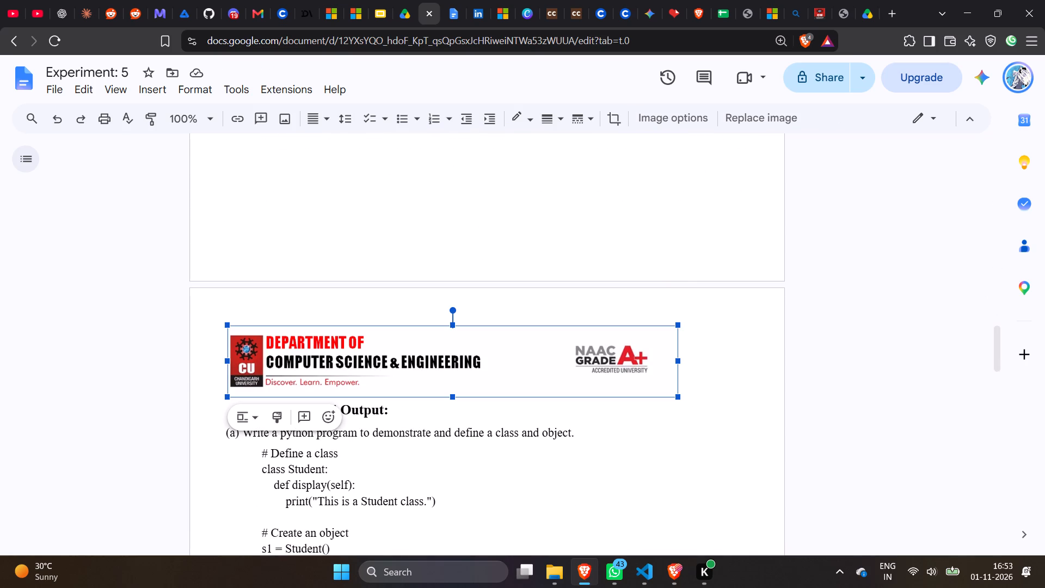
scroll(252, 285, "up", 5)
left_click(302, 310)
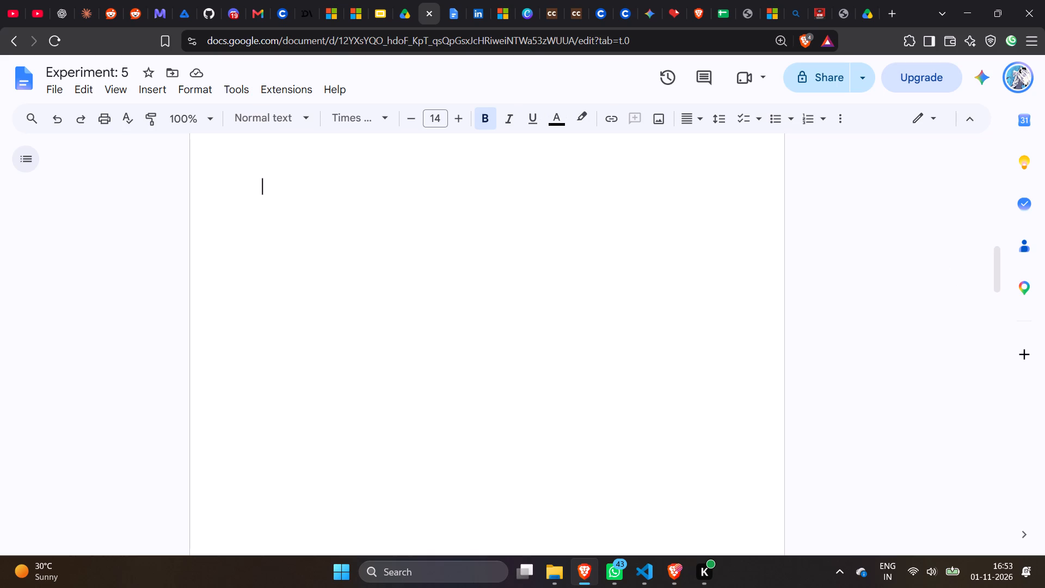
key("BackSpace")
key("BackSpace")
key("BackSpace")
key("BackSpace")
key("BackSpace")
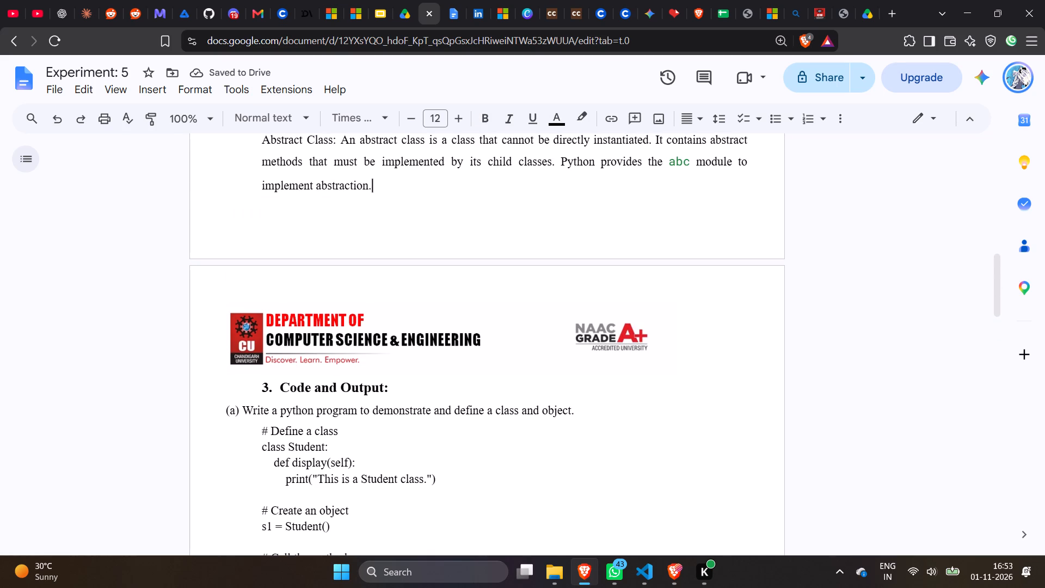
Replace the part (a) question under Code and Output with the Aim's "(a) Write a python program to implement polymorphism using method overloading.".
scroll(305, 377, "up", 7)
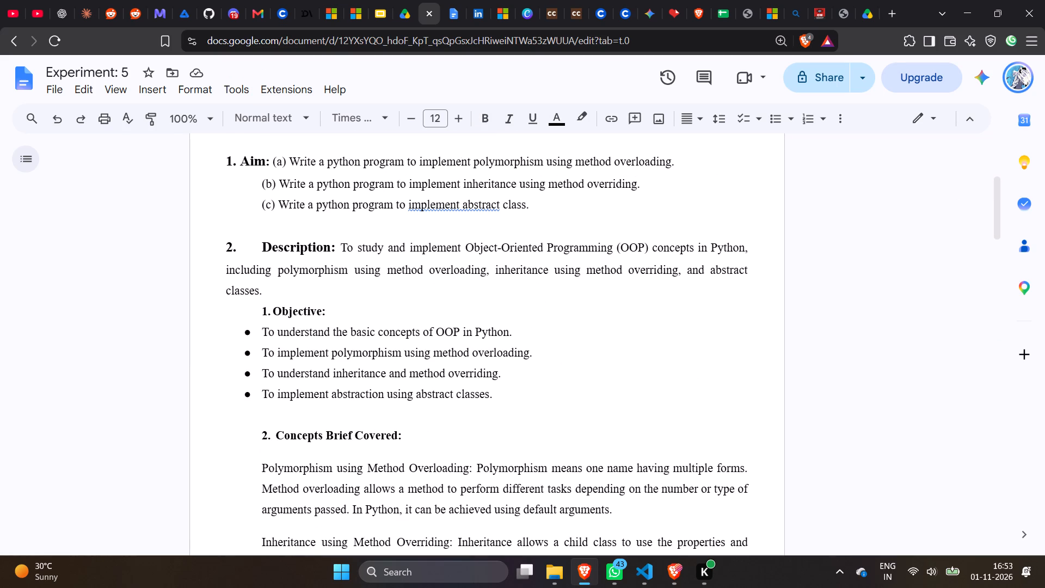
left_click_drag(275, 163, 656, 164)
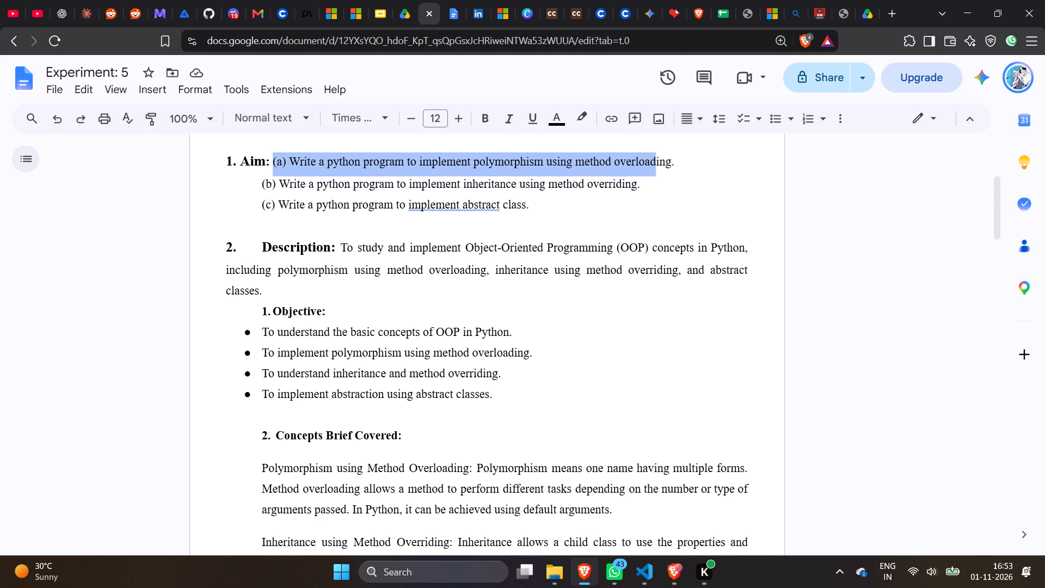
left_click_drag(656, 164, 686, 167)
key("ctrl+c")
scroll(676, 175, "down", 8)
left_click_drag(224, 335, 267, 339)
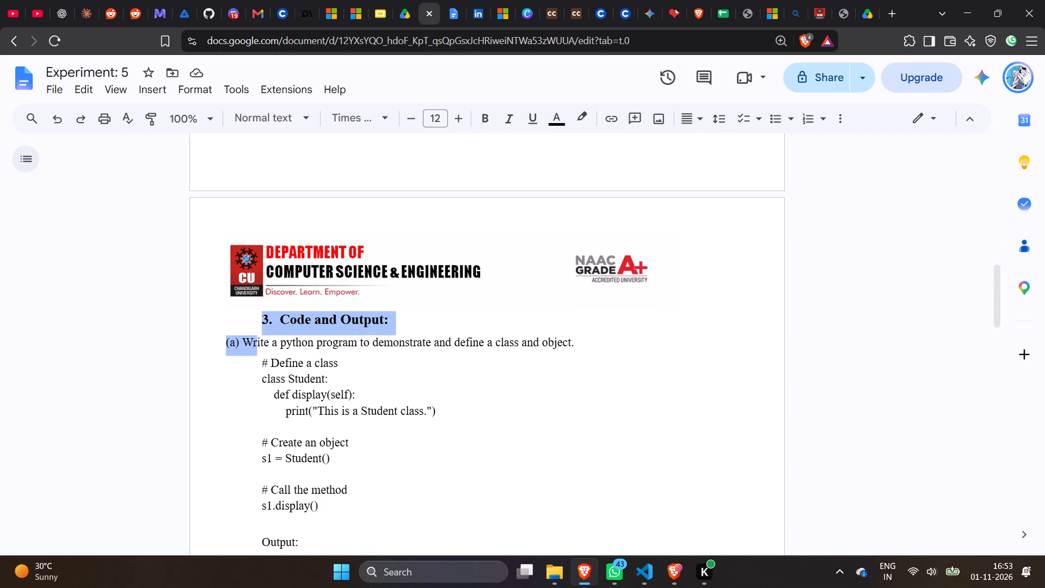
left_click_drag(267, 339, 308, 344)
left_click(294, 346)
left_click_drag(226, 339, 226, 340)
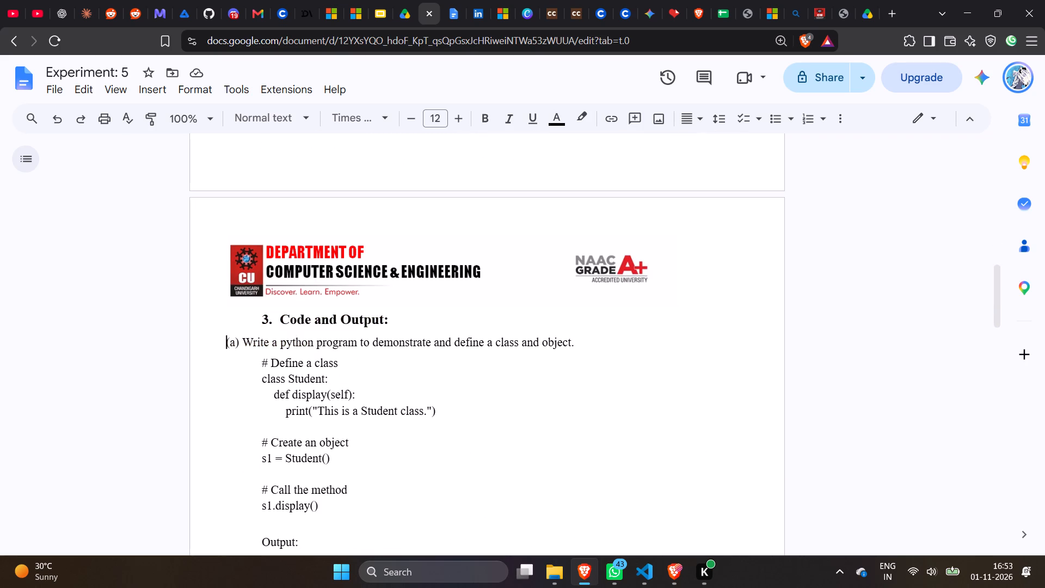
left_click_drag(226, 340, 582, 353)
key("ctrl+v")
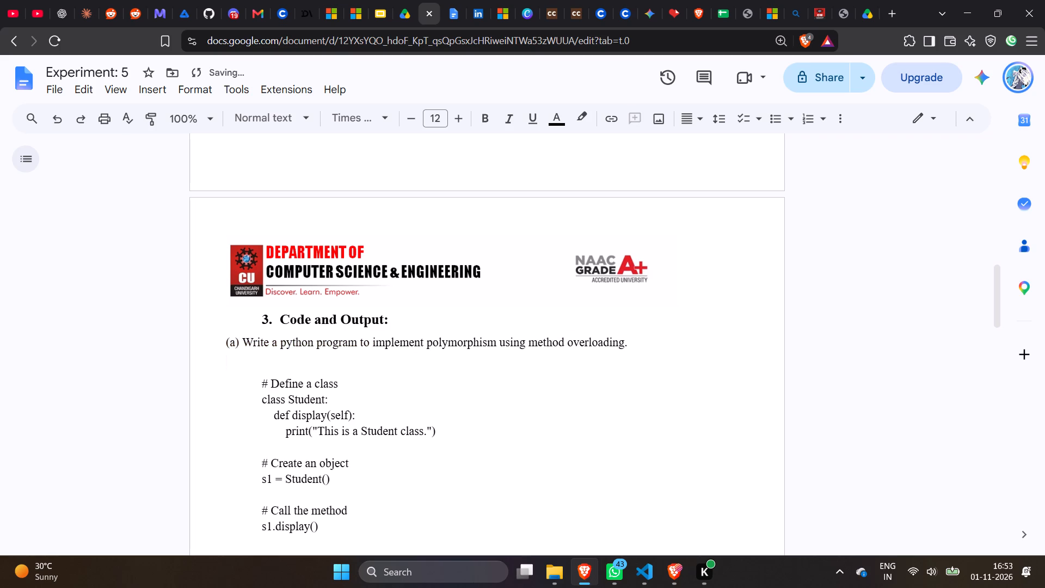
Delete the old Student class code between the part (a) question and its Output label.
scroll(341, 430, "down", 4)
scroll(333, 411, "up", 2)
left_click_drag(346, 398, 244, 314)
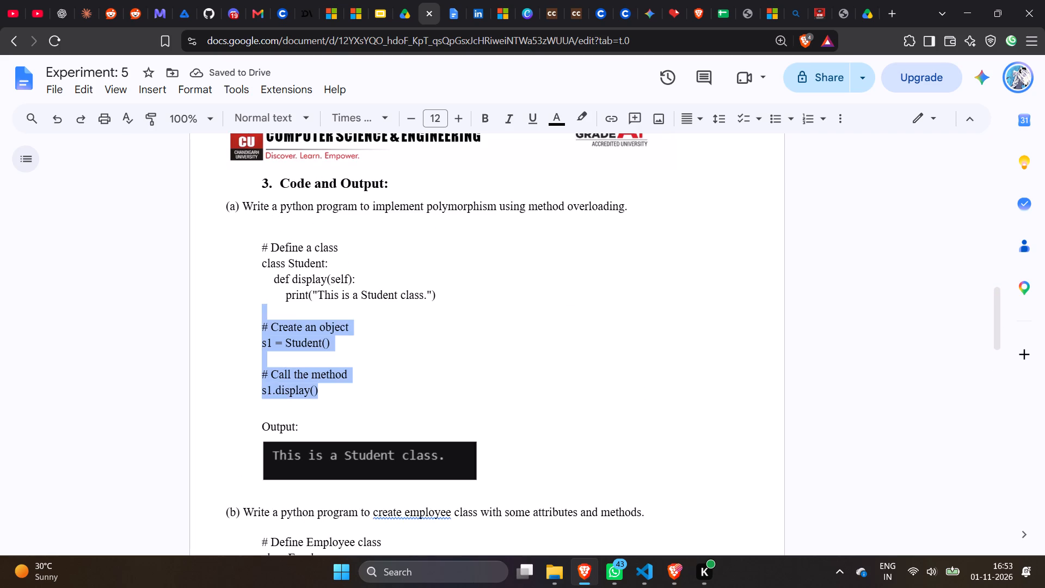
left_click_drag(244, 314, 243, 254)
key("BackSpace")
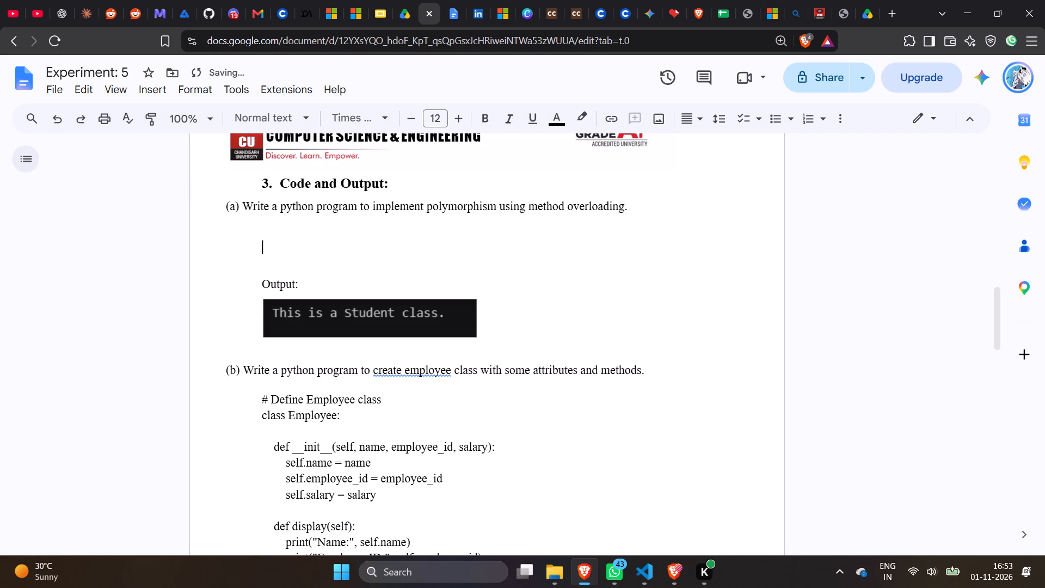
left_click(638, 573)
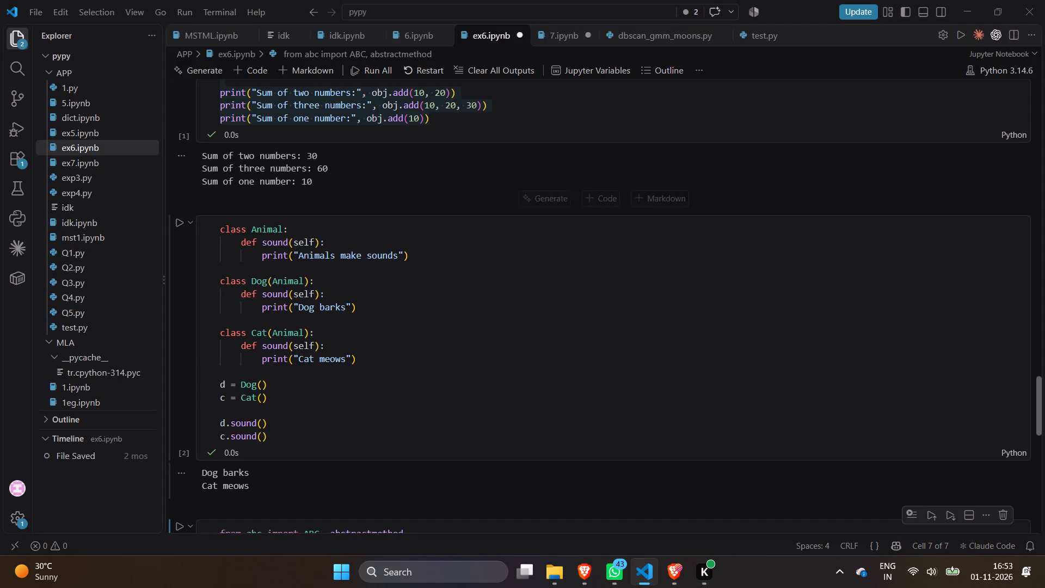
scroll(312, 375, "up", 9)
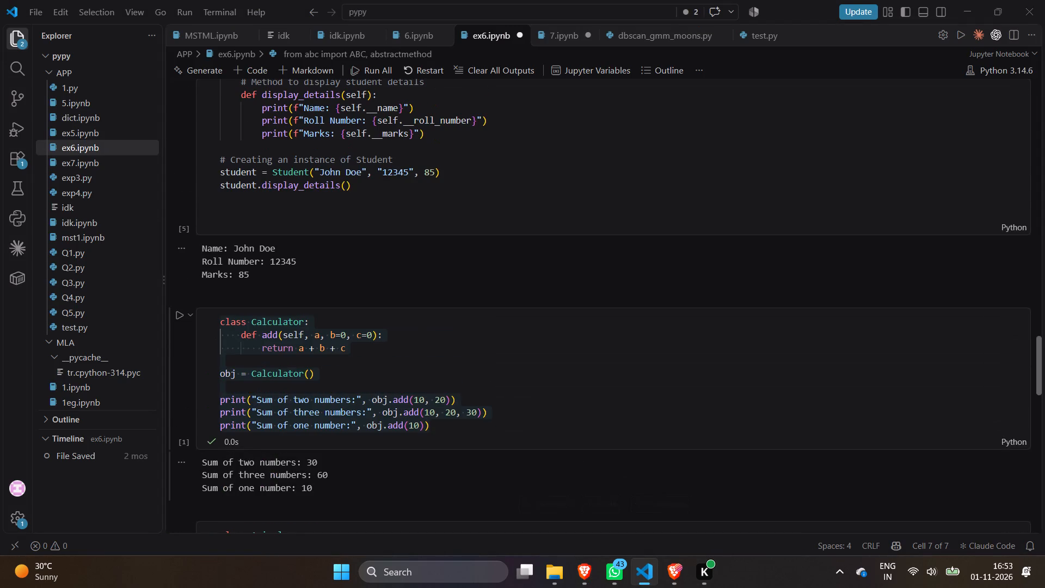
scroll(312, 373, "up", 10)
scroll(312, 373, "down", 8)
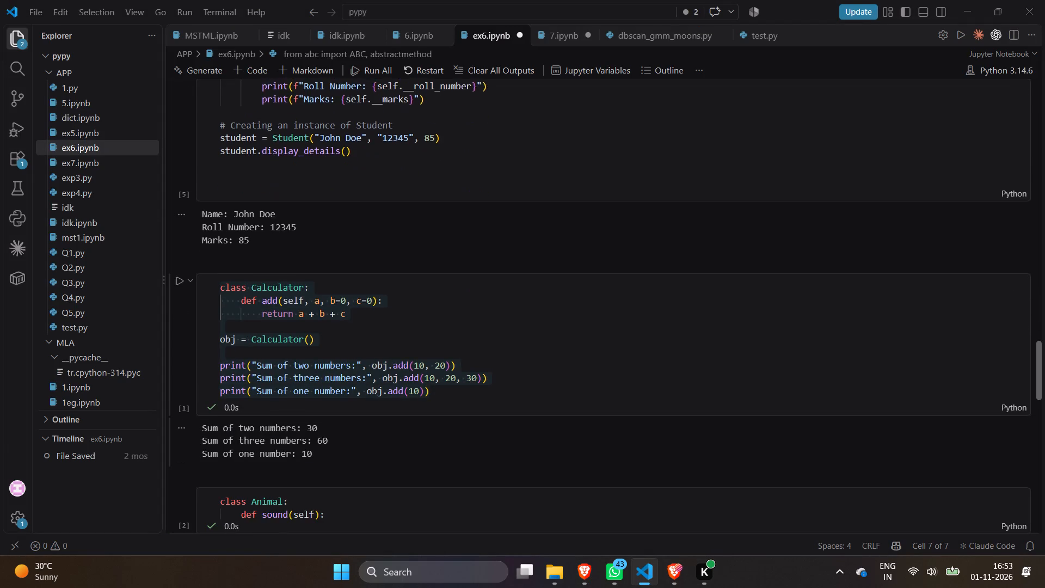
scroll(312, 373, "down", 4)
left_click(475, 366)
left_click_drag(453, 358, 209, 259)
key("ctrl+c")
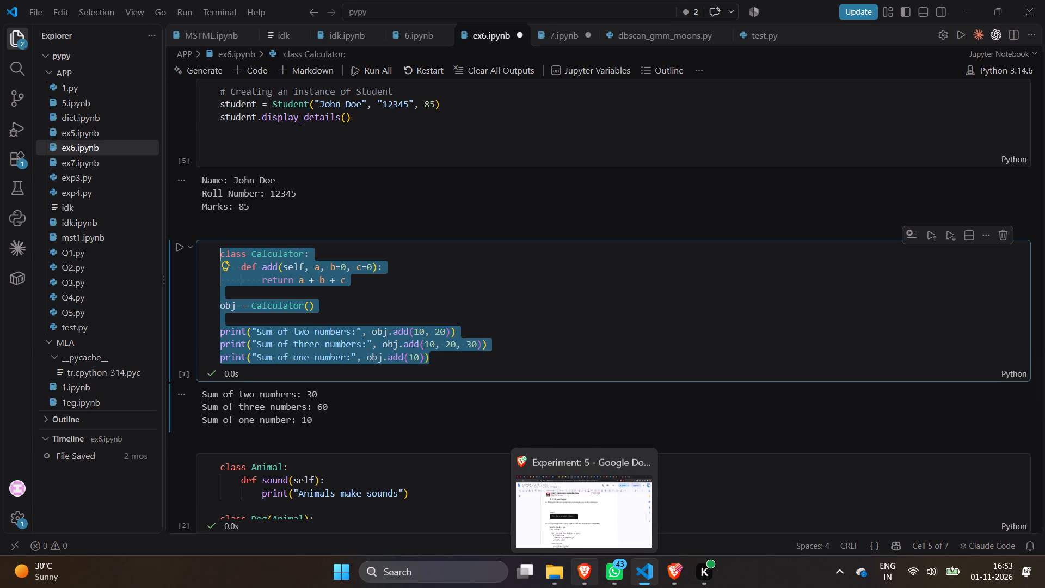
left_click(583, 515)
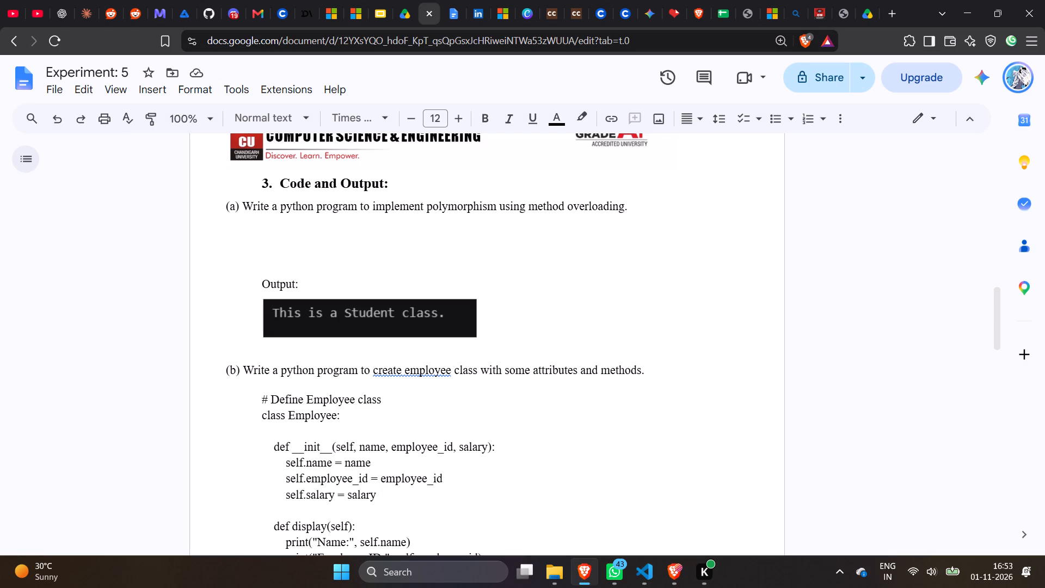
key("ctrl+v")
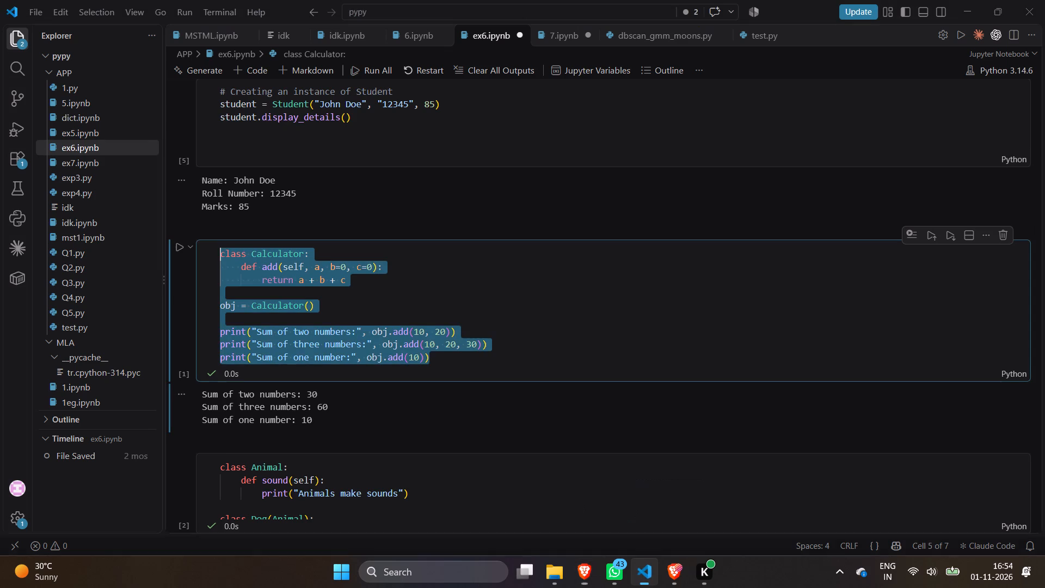
scroll(544, 356, "down", 2)
key("Print")
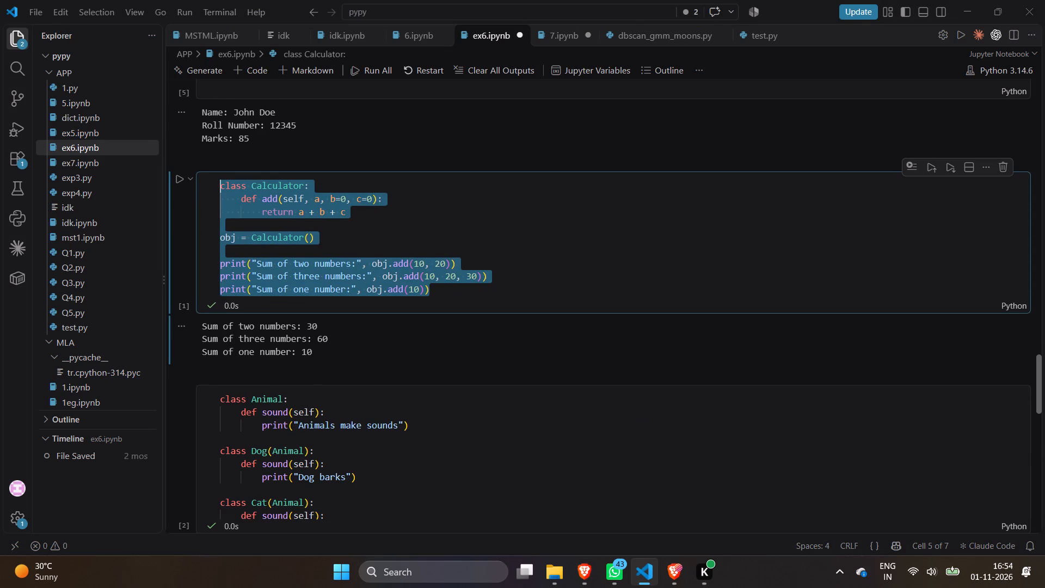
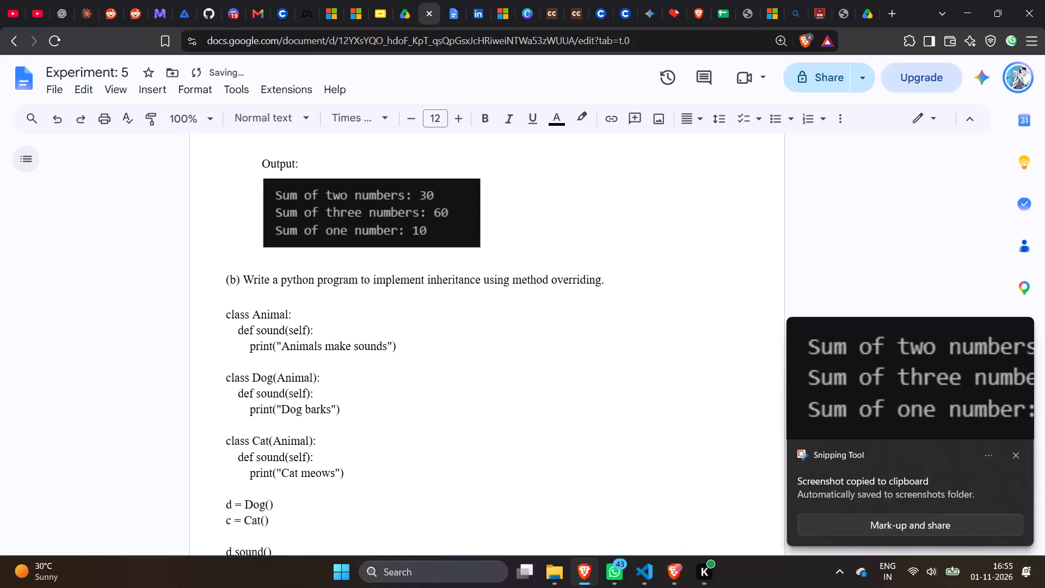
Delete the old employee details output screenshot under the part (b) Output heading, above the Learning Outcomes section.
left_click(386, 234)
scroll(566, 437, "down", 3)
scroll(355, 403, "down", 2)
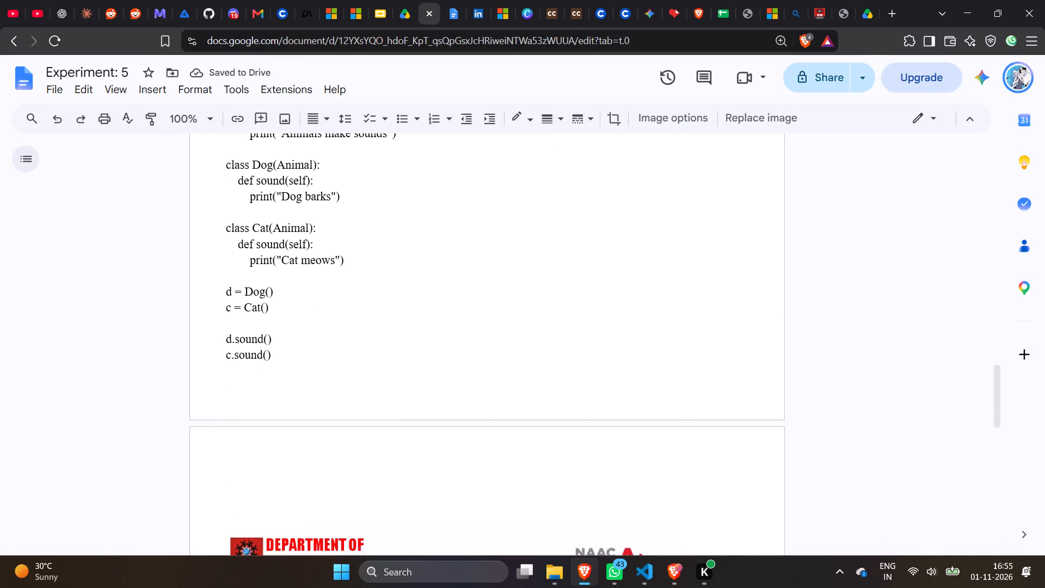
scroll(355, 403, "down", 2)
left_click(325, 448)
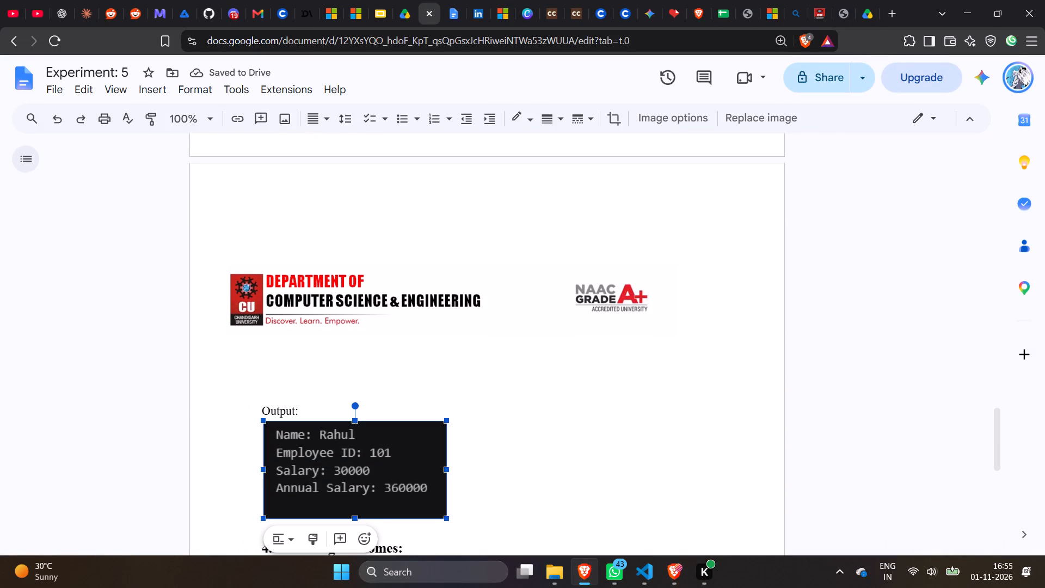
key("BackSpace")
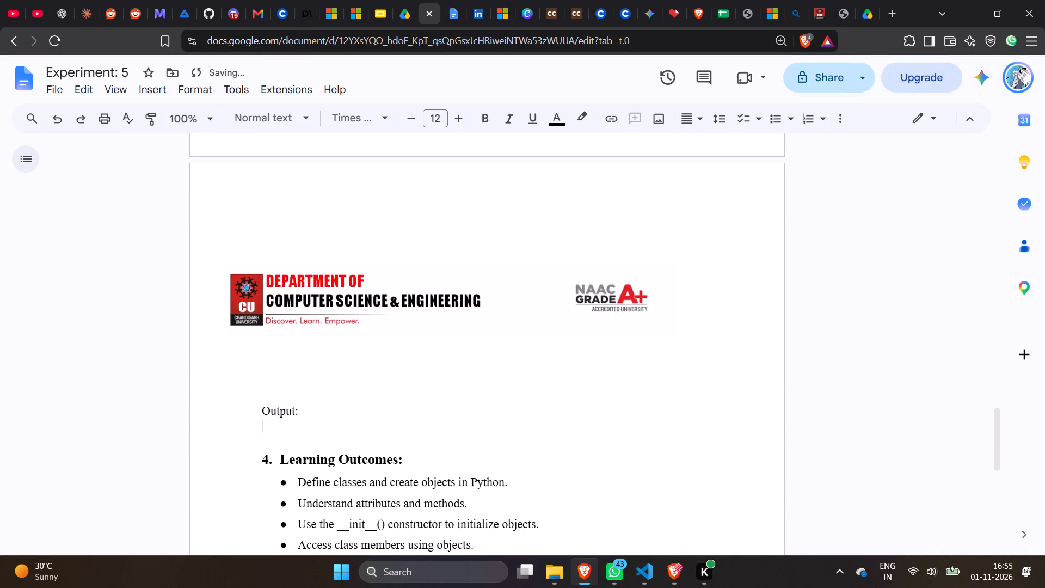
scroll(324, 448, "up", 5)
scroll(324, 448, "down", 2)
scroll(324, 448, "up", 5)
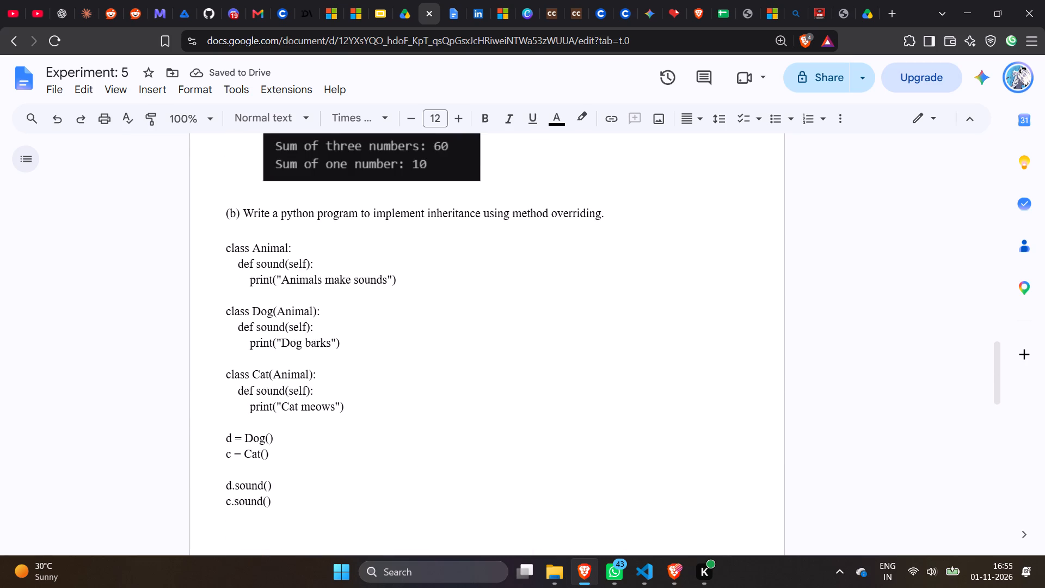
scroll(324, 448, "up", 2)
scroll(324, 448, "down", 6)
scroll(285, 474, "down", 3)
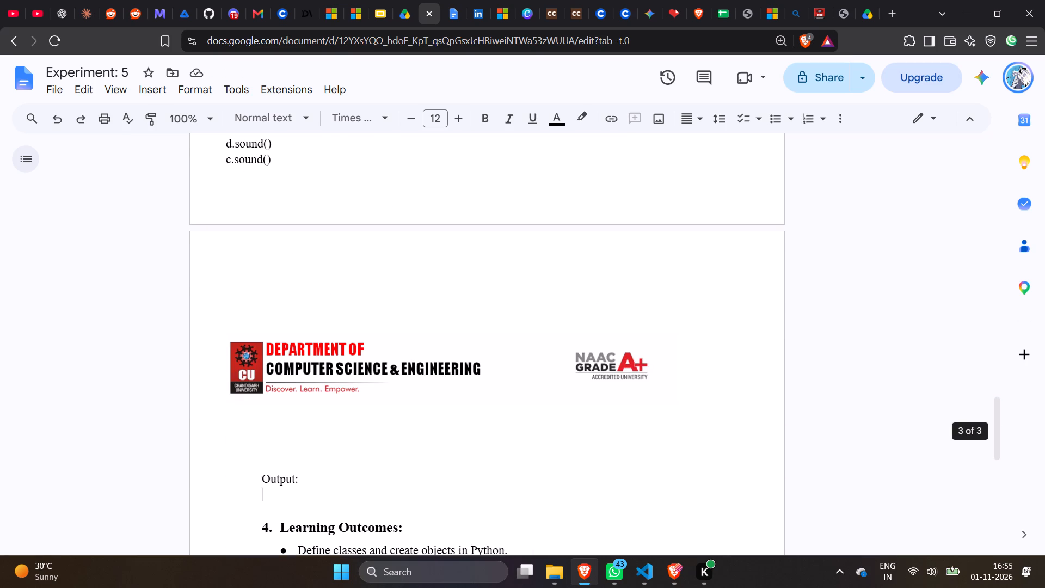
Delete the surplus blank lines above the department banner on page 3.
left_click(276, 271)
key("BackSpace")
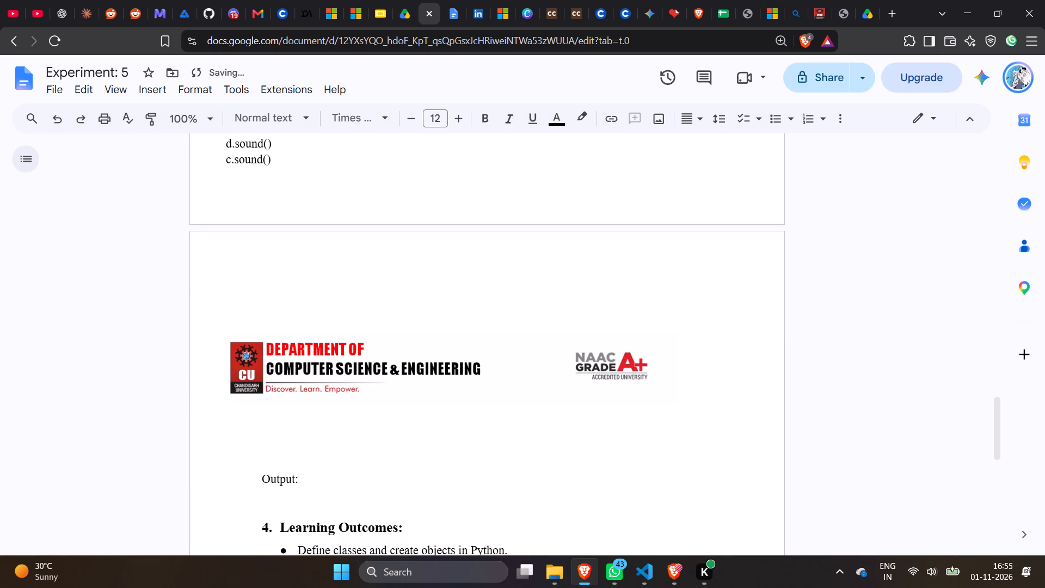
key("Down")
key("Down")
key("Down")
key("Down")
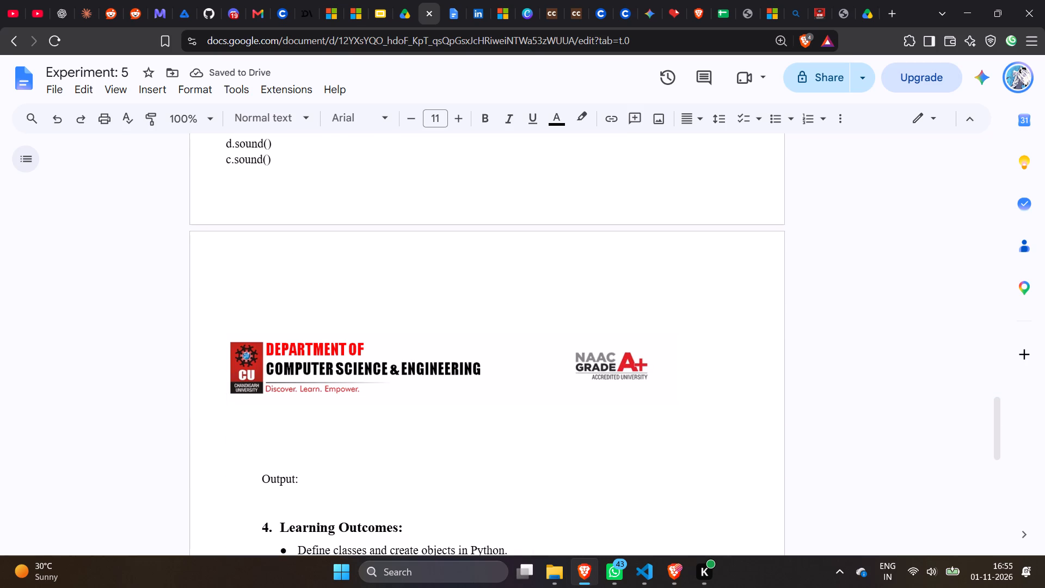
key("BackSpace")
key("BackSpace")
key("BackSpace")
key("BackSpace")
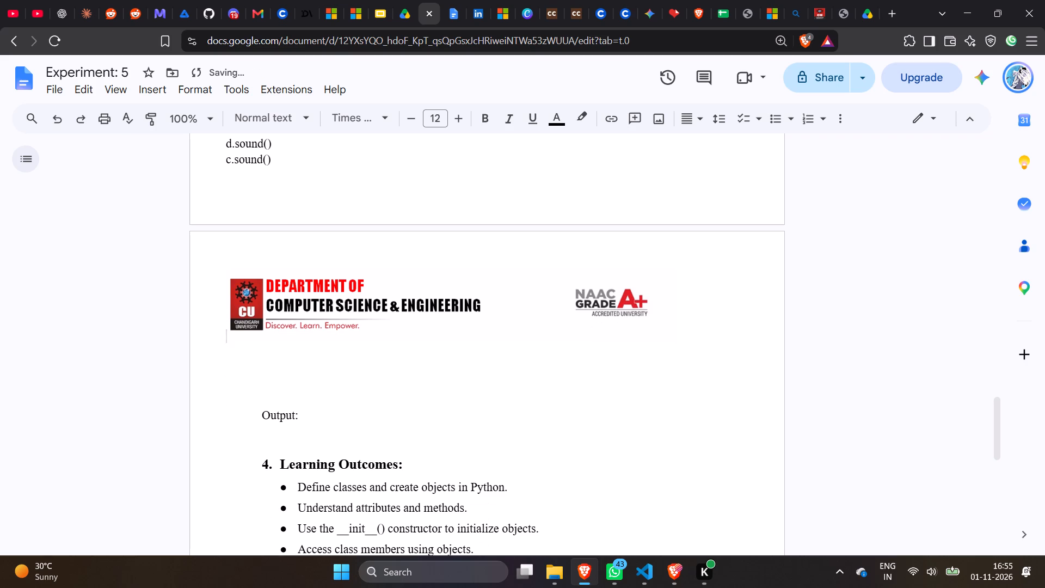
Delete the blank lines between the page 3 banner and the "Output:" label, and remove the label's indent.
key("Down")
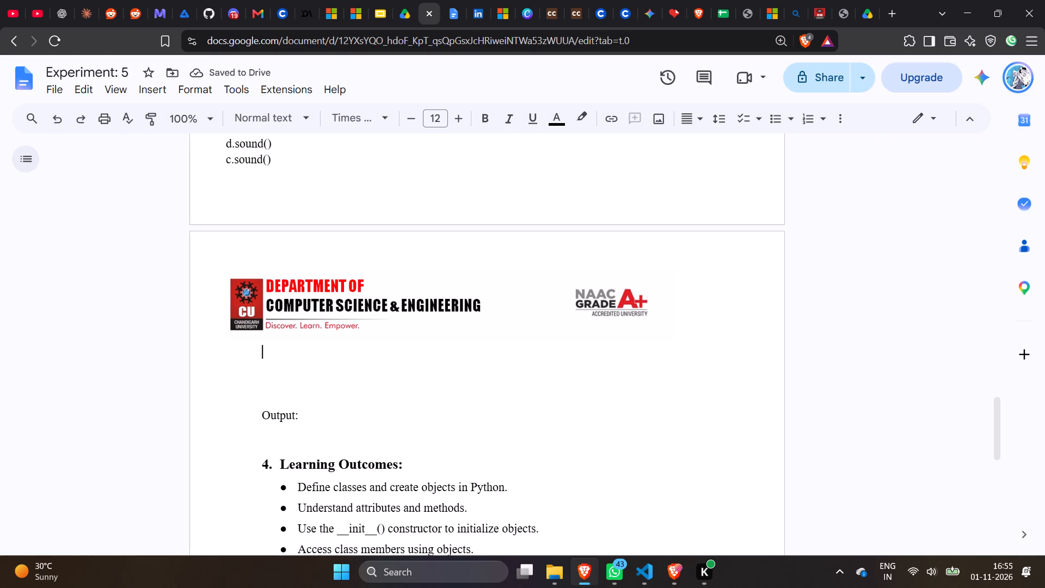
key("Down")
key("Down")
key("Down")
key("Down")
key("BackSpace")
key("BackSpace")
key("BackSpace")
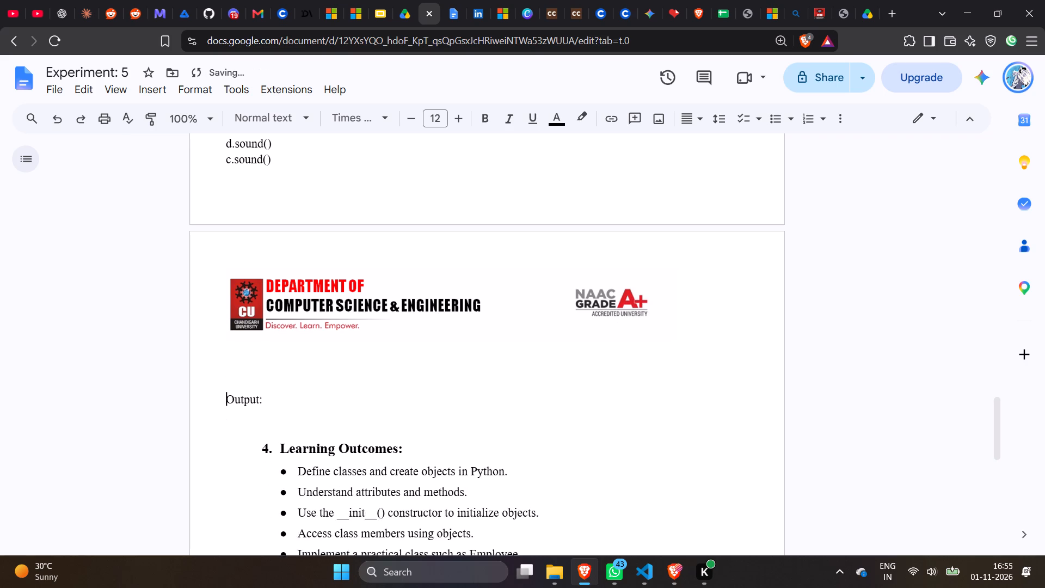
key("BackSpace")
key("BackSpace")
key("BackSpace")
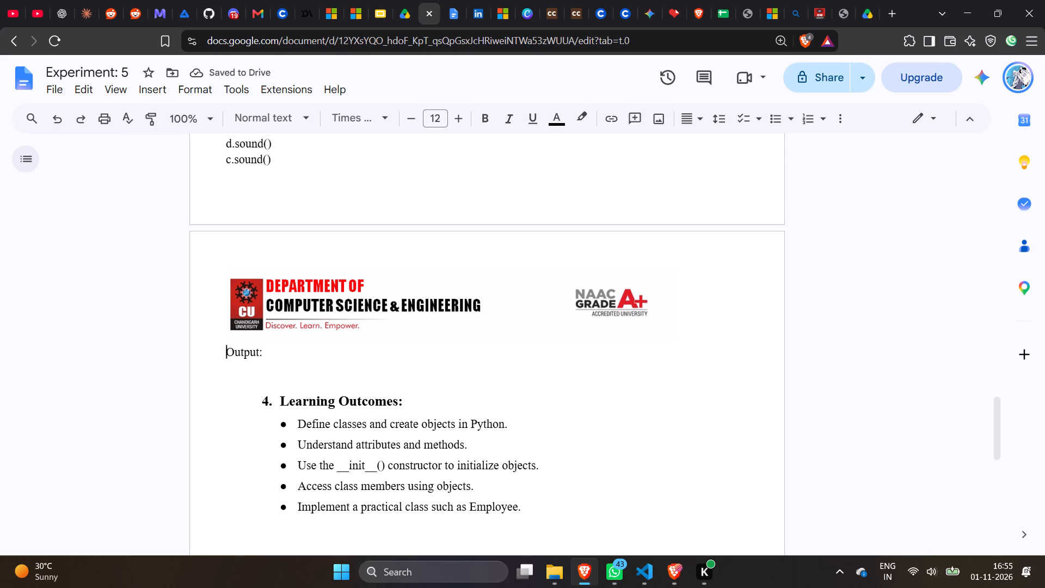
Capture the "Dog barks / Cat meows" output from ex6.ipynb in VS Code and paste the image on its own line under the report's part (b) "Output:" label.
left_click(236, 377)
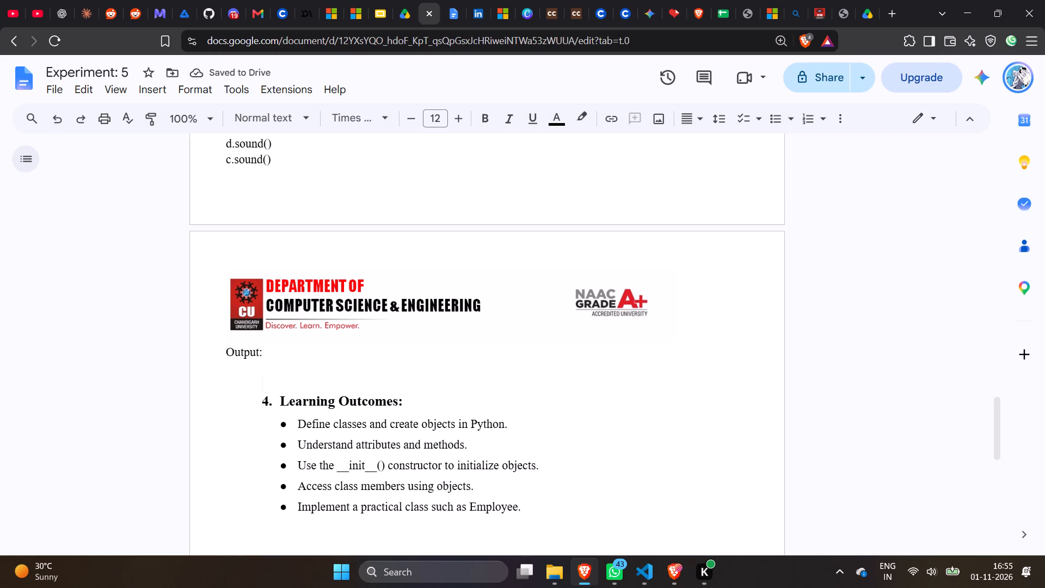
left_click(271, 358)
left_click(641, 569)
scroll(449, 344, "down", 4)
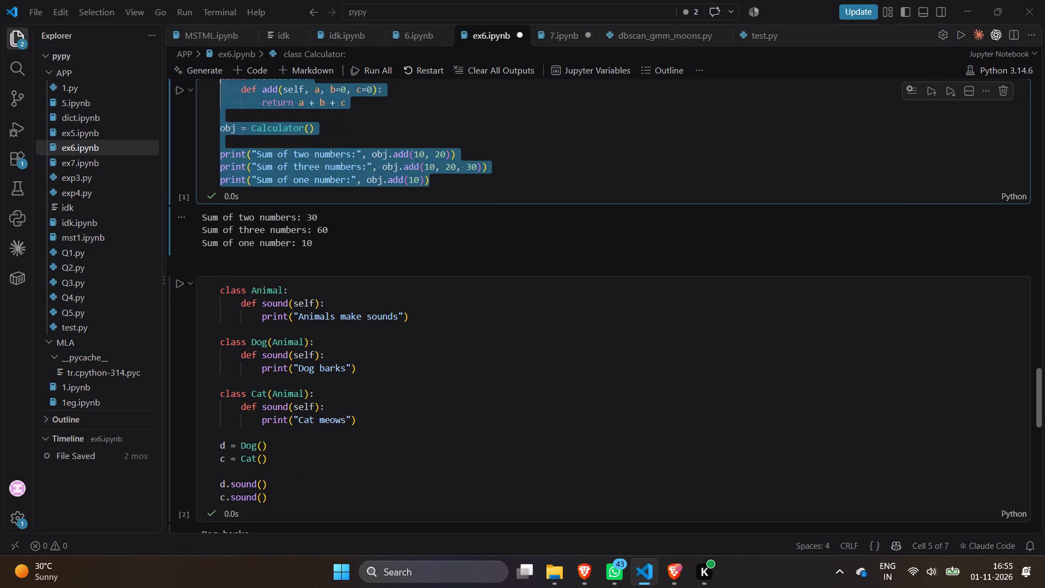
scroll(449, 344, "down", 8)
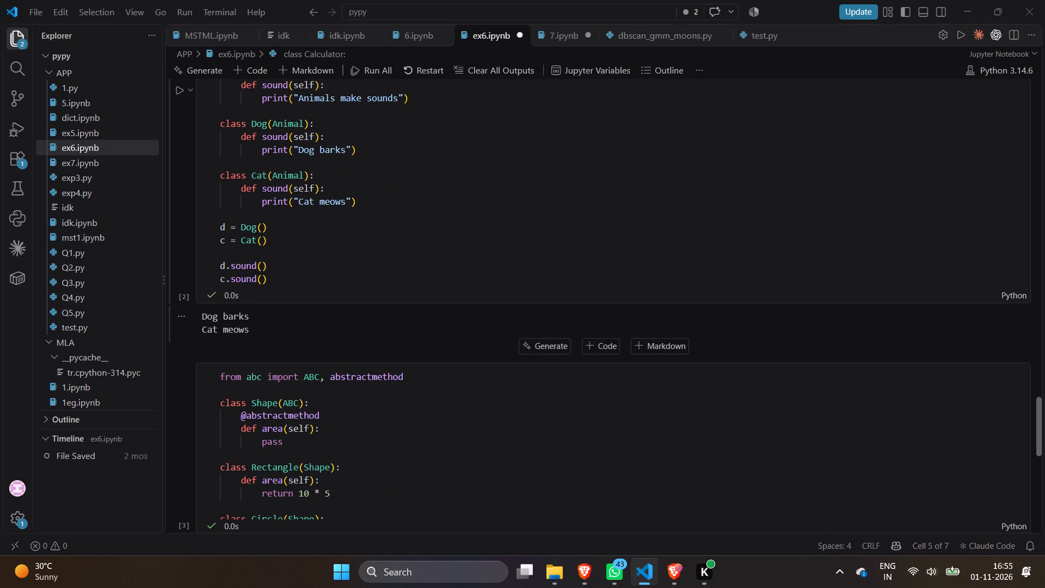
key("Print")
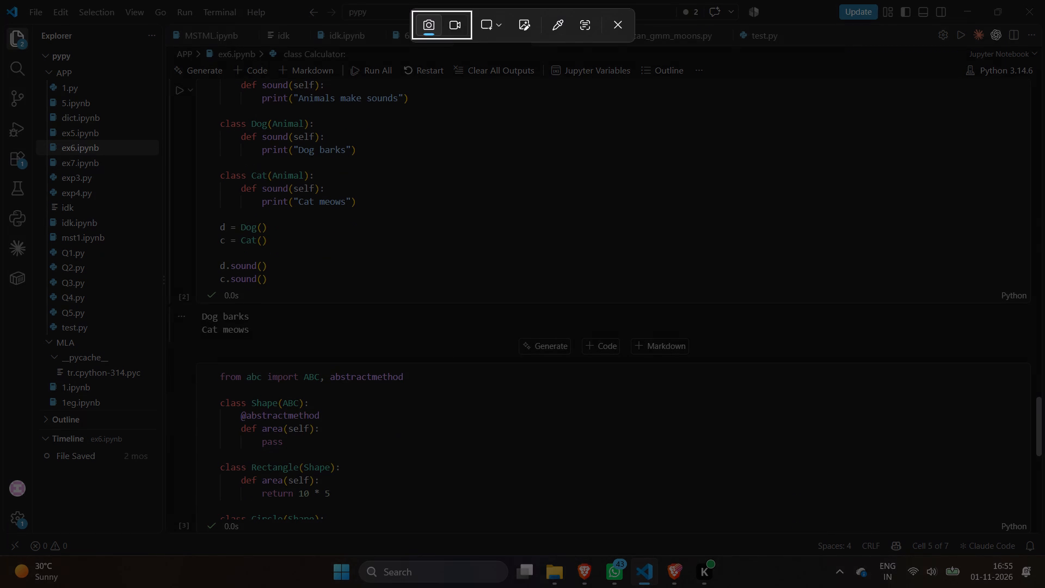
left_click_drag(191, 308, 299, 340)
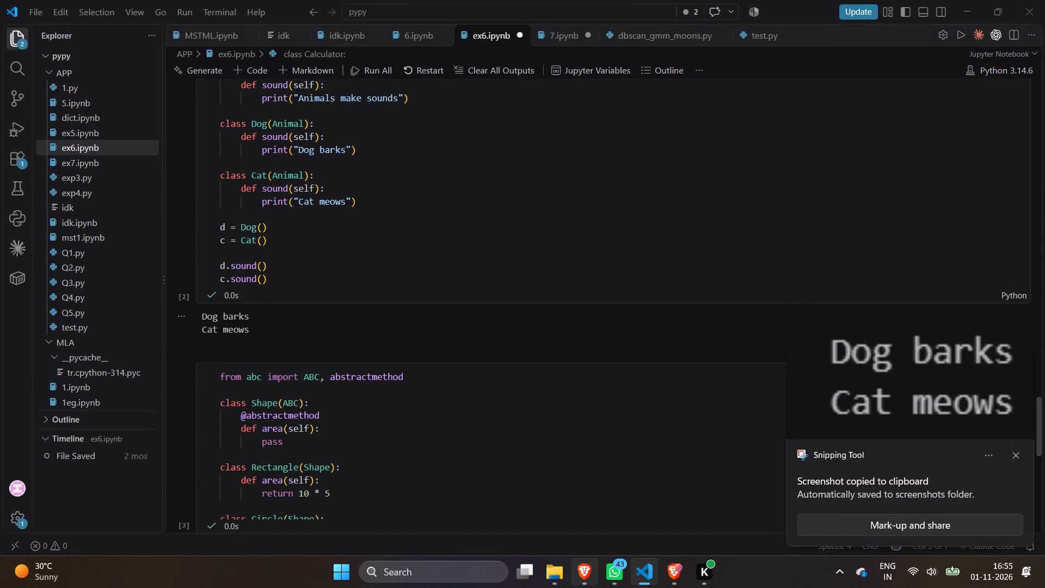
left_click(587, 577)
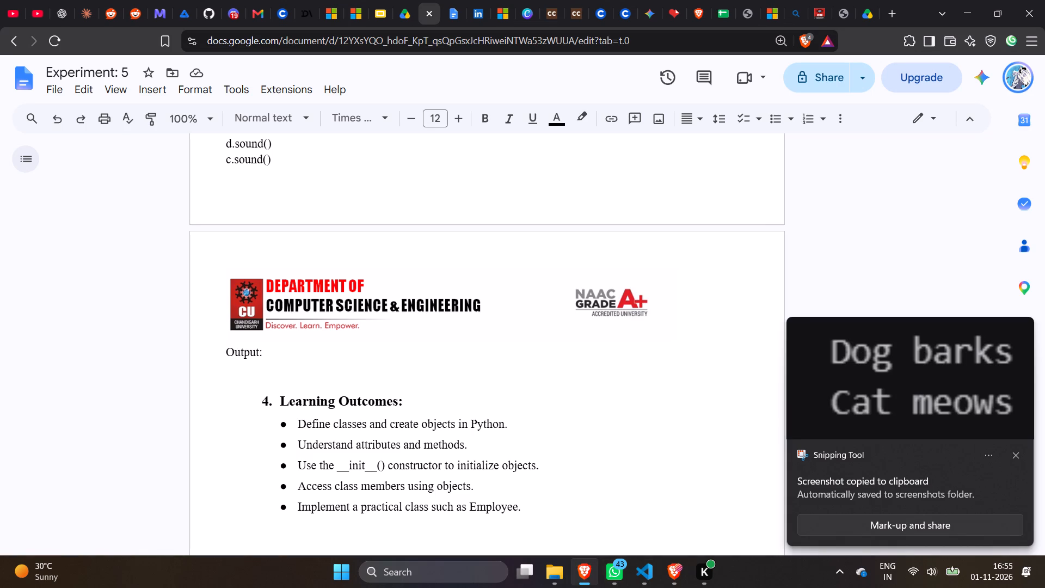
key("ctrl+v")
left_click(263, 387)
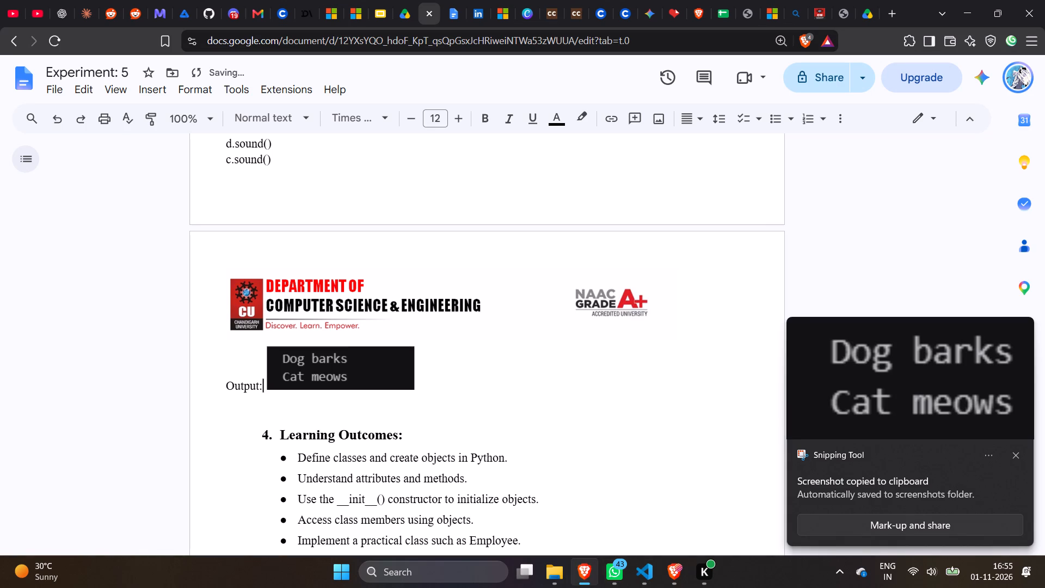
key("Return")
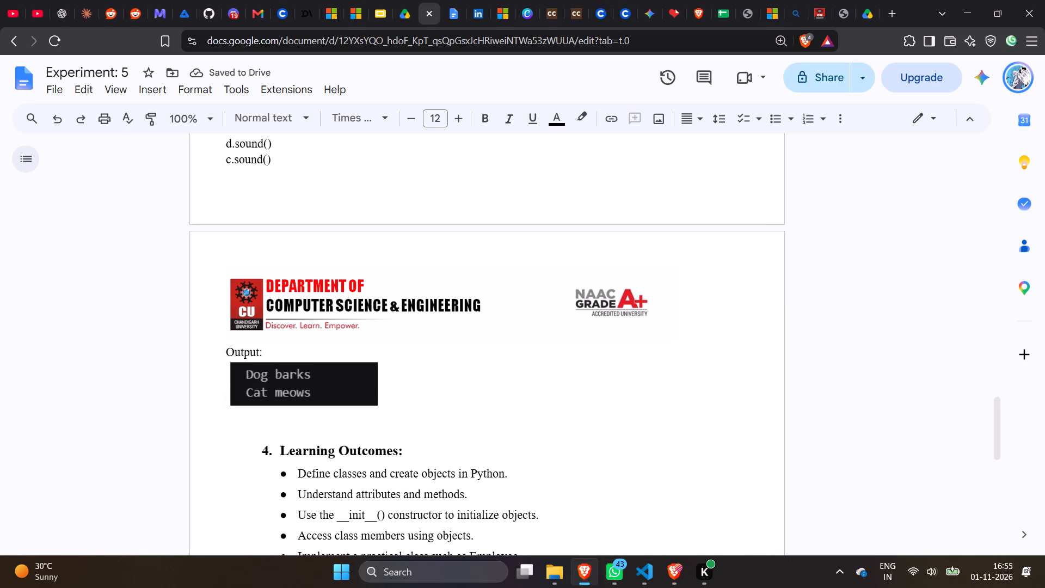
scroll(437, 379, "up", 20)
scroll(437, 379, "up", 9)
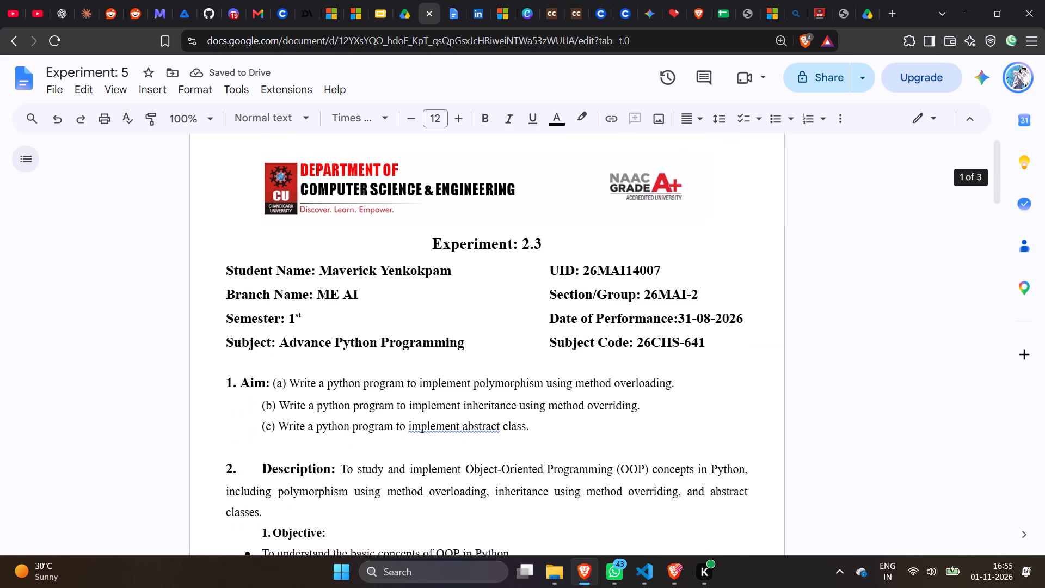
triple_click(361, 458)
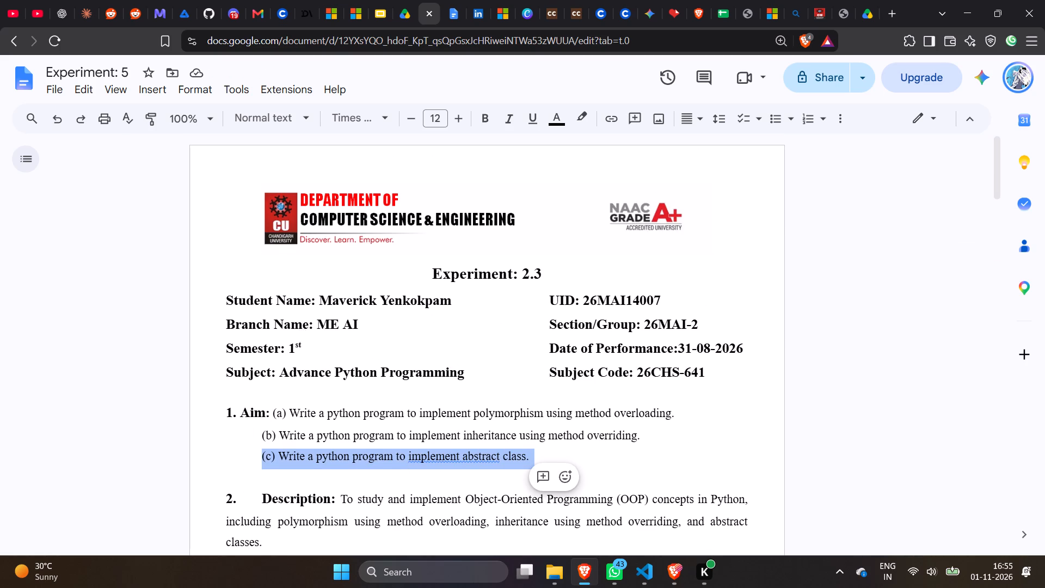
key("ctrl+c")
scroll(361, 458, "down", 20)
scroll(361, 458, "down", 6)
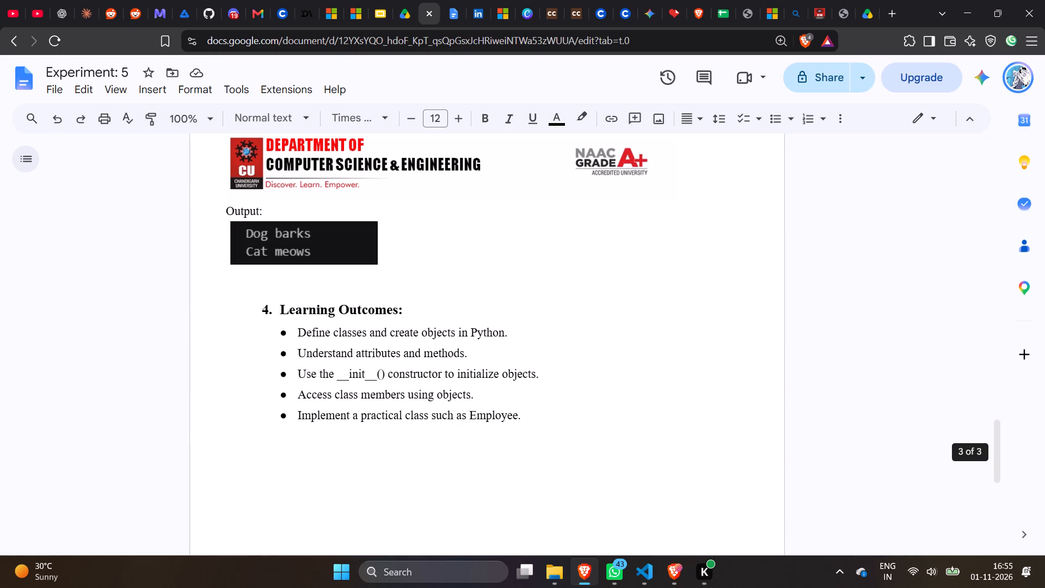
left_click(263, 271)
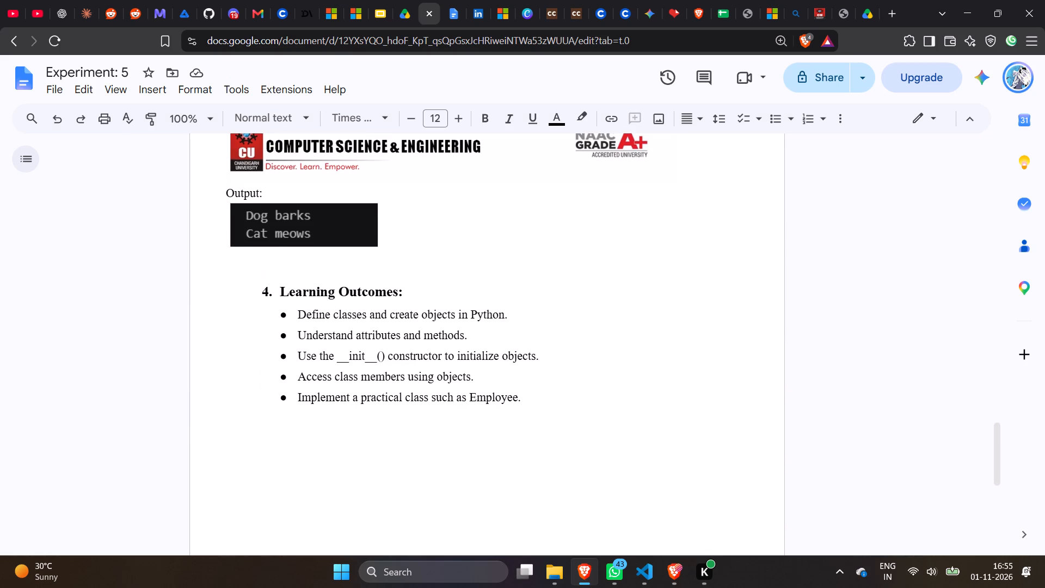
key("Return")
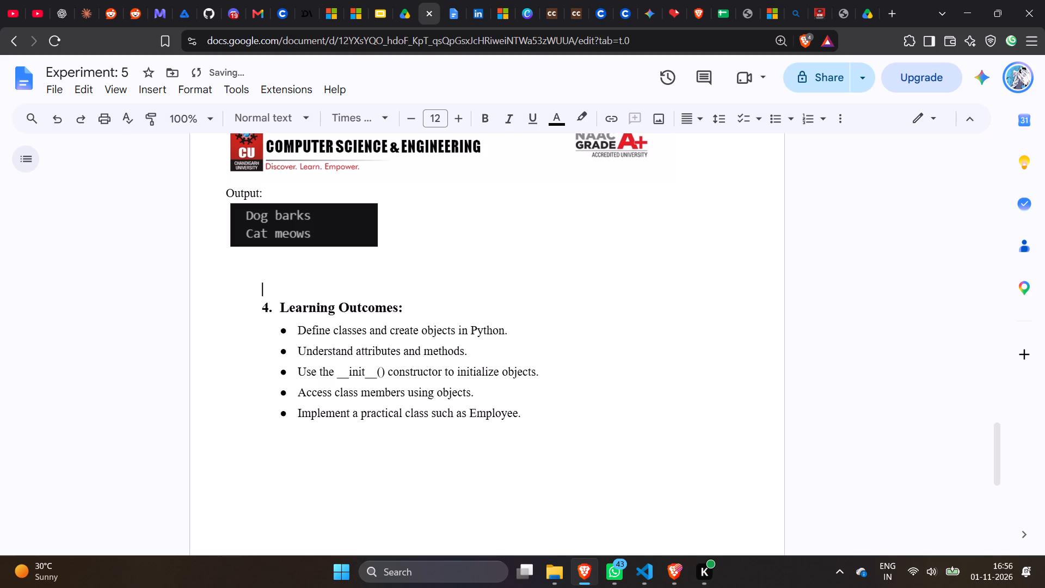
key("Left")
key("BackSpace")
key("ctrl+v")
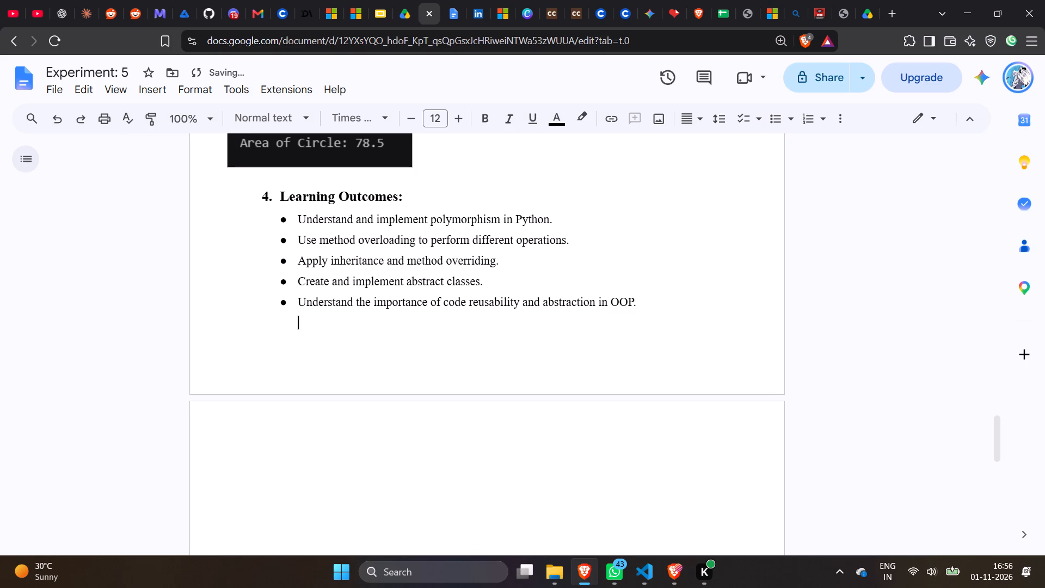
Try to delete the empty lines below the Learning Outcomes list and on the blank page after it.
left_click(252, 433)
key("BackSpace")
key("BackSpace")
key("Down")
key("shift+BackSpace")
key("shift+BackSpace")
key("Down")
key("Delete")
key("Delete")
key("Delete")
Remove the blank line between "c = Cat()" and "d.sound()" in the part (c) code.
scroll(252, 433, "up", 10)
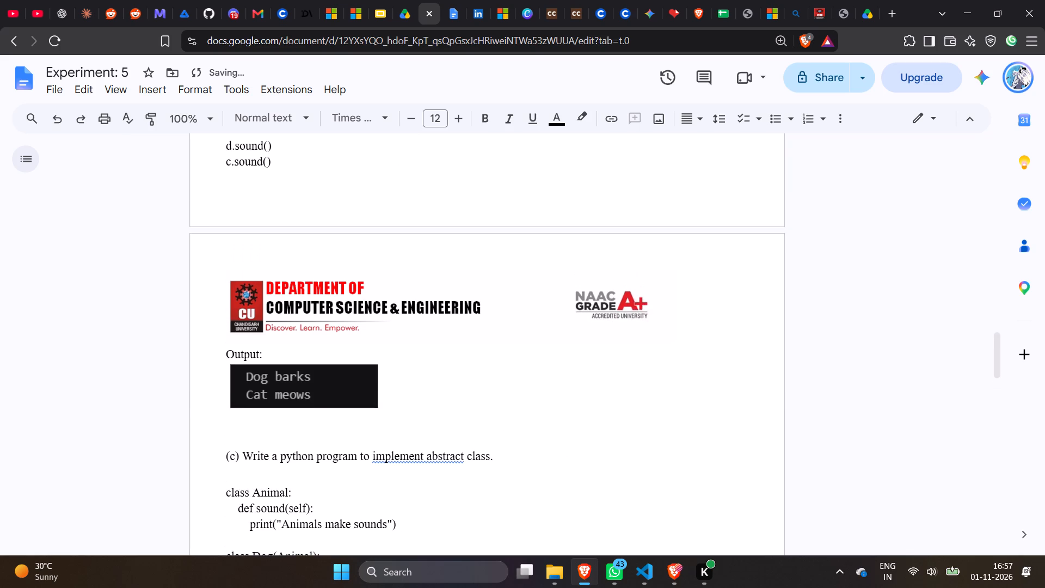
scroll(254, 433, "down", 2)
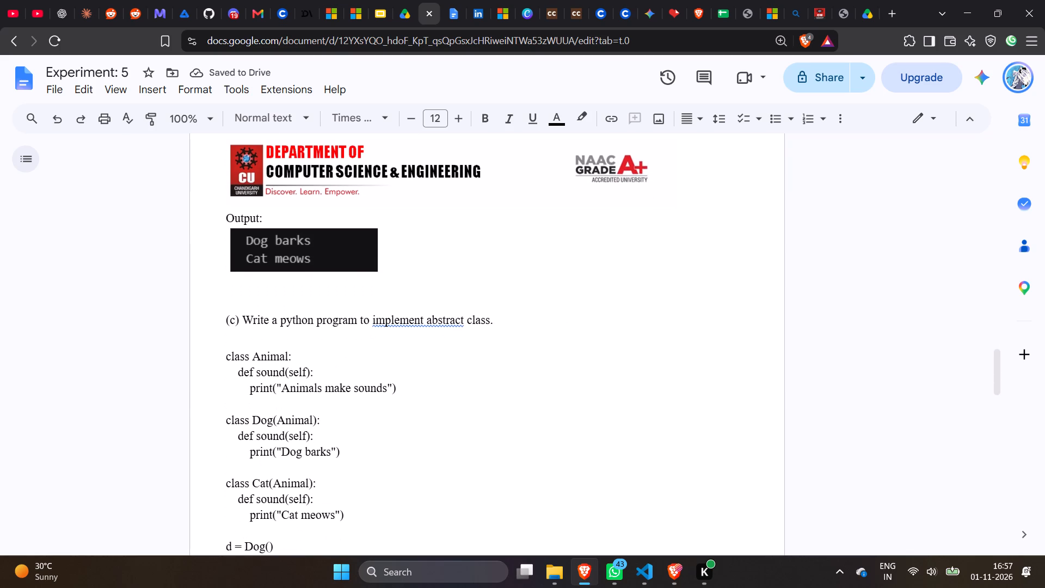
scroll(239, 479, "down", 2)
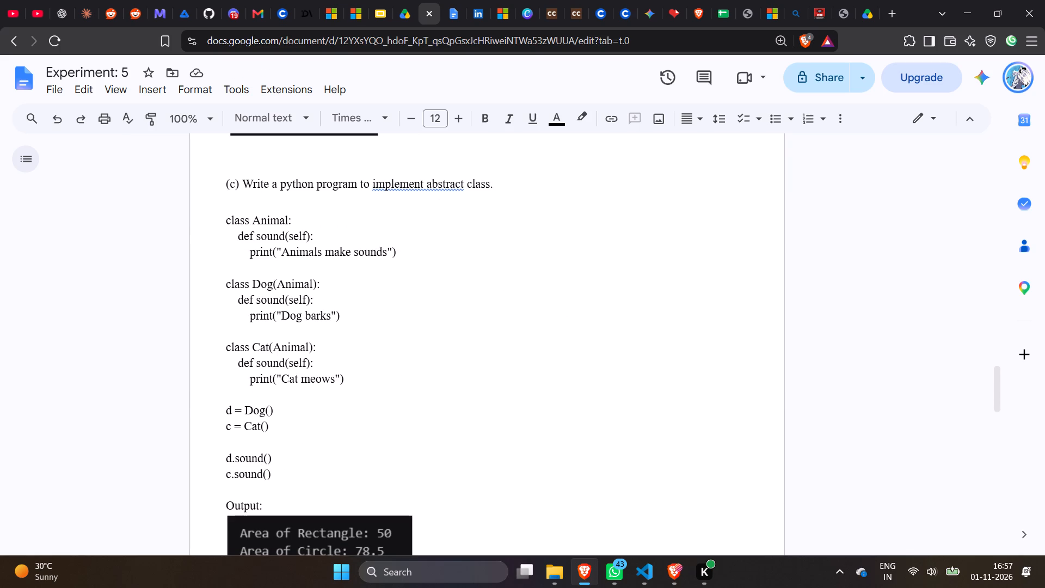
left_click(231, 435)
left_click(236, 446)
key("BackSpace")
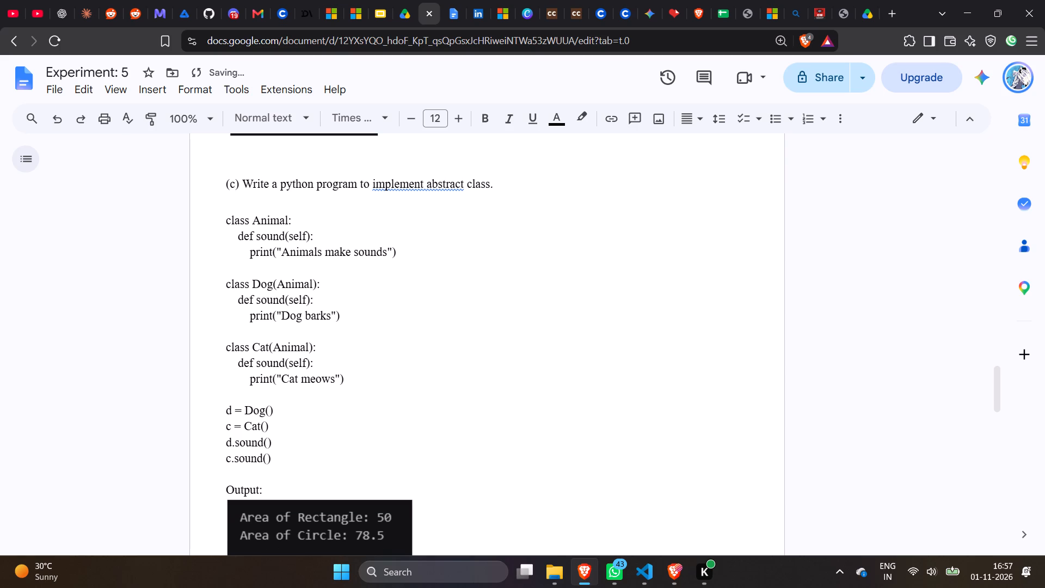
Adjust the line spacing of the whole part (c) code block, from "class Animal:" through "c.sound()".
left_click_drag(280, 465, 199, 222)
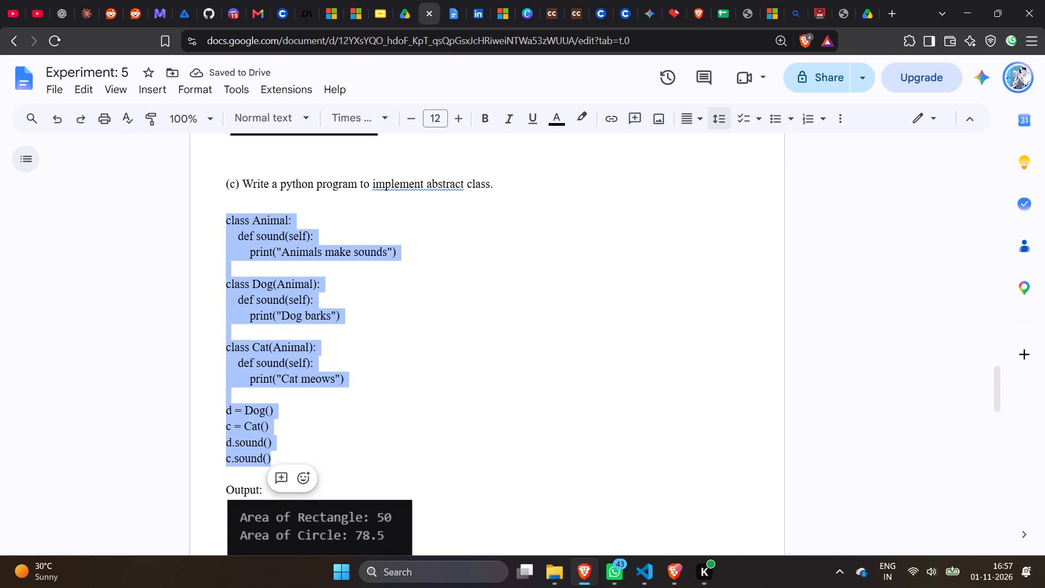
left_click(713, 115)
left_click(736, 168)
left_click(563, 314)
Indent the part (a) question and its "class Calculator:" line by one level under the Code and Output heading.
scroll(563, 314, "up", 6)
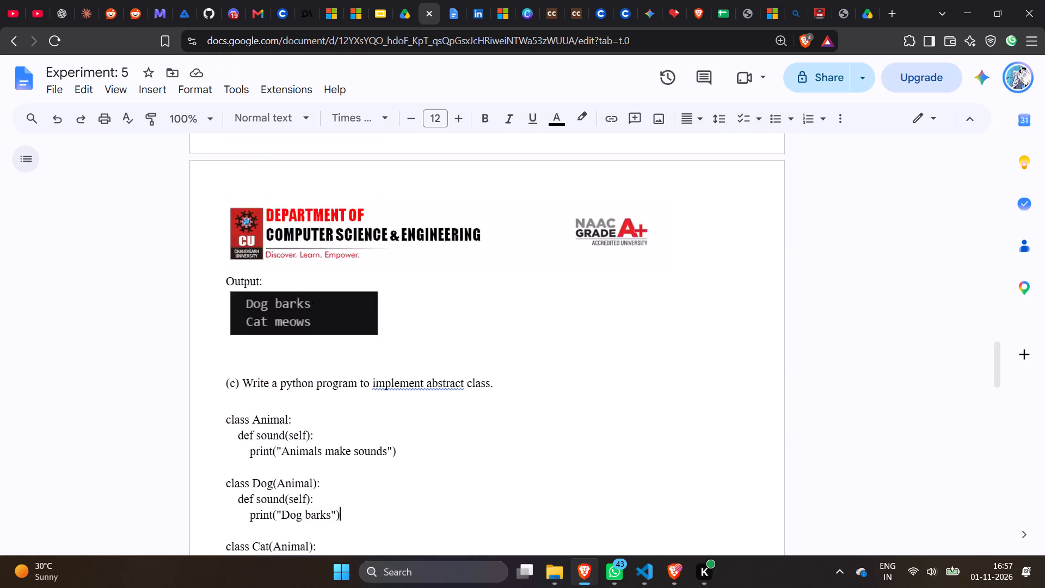
scroll(563, 314, "down", 7)
scroll(563, 314, "up", 14)
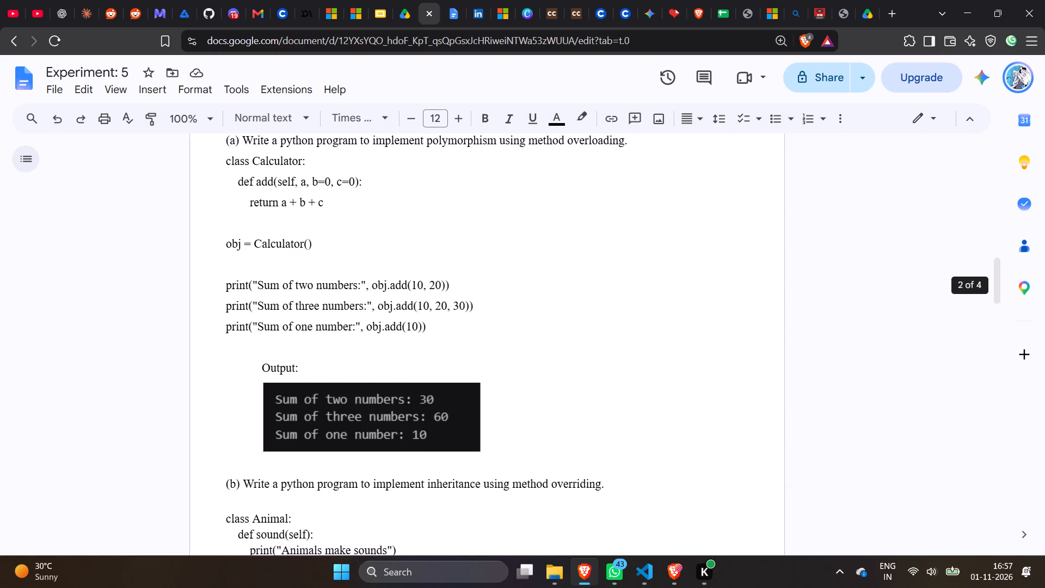
scroll(563, 314, "up", 6)
scroll(558, 315, "down", 5)
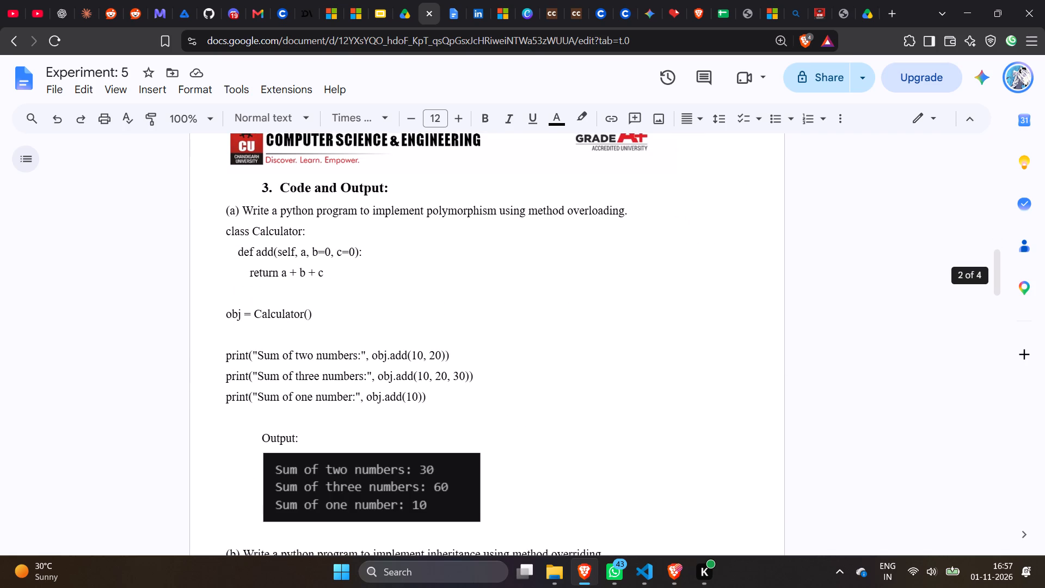
left_click(222, 211)
key("Tab")
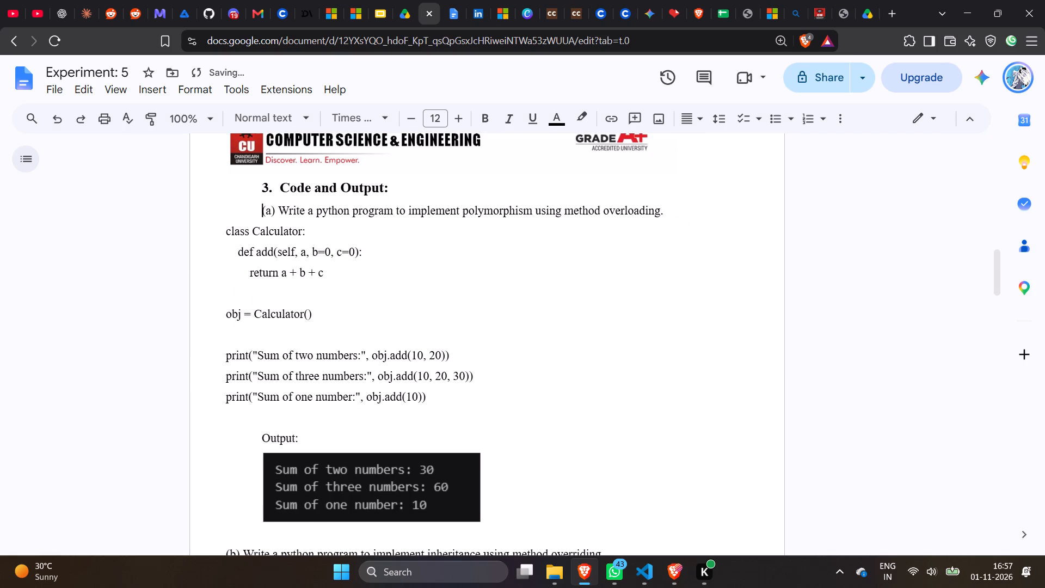
left_click(222, 232)
key("Tab")
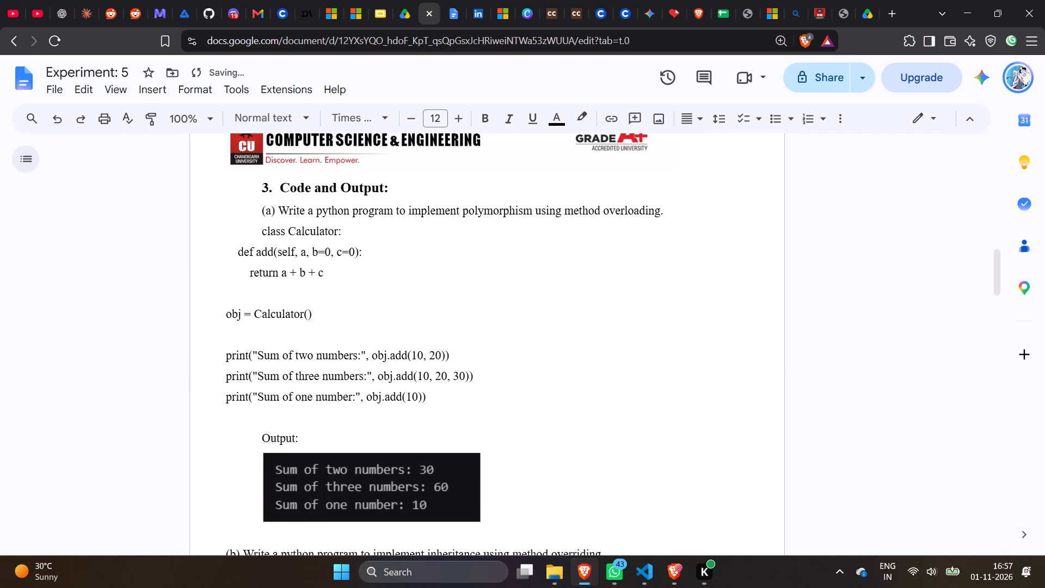
Indent the part (a) "def add(self, a, b=0, c=0):" and "return a + b + c" lines one level deeper than "class Calculator:".
left_click(236, 255)
key("Right")
key("Tab")
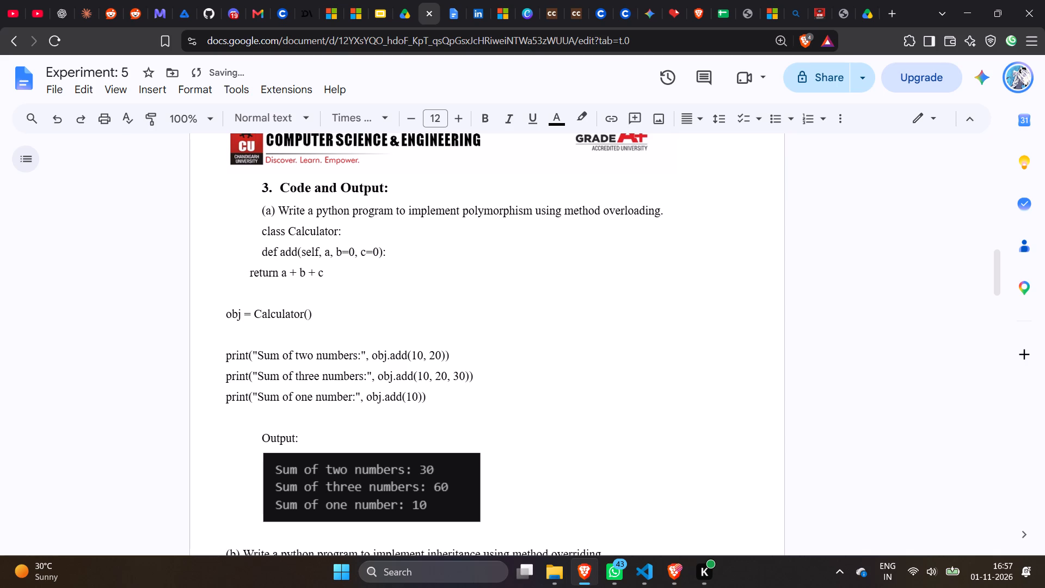
key("Tab")
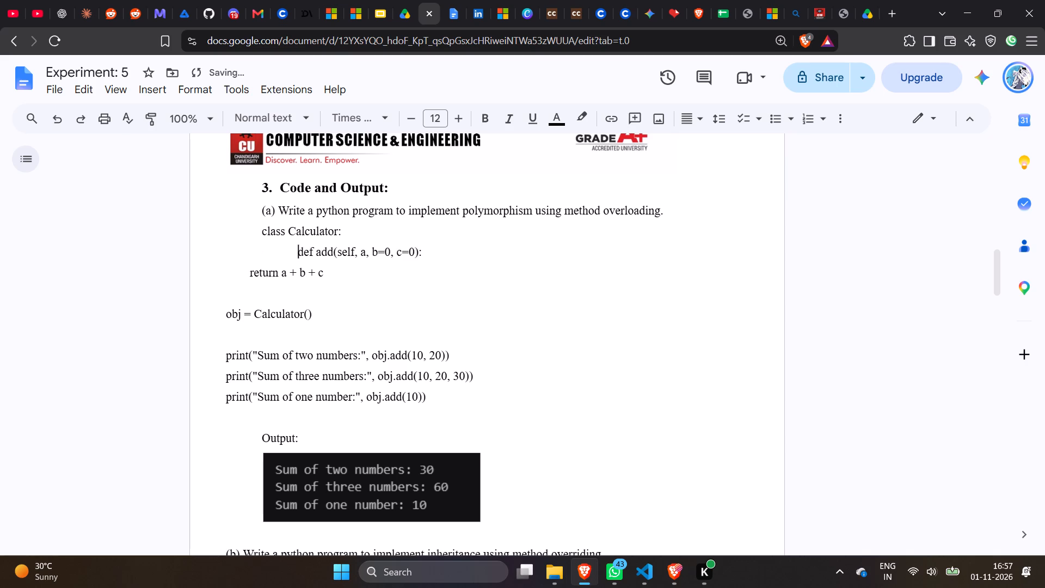
left_click(248, 273)
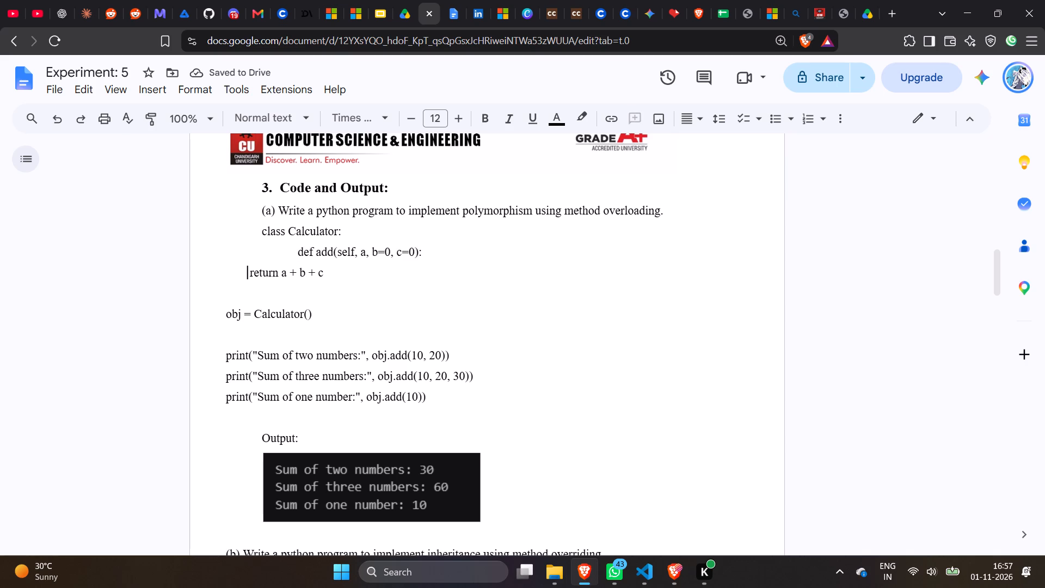
key("Right")
key("Tab")
key("Tab")
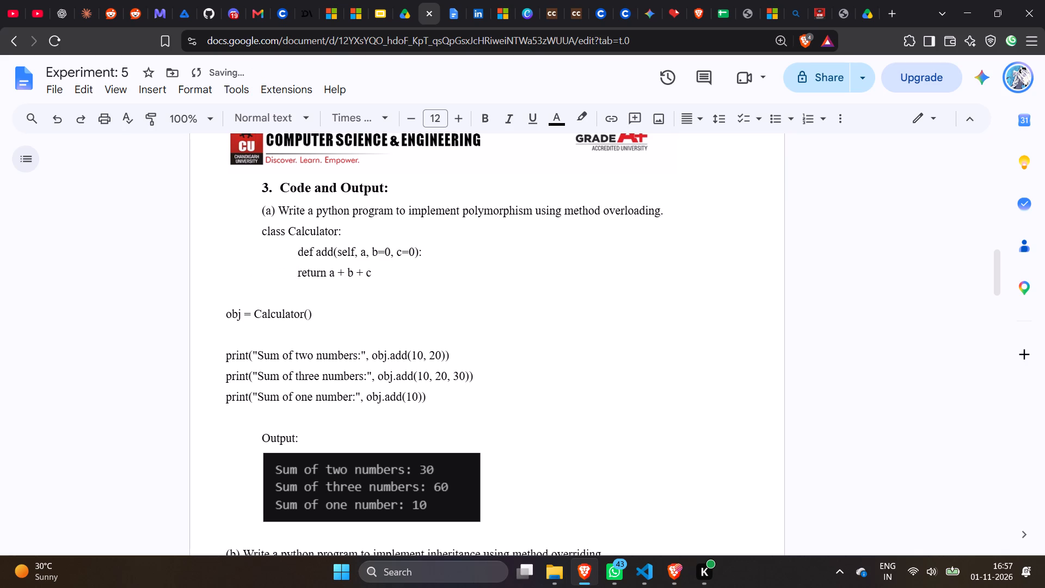
Indent the part (a) "obj = Calculator()" line and the three print lines by one level to align with "class Calculator:".
left_click(227, 313)
key("Tab")
left_click(227, 357)
key("Tab")
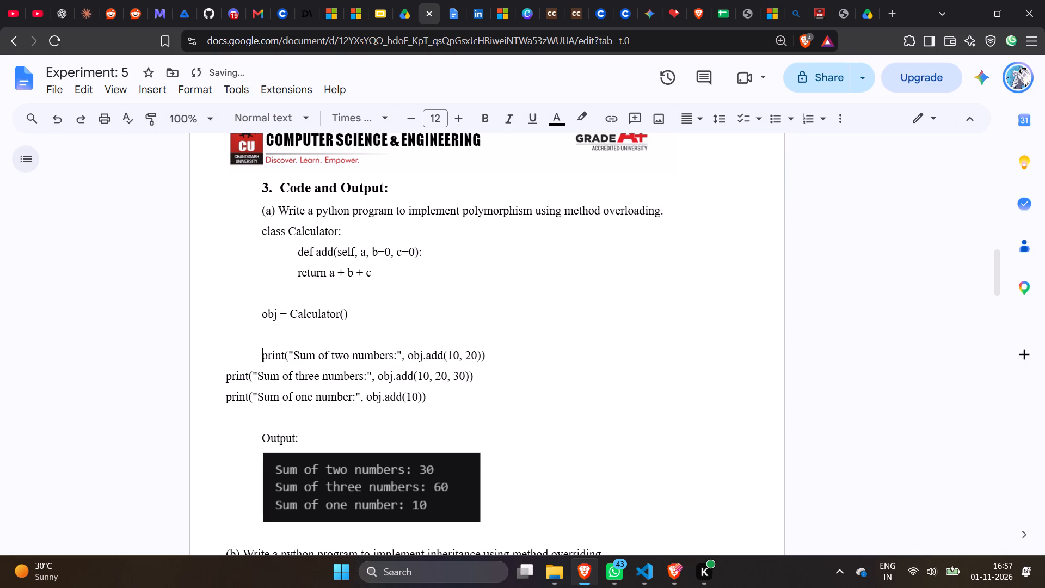
left_click(224, 379)
key("Tab")
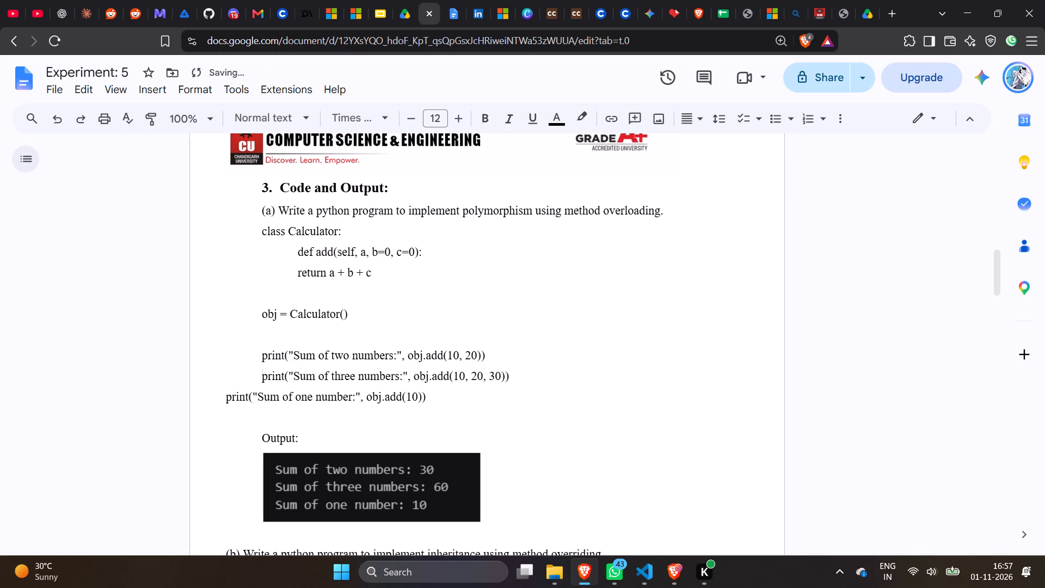
left_click(226, 401)
key("Tab")
Indent the part (b) question about inheritance using method overriding by one level.
scroll(236, 418, "down", 3)
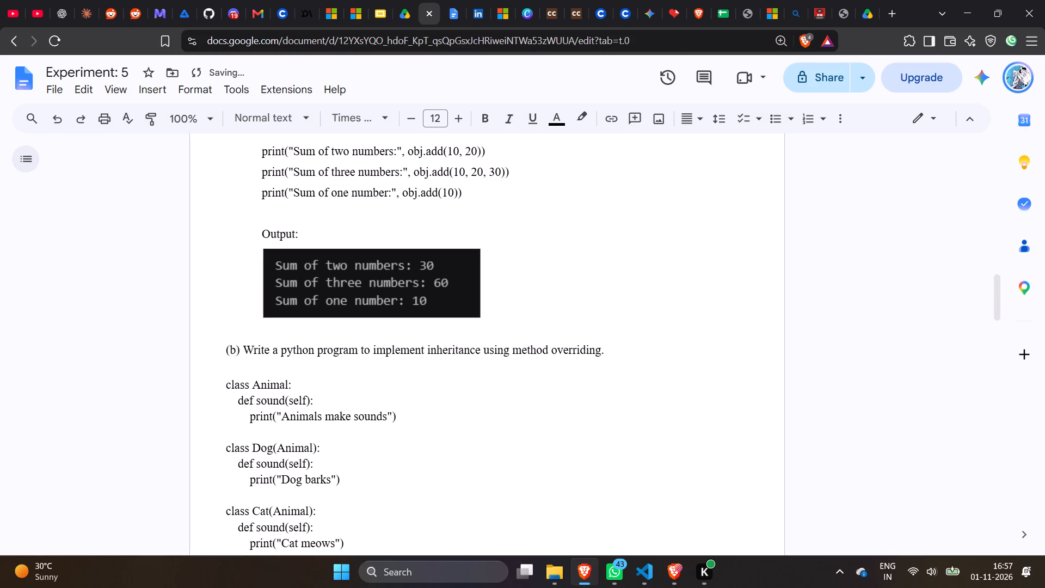
scroll(243, 333, "up", 5)
scroll(243, 332, "down", 5)
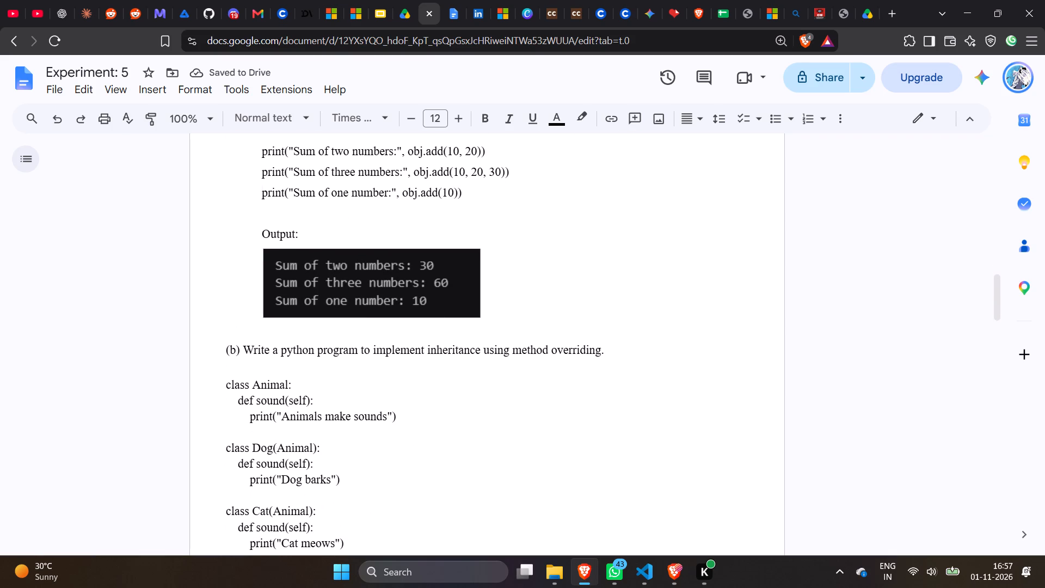
left_click(226, 351)
key("Tab")
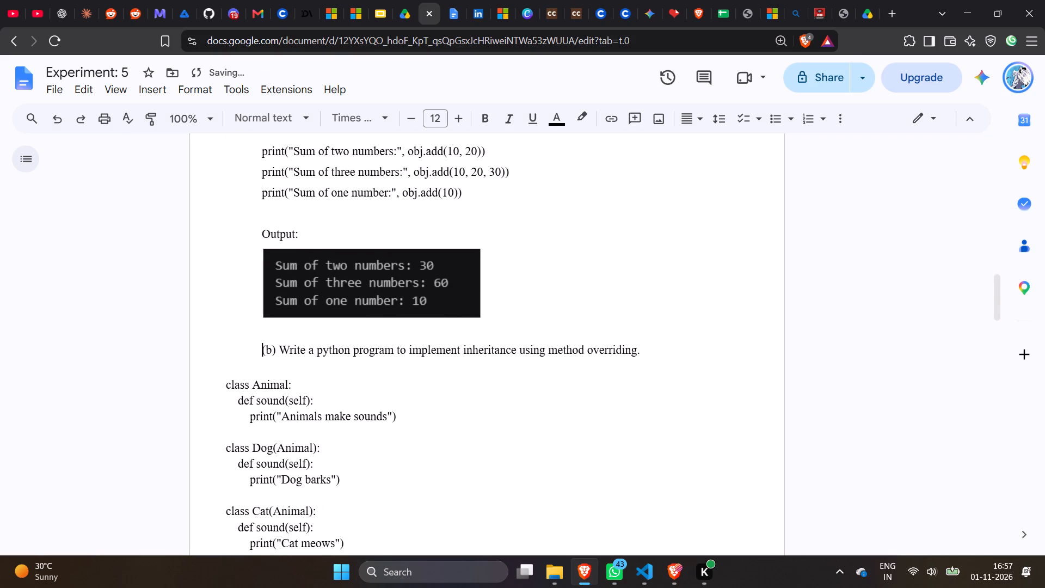
Reduce the part (a) "def add(self, a, b=0, c=0):" indent by one level and add six spaces before it instead.
scroll(268, 381, "up", 4)
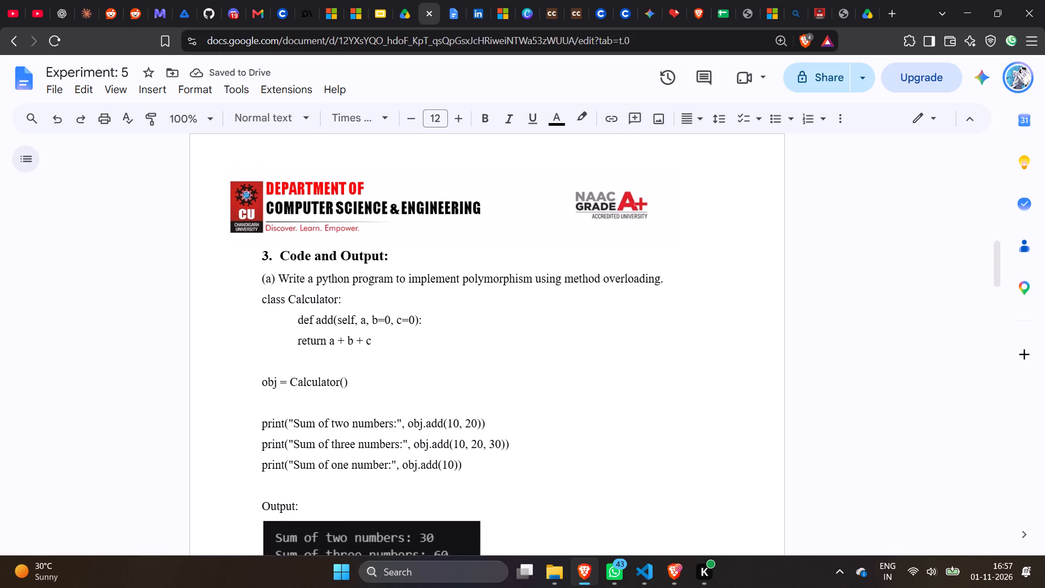
scroll(302, 323, "down", 1)
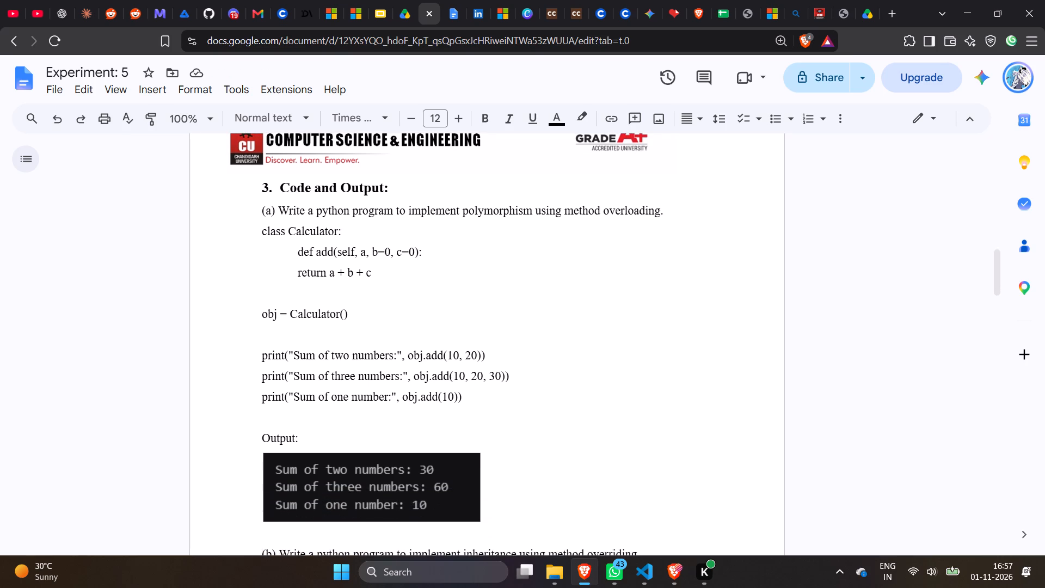
left_click(298, 254)
key("BackSpace")
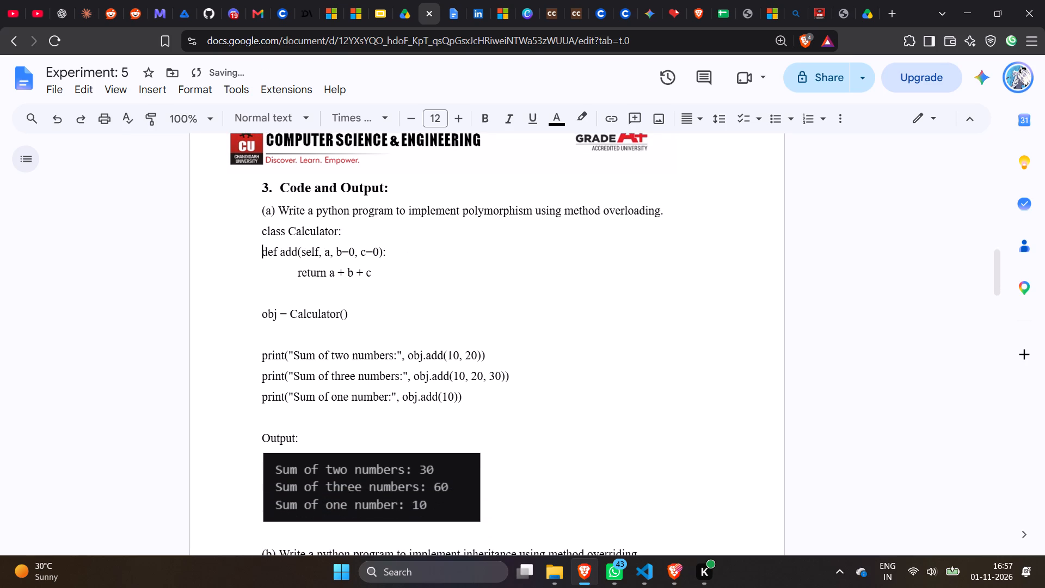
key("space")
key("space")
key("space")
key("space")
key("space")
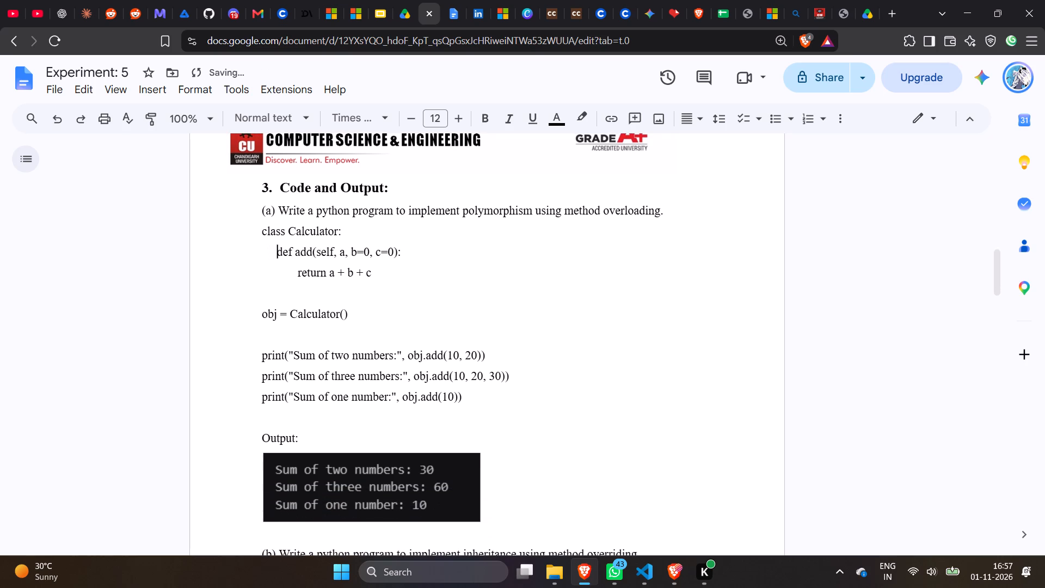
key("space")
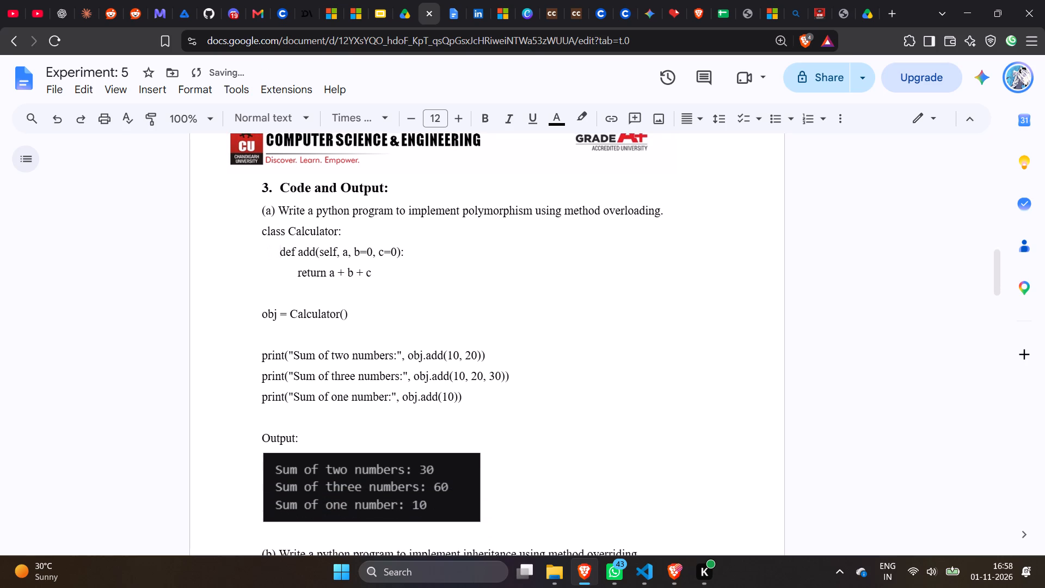
Indent part (b)'s "class Animal:" one level, its "def sound(self):" five spaces deeper, and its print line two levels.
scroll(333, 332, "down", 6)
scroll(226, 181, "up", 1)
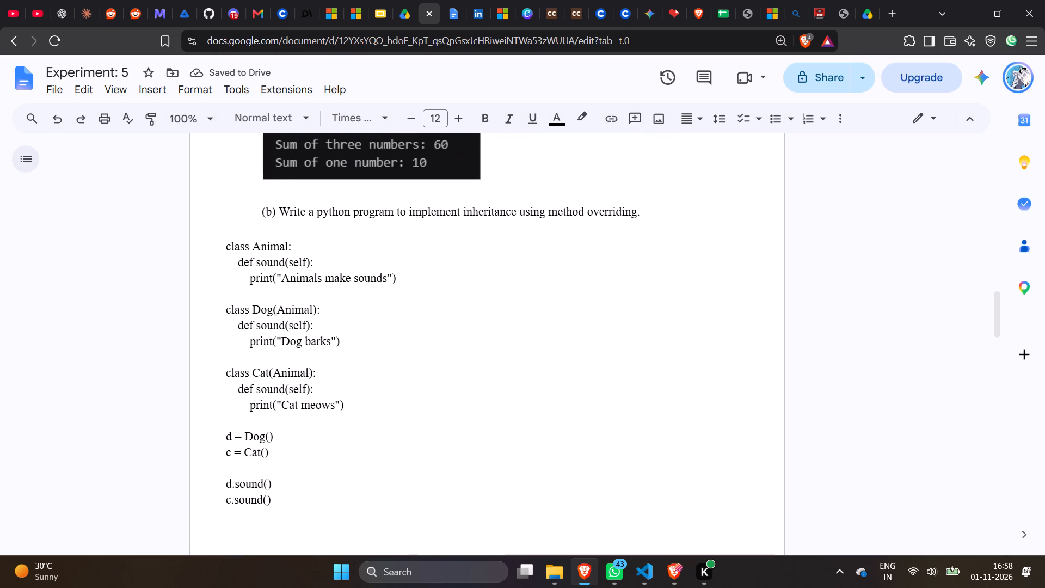
left_click(225, 254)
key("Tab")
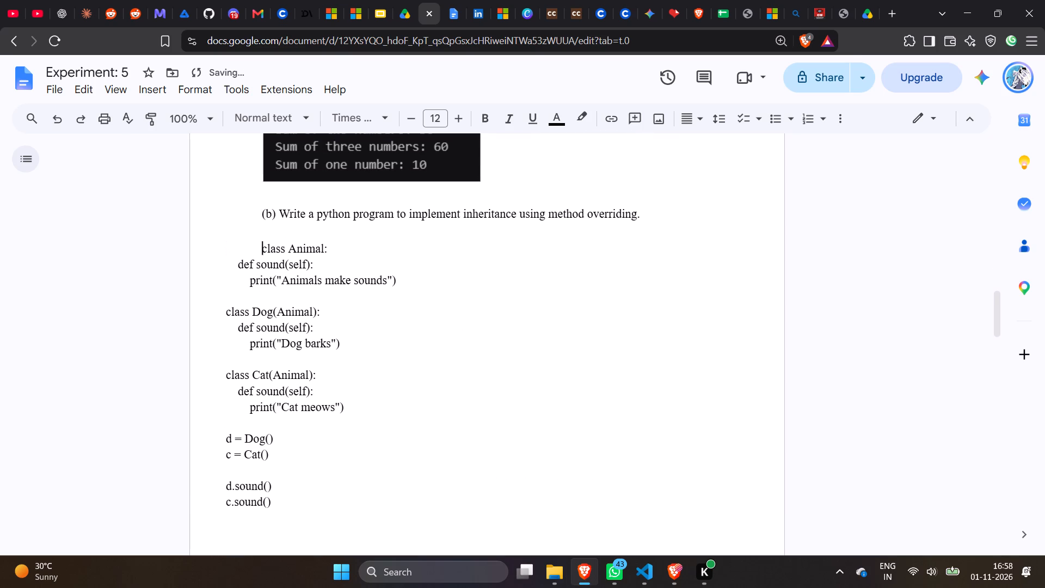
left_click(235, 268)
key("Right")
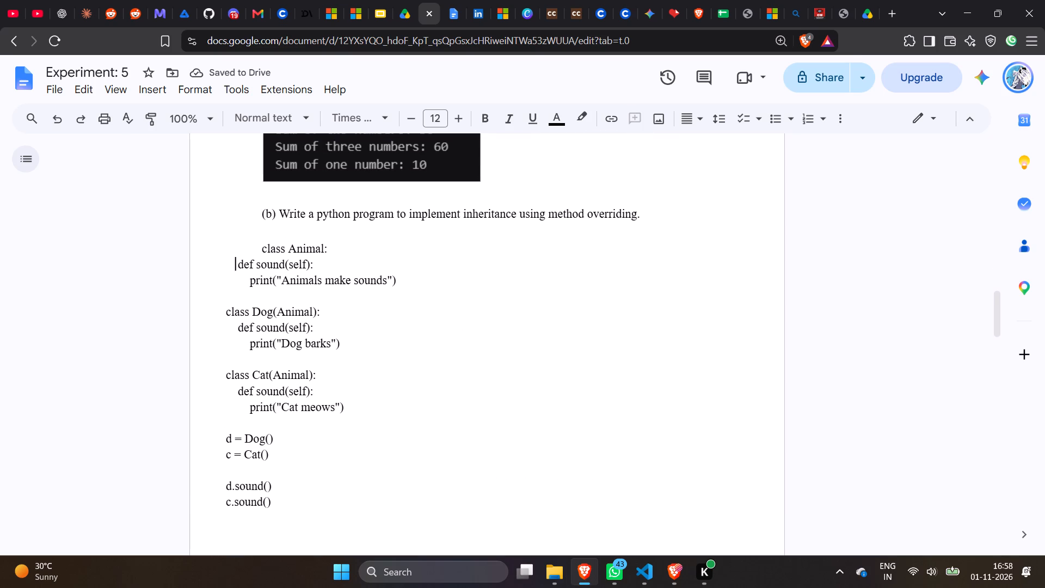
key("Tab")
key("space")
key("space")
key("space")
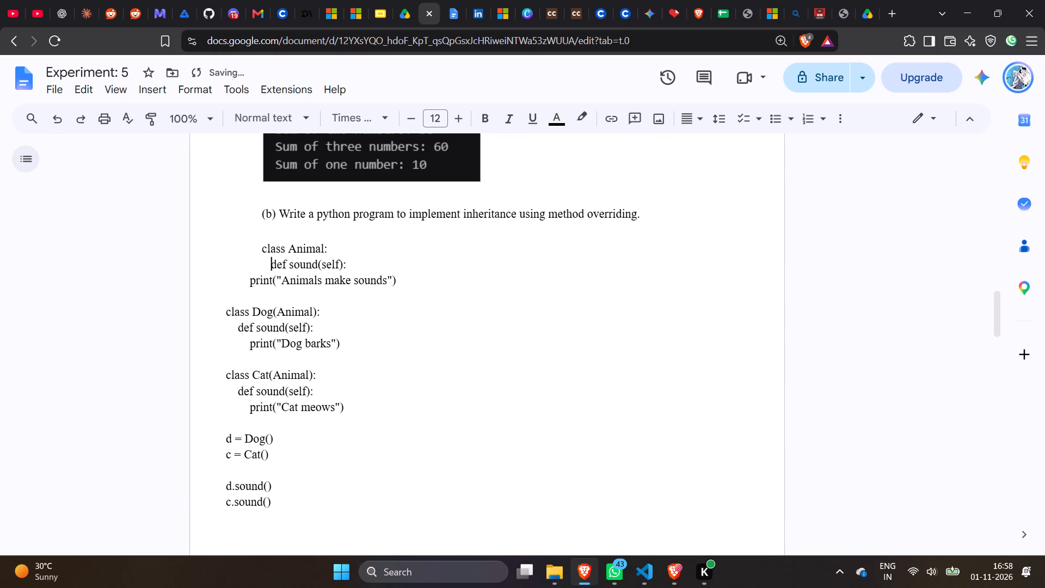
key("space")
key("space")
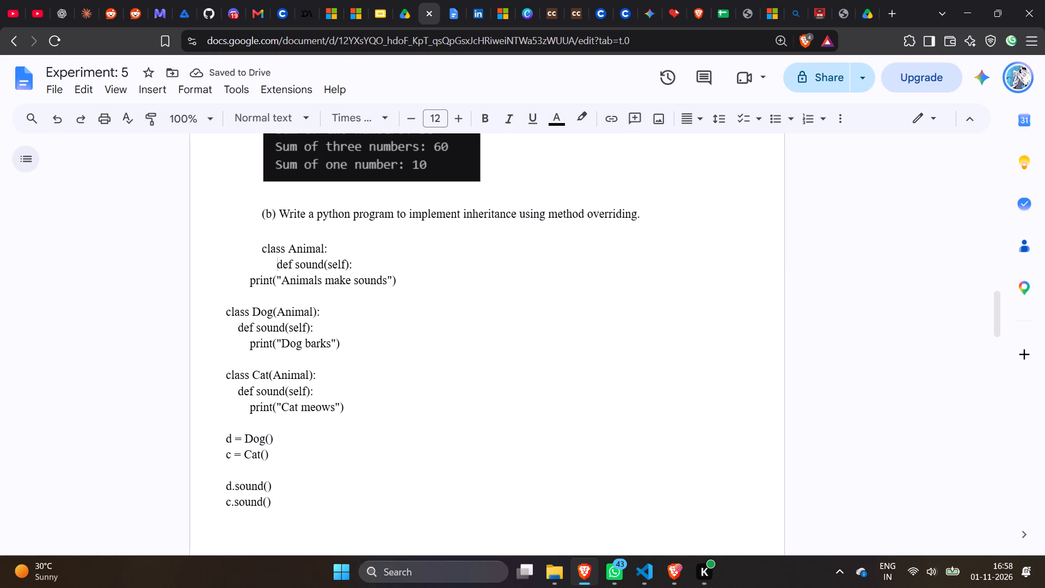
left_click(250, 278)
key("Tab")
key("Tab")
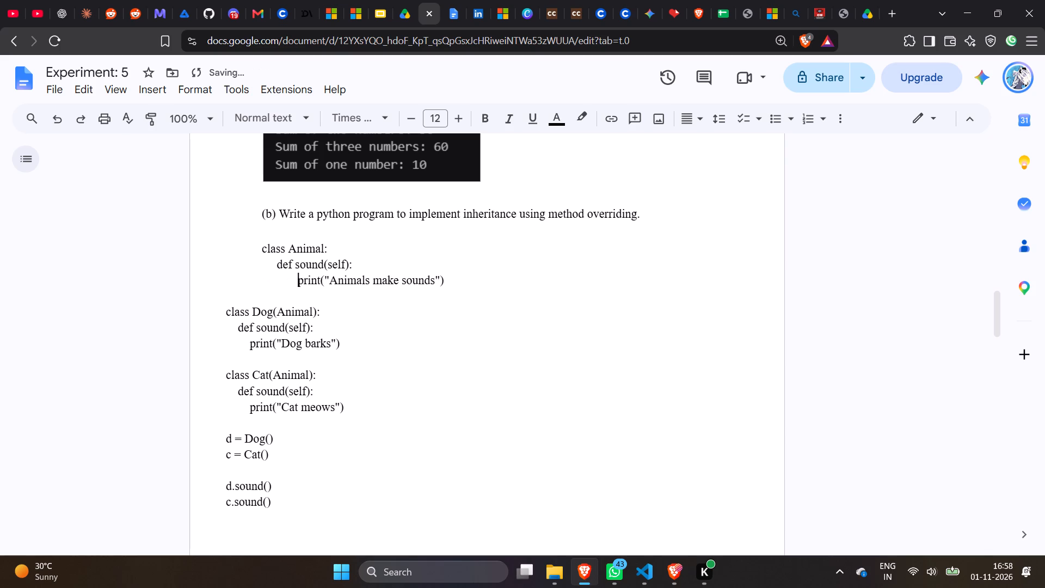
Indent part (b)'s "class Dog(Animal):" one level, its "def sound(self):" six spaces deeper, and its print line two levels.
left_click(225, 316)
key("Tab")
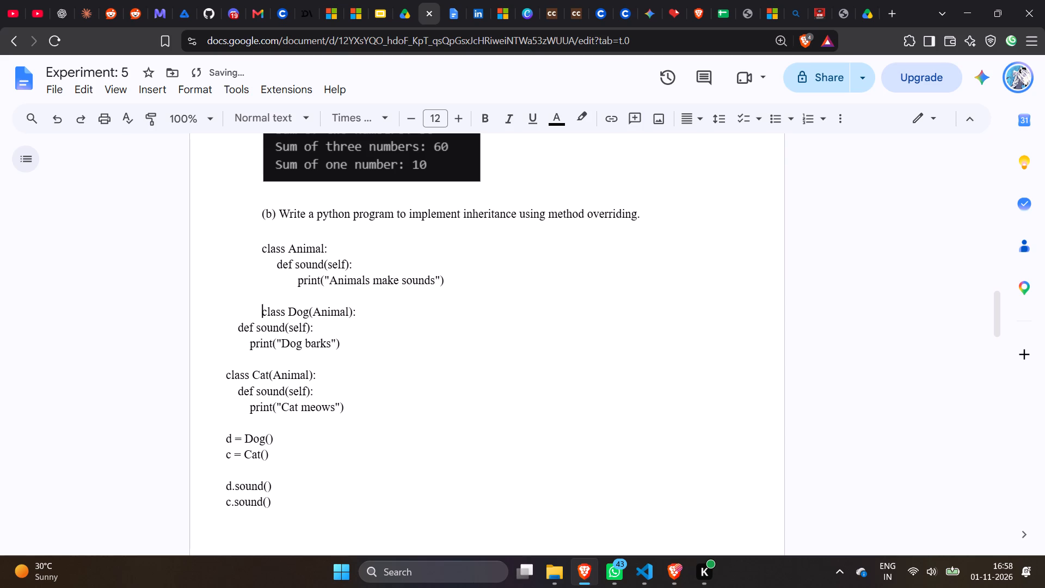
left_click(252, 342)
key("Tab")
key("Tab")
left_click(238, 330)
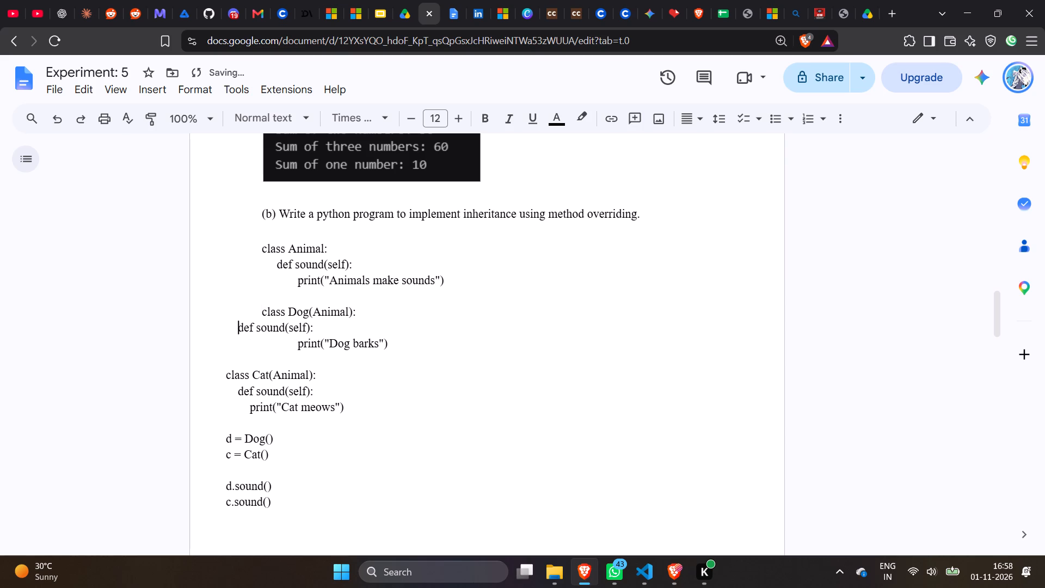
key("Tab")
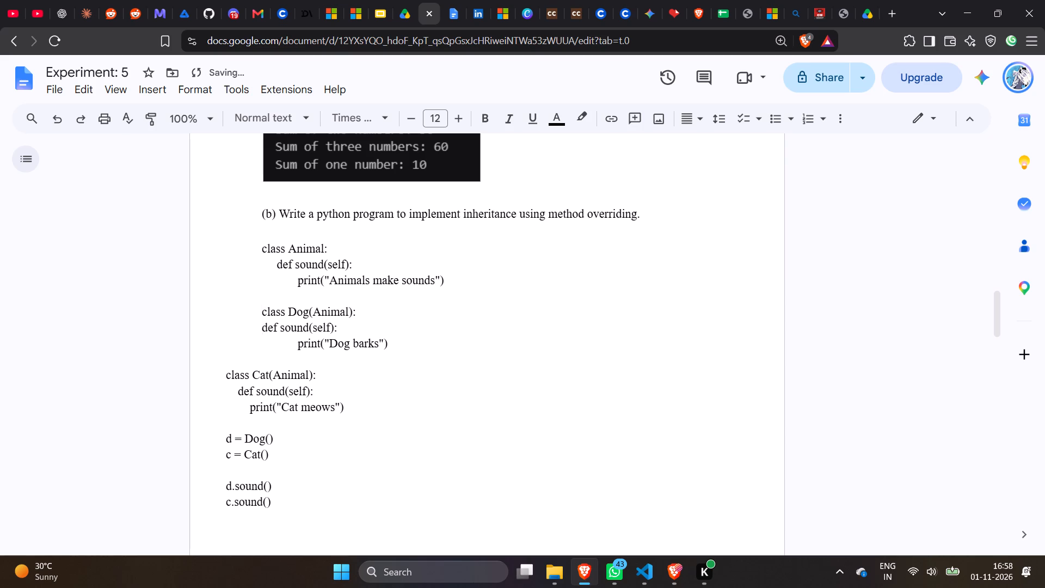
key("space")
key("space")
key("space")
key("space")
key("space")
key("space")
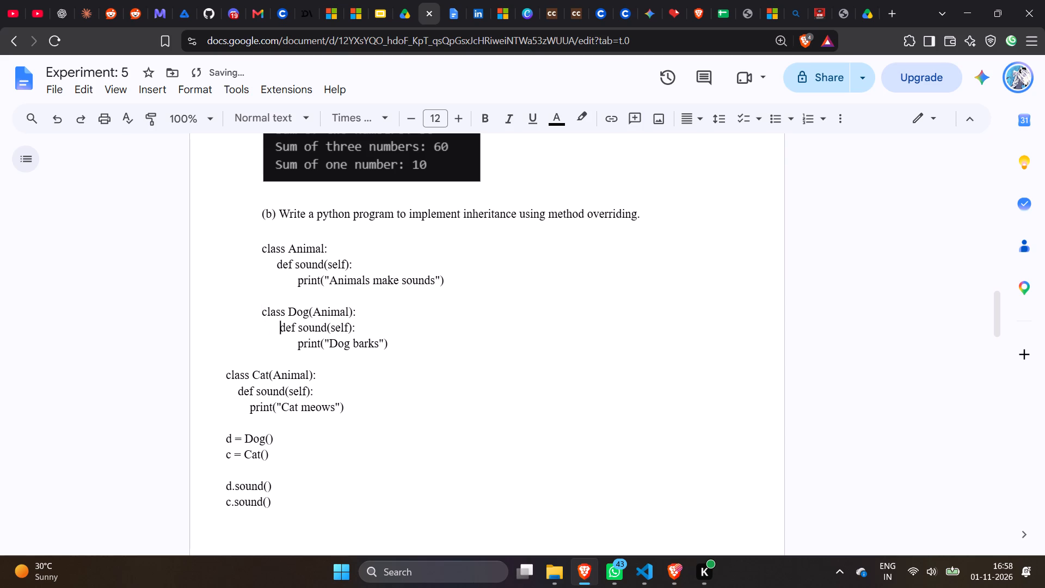
Indent part (b)'s "class Cat(Animal):" and its "def sound(self):" by one level, and its print line by two levels.
left_click(230, 377)
key("Left")
key("Tab")
key("Down")
key("Left")
key("Left")
key("Left")
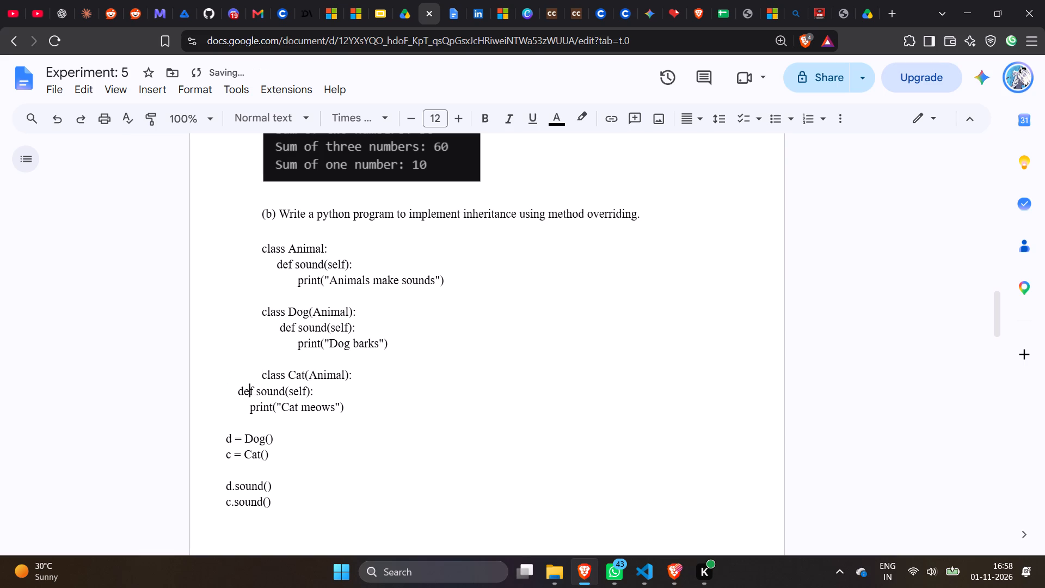
key("Left")
key("Left")
key("Tab")
key("Down")
key("Left")
key("Left")
key("Left")
key("Tab")
key("Tab")
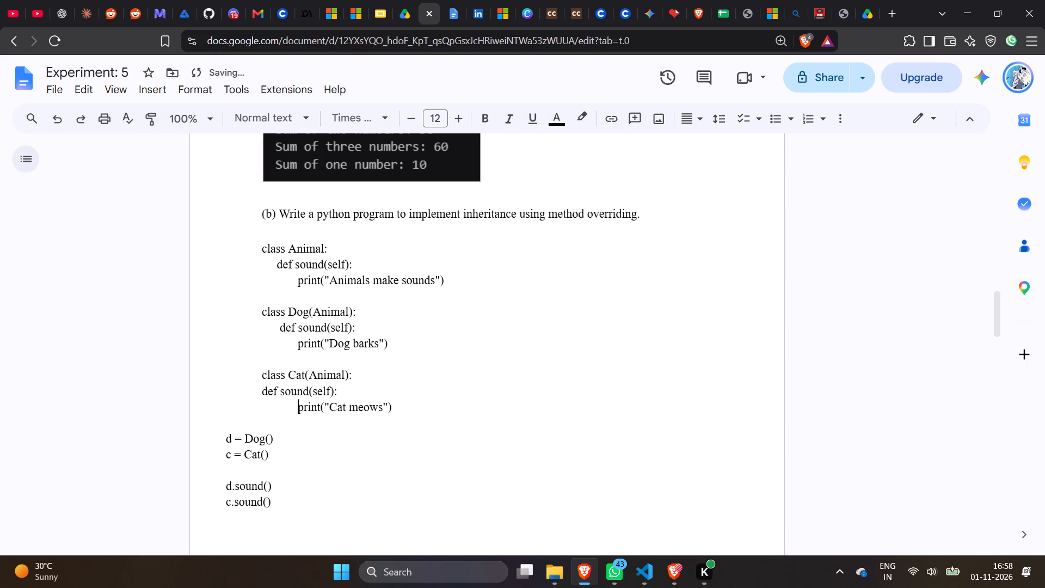
Indent the Cat class's "def sound(self):" line in part (b) five spaces deeper than its class line.
key("Up")
key("Left")
key("Left")
key("Left")
key("Left")
key("Left")
key("Left")
key("Left")
key("space")
key("space")
key("space")
key("space")
key("space")
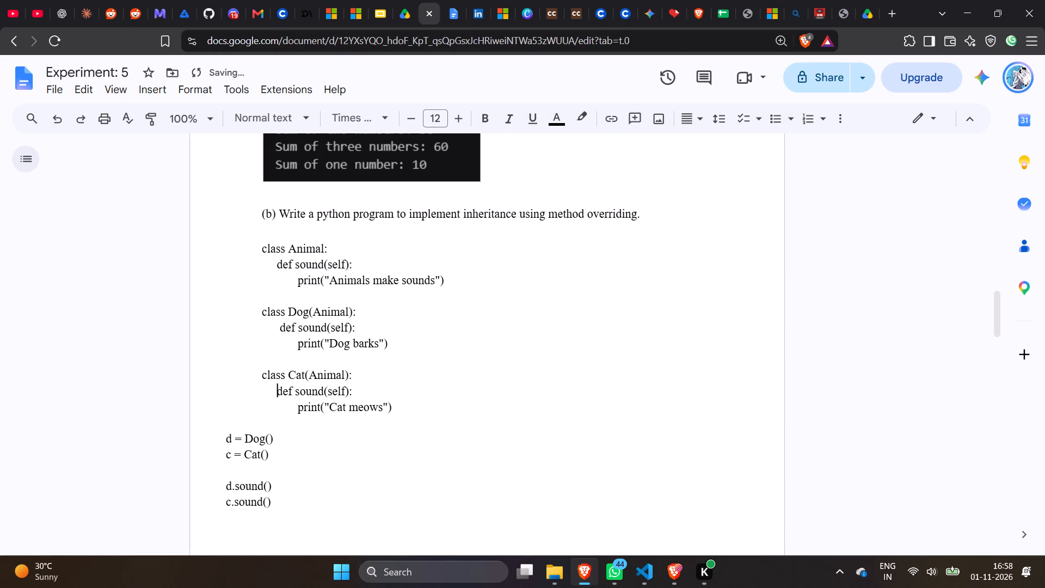
Indent the part (b) "d = Dog()" and "c = Cat()" lines by one level.
left_click(227, 442)
key("Tab")
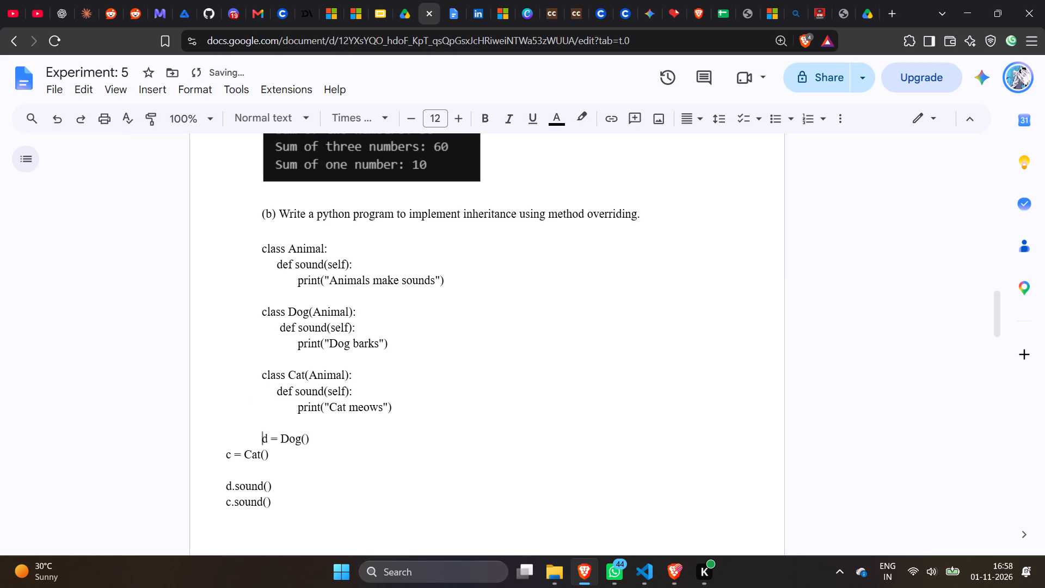
left_click(228, 457)
key("Tab")
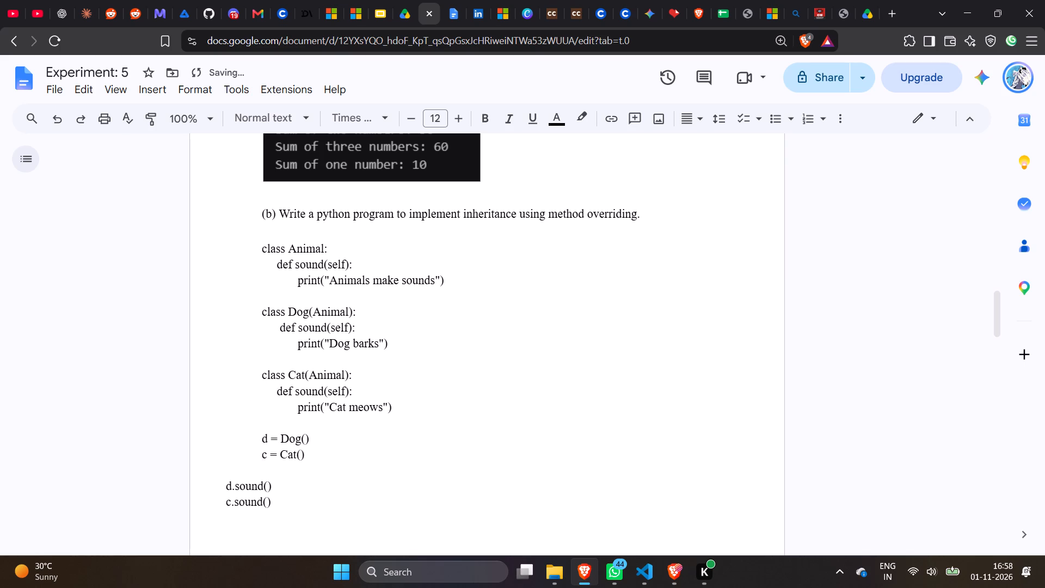
Remove the blank line above "d.sound()" in part (b) and indent "d.sound()" and "c.sound()" by one level.
left_click(226, 486)
key("BackSpace")
key("Tab")
key("Down")
key("Left")
key("Left")
key("Left")
key("Left")
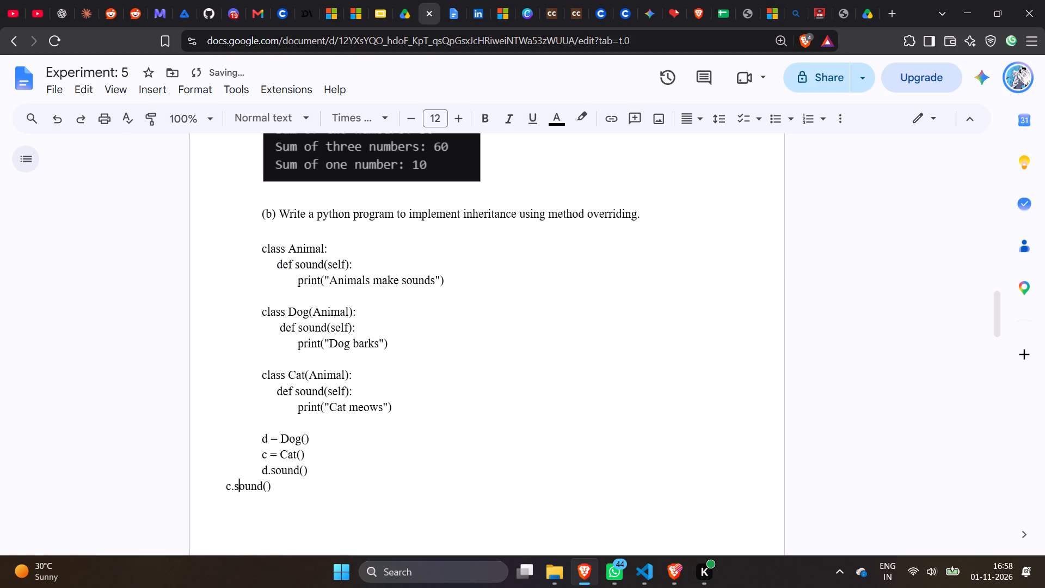
key("Left")
key("Left")
key("Left")
key("Tab")
Remove the blank line between "obj = Calculator()" and the first print line in part (a).
scroll(237, 495, "down", 6)
scroll(237, 495, "up", 6)
scroll(237, 495, "down", 5)
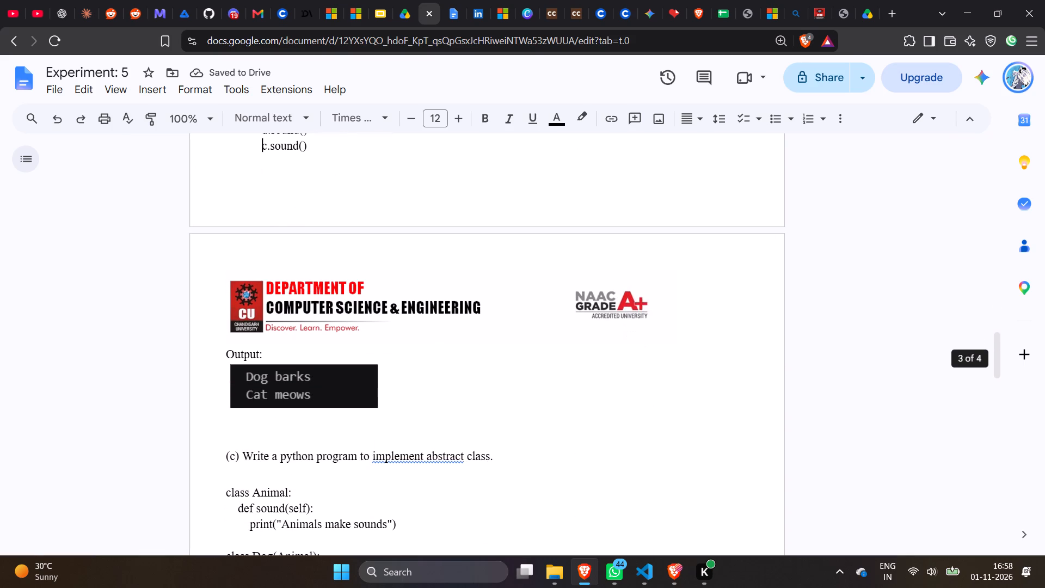
left_click_drag(410, 404, 200, 359)
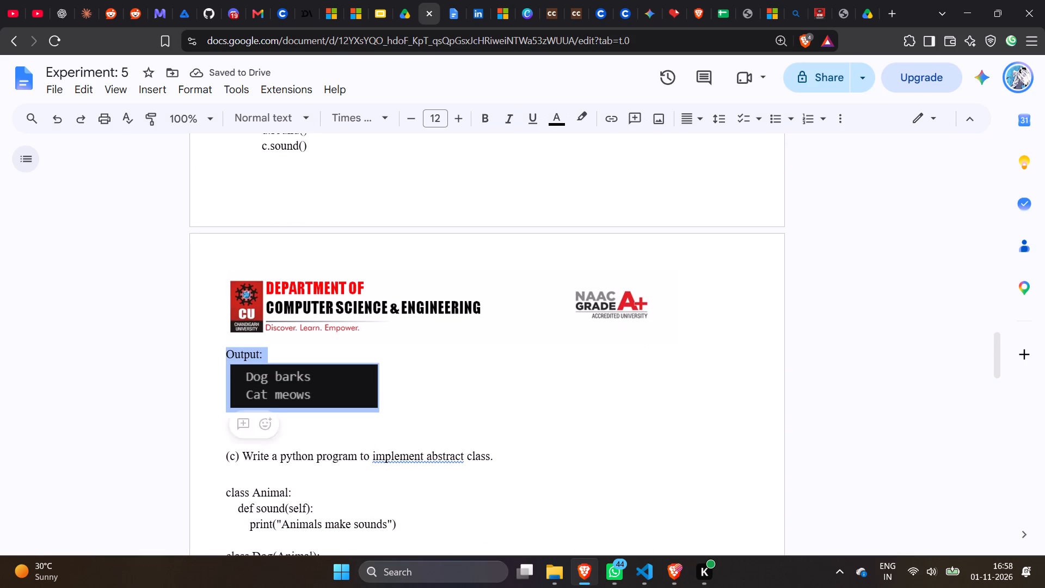
scroll(200, 359, "up", 5)
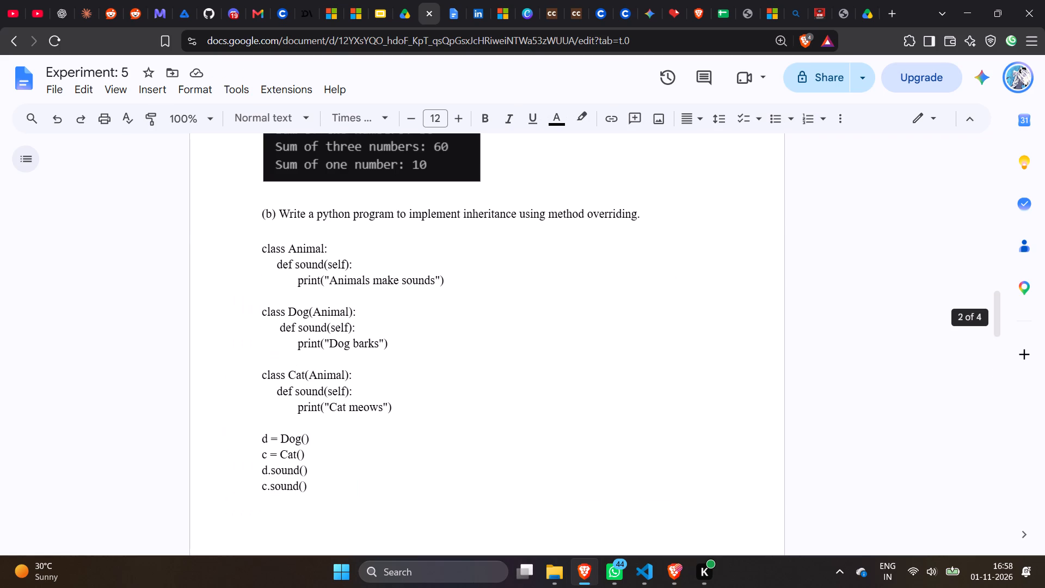
scroll(200, 359, "up", 4)
scroll(200, 359, "down", 3)
scroll(200, 359, "up", 3)
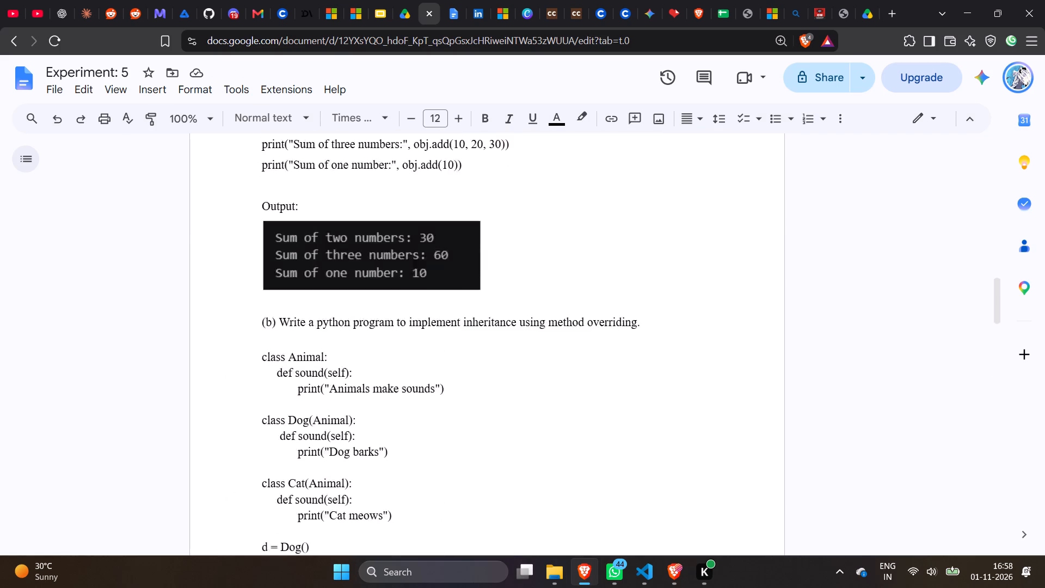
scroll(200, 359, "up", 1)
left_click(268, 339)
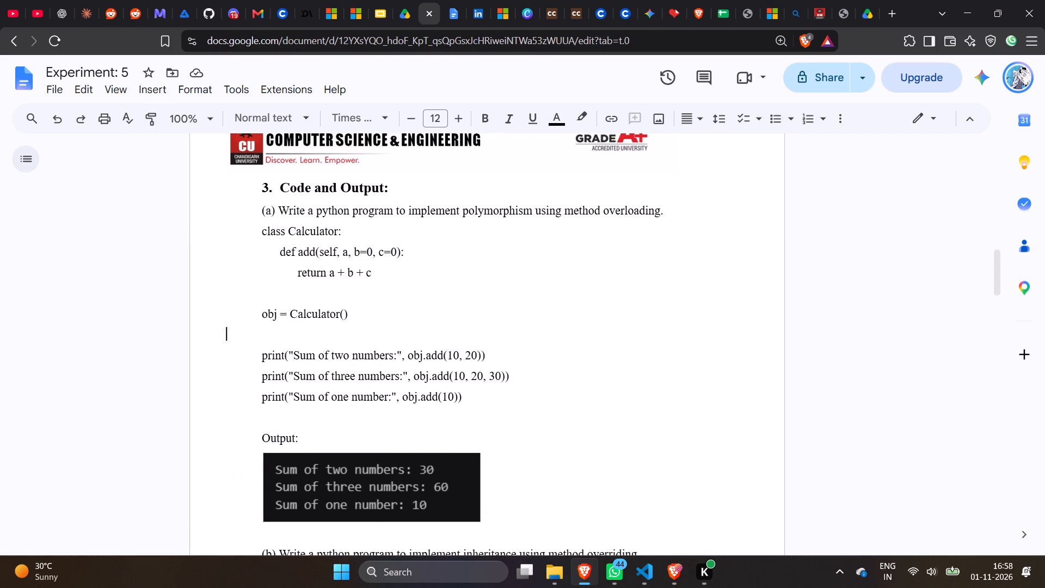
key("BackSpace")
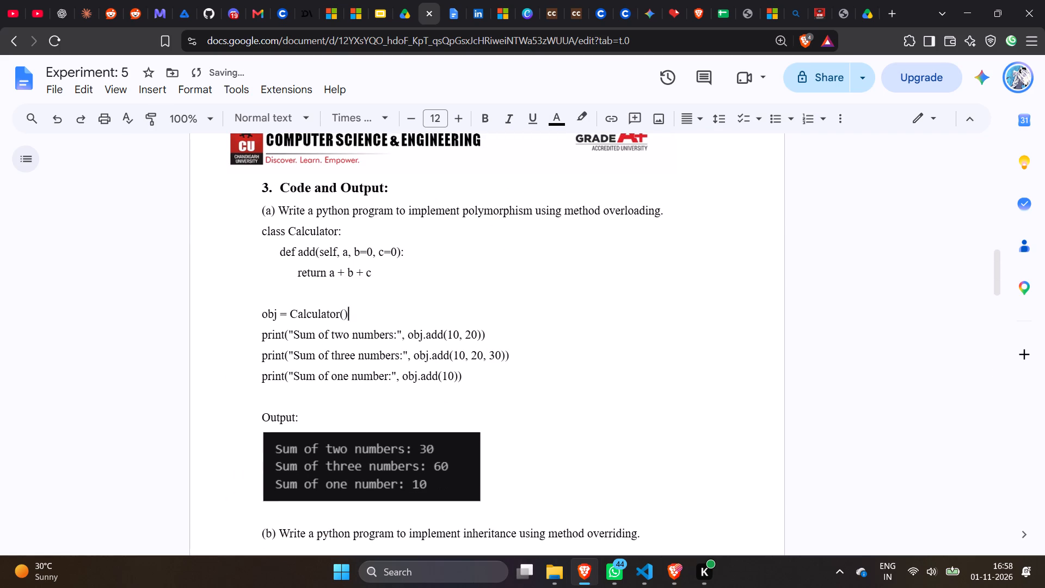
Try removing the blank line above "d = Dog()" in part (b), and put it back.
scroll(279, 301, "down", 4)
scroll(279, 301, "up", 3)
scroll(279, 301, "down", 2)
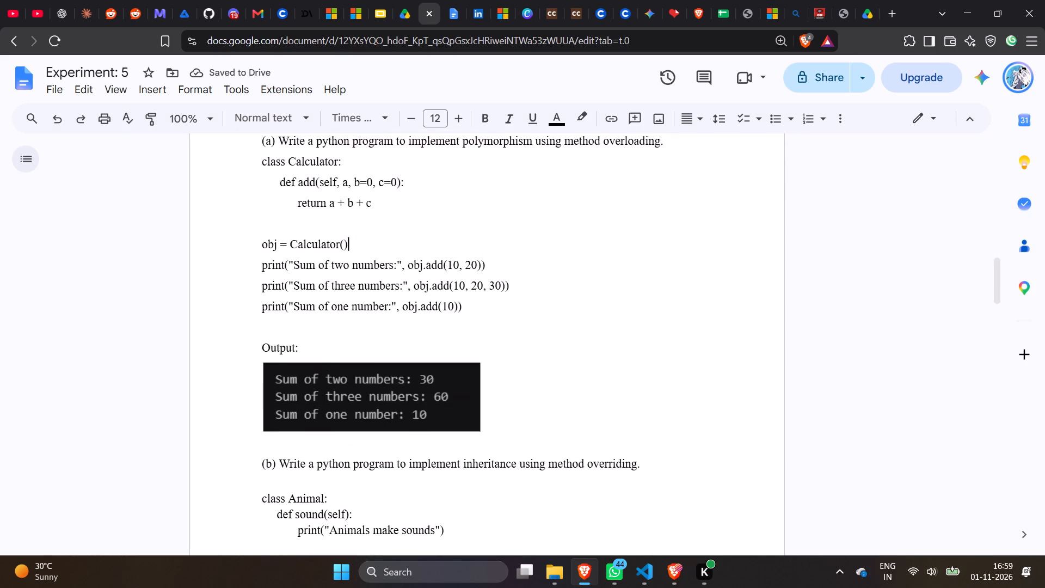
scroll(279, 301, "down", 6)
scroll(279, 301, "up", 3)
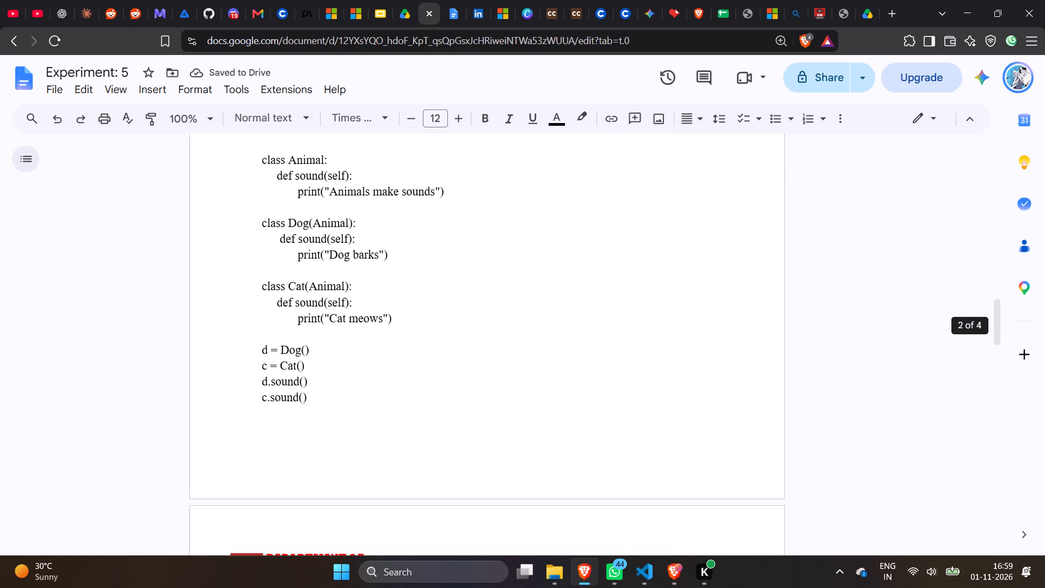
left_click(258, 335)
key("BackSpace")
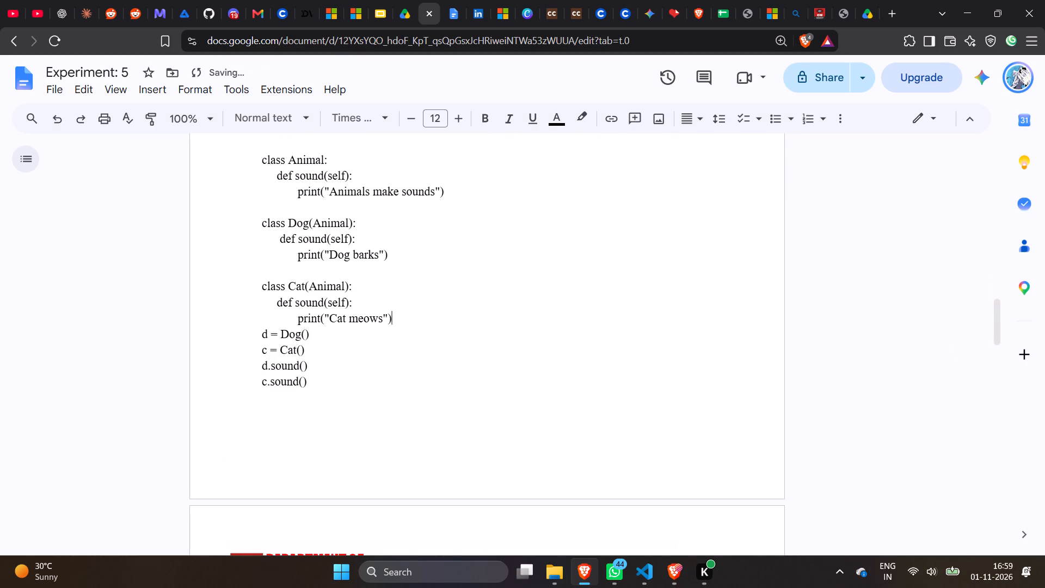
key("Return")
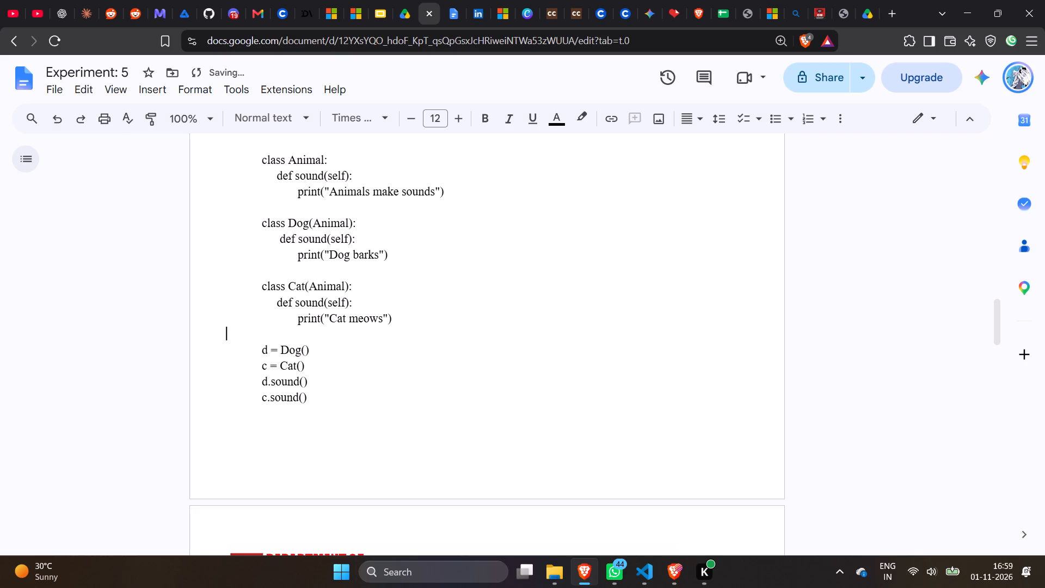
Indent part (b)'s "Output:" label and the output image below it by one level.
scroll(285, 339, "down", 7)
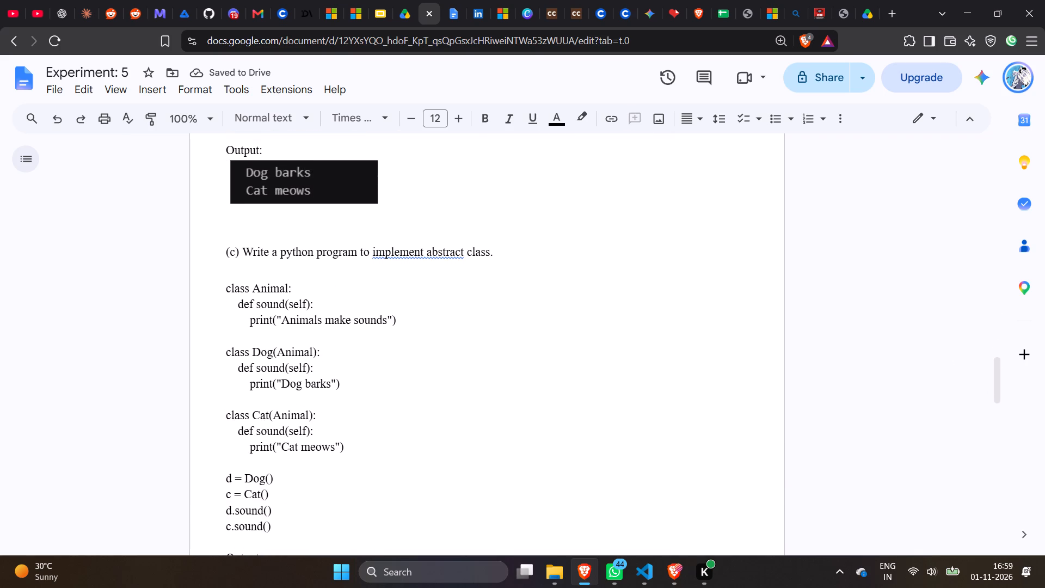
scroll(241, 460, "down", 3)
scroll(241, 460, "up", 4)
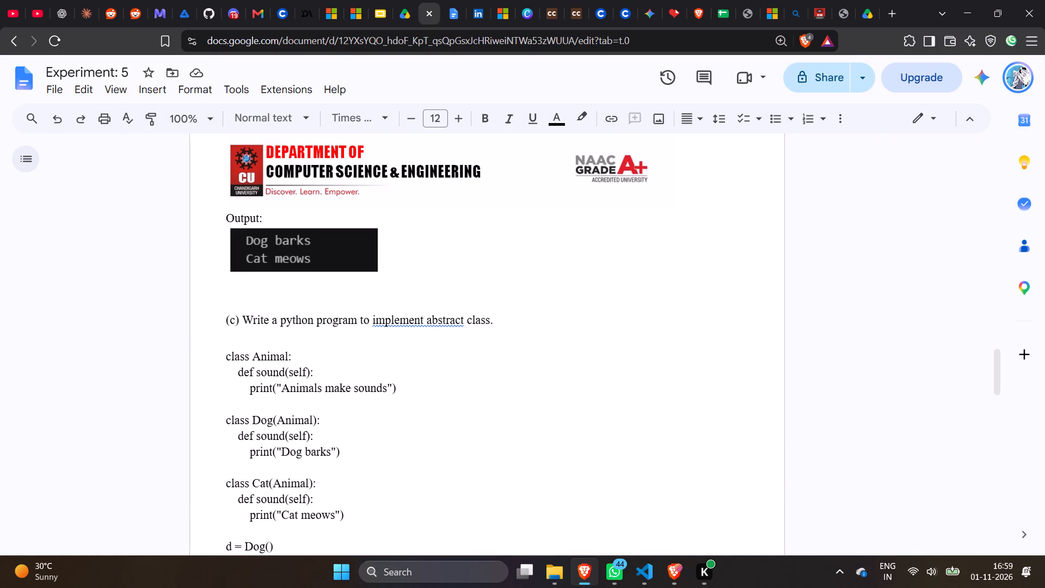
left_click(227, 216)
key("Tab")
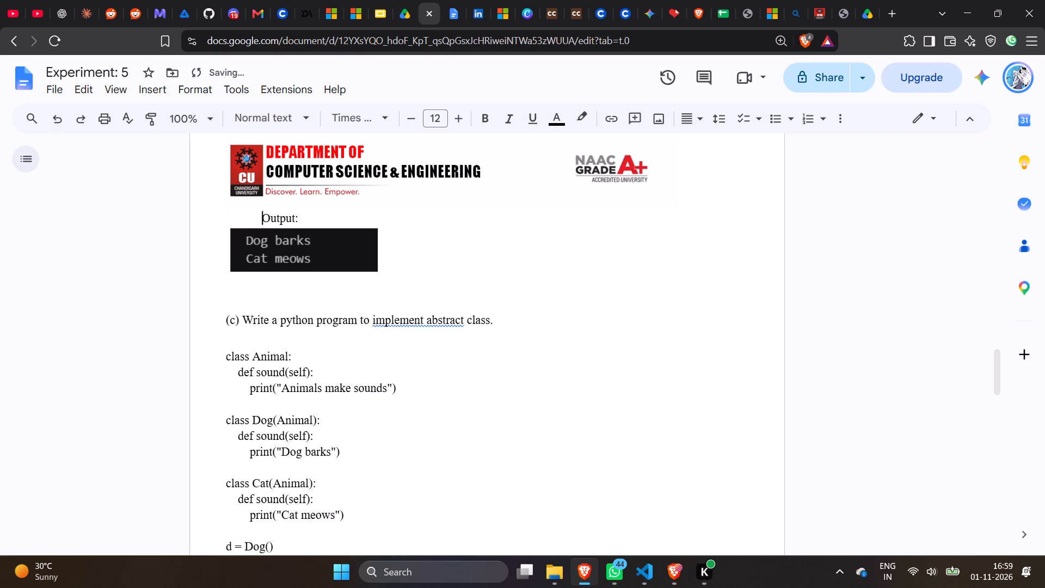
left_click(231, 244)
left_click(220, 252)
key("Tab")
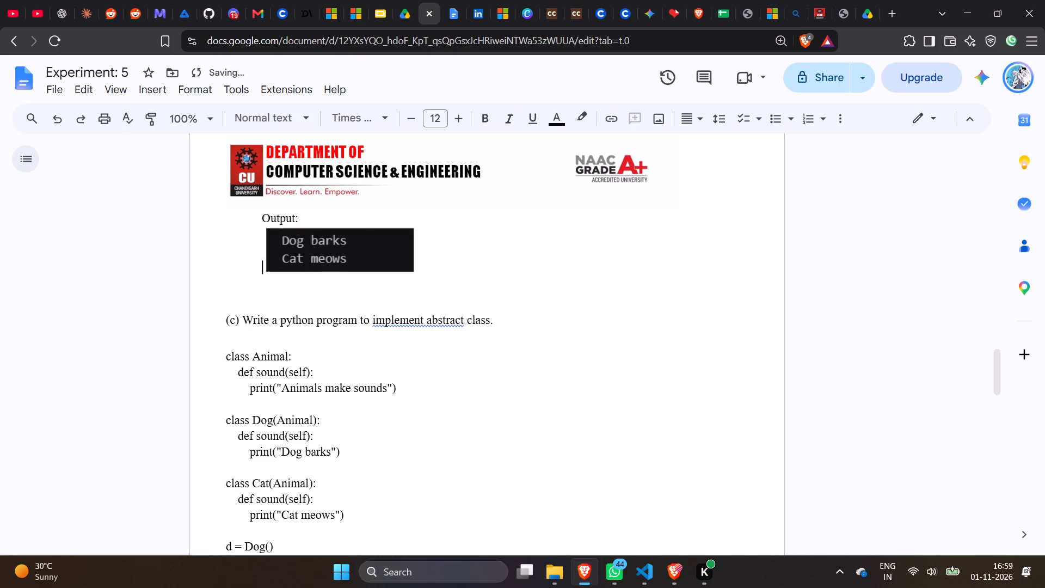
Indent part (c)'s "class Animal:" by one level and set its "def sound(self):" line five spaces deeper than the class line.
scroll(232, 261, "down", 2)
left_click(223, 225)
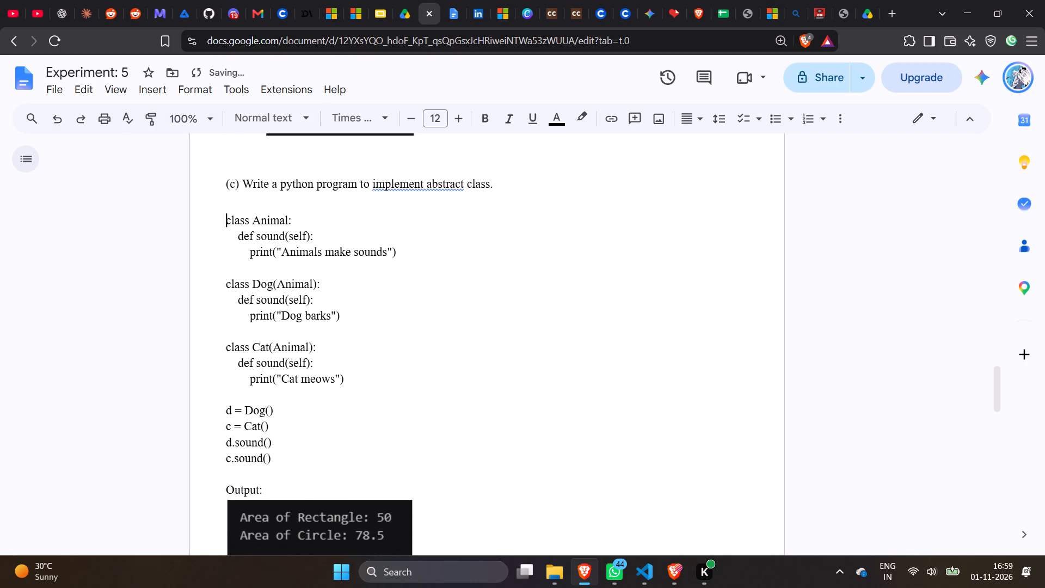
key("Tab")
left_click(241, 236)
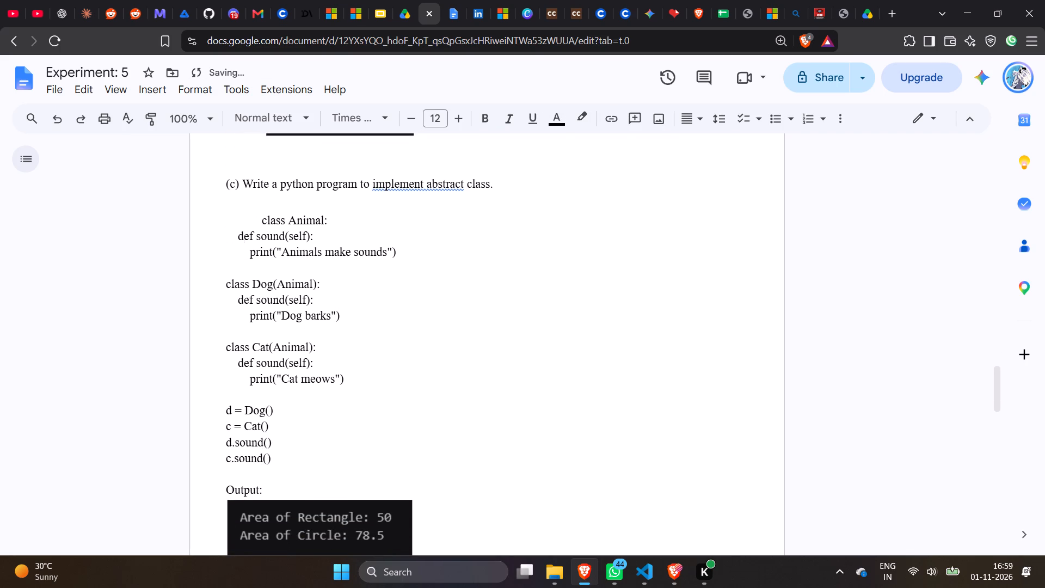
left_click(236, 240)
key("Tab")
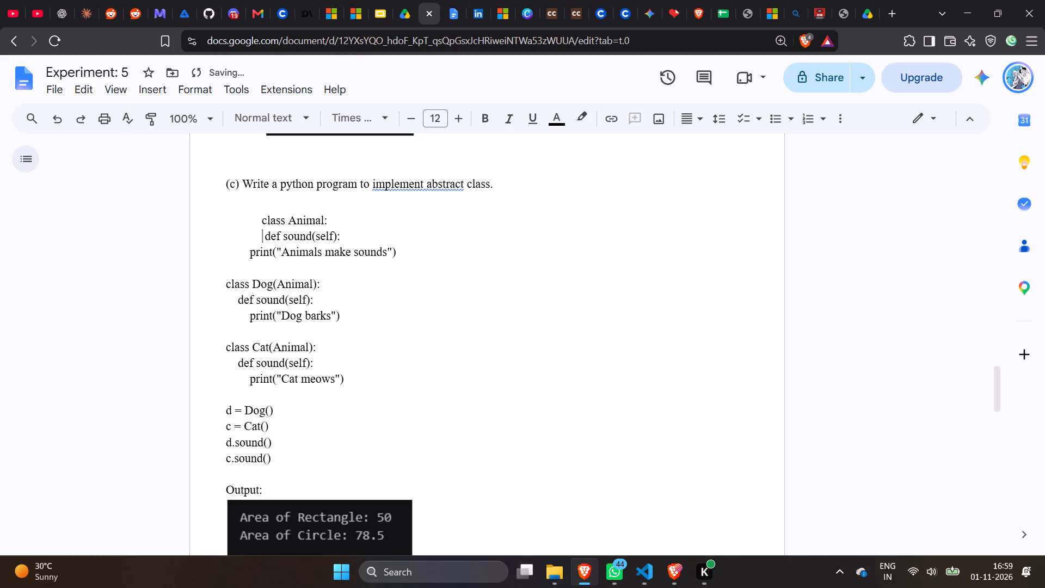
key("Right")
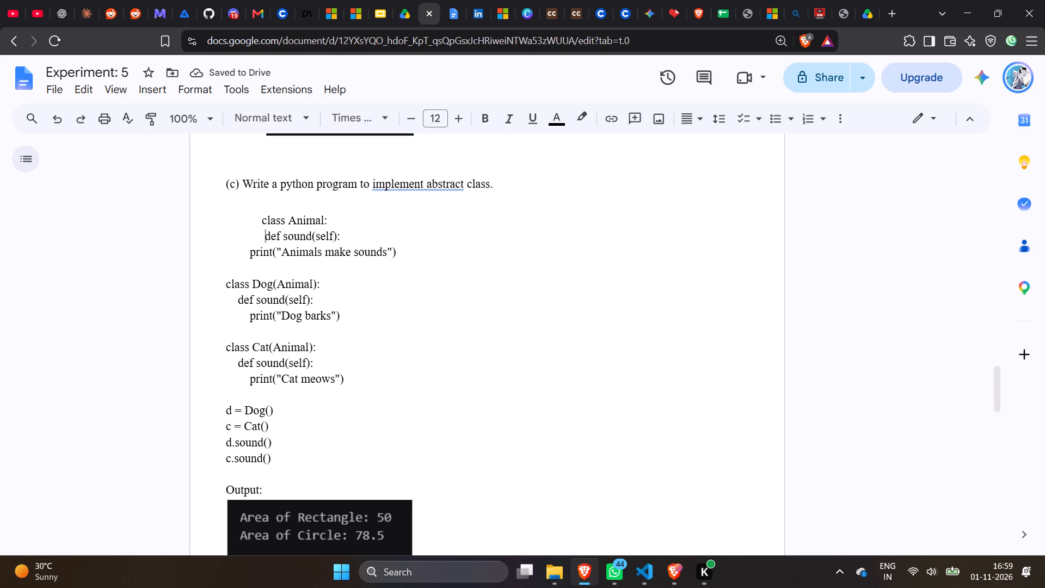
key("space")
key("space")
key("space")
key("space")
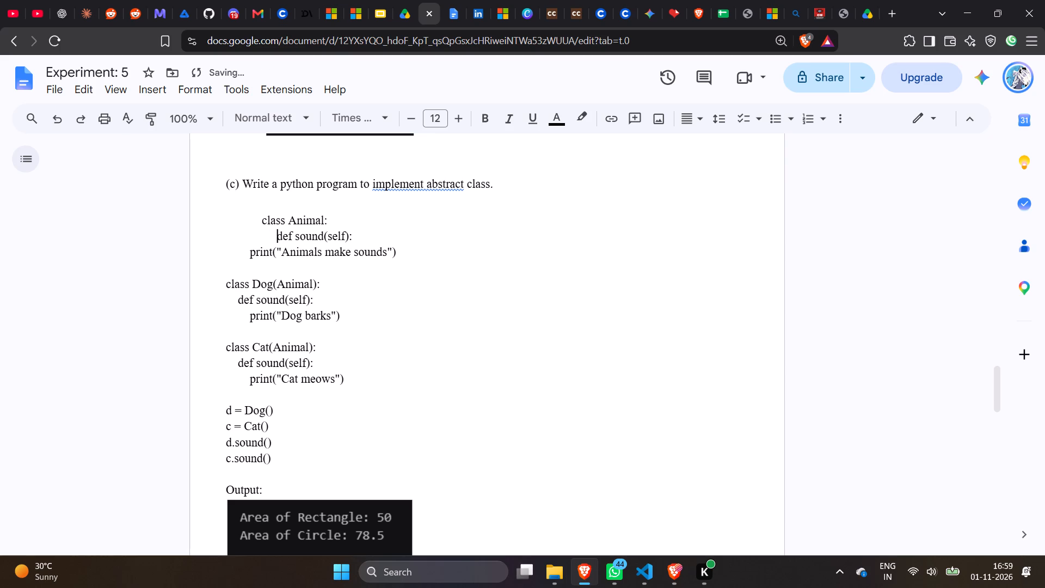
Indent the print("Animals make sounds") line in part (c) by two levels.
key("Down")
key("Down")
key("Left")
key("Right")
key("Up")
key("Right")
key("Right")
key("Right")
key("Right")
key("Right")
key("Right")
key("Right")
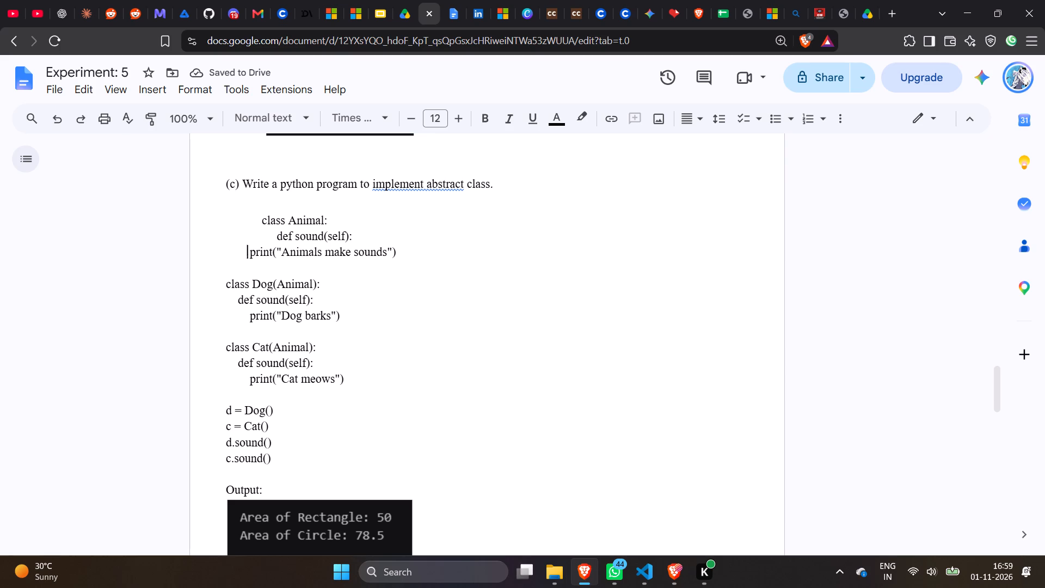
key("Right")
key("Tab")
key("Tab")
Indent part (c)'s "class Dog(Animal):" line by one level.
key("Down")
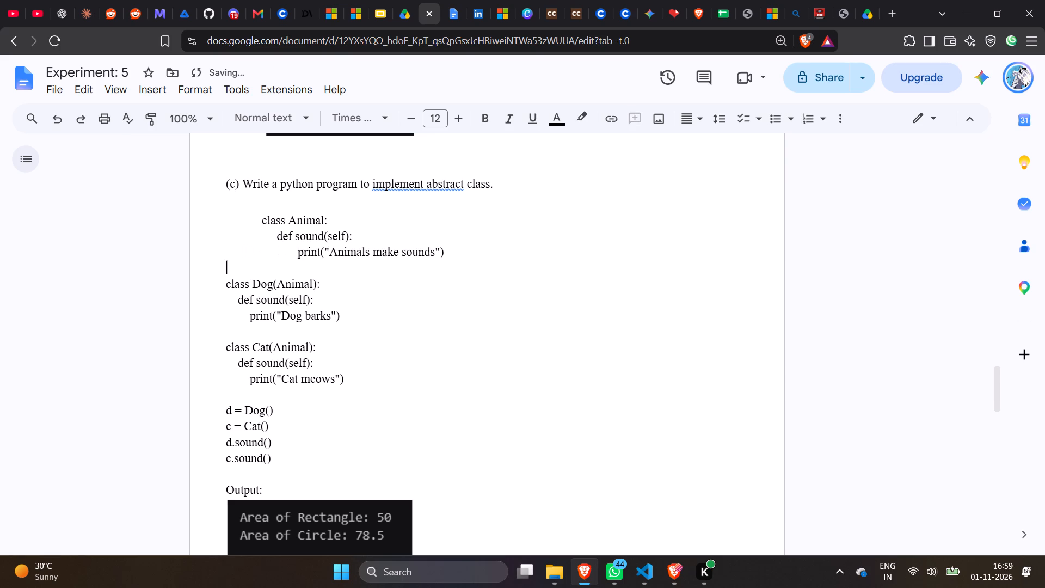
key("Down")
key("Left")
key("Left")
key("Left")
key("Left")
key("Left")
key("Left")
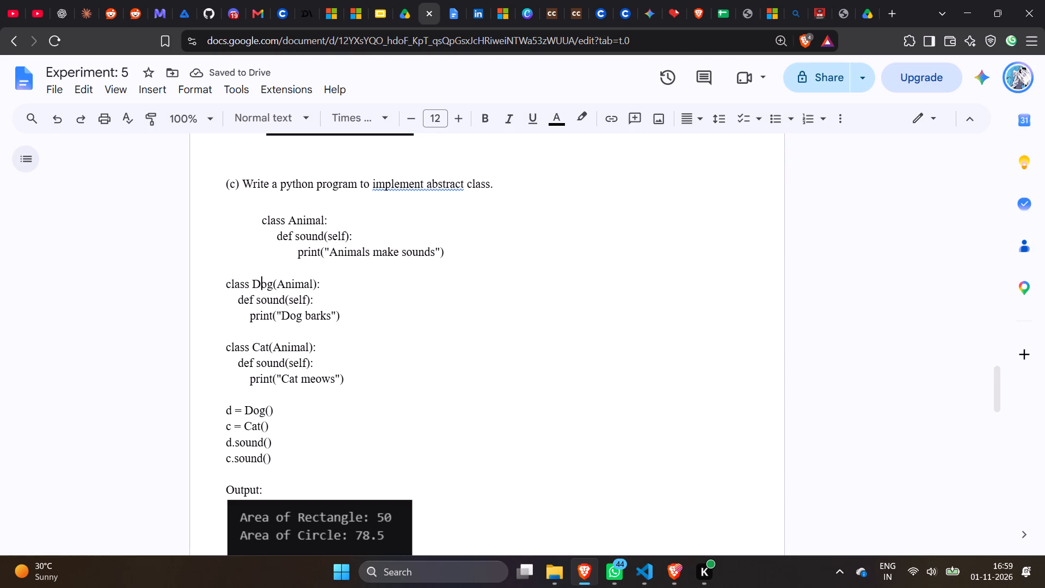
key("Left")
key("Left")
key("Left")
key("Left")
key("Left")
key("Left")
key("Left")
key("Tab")
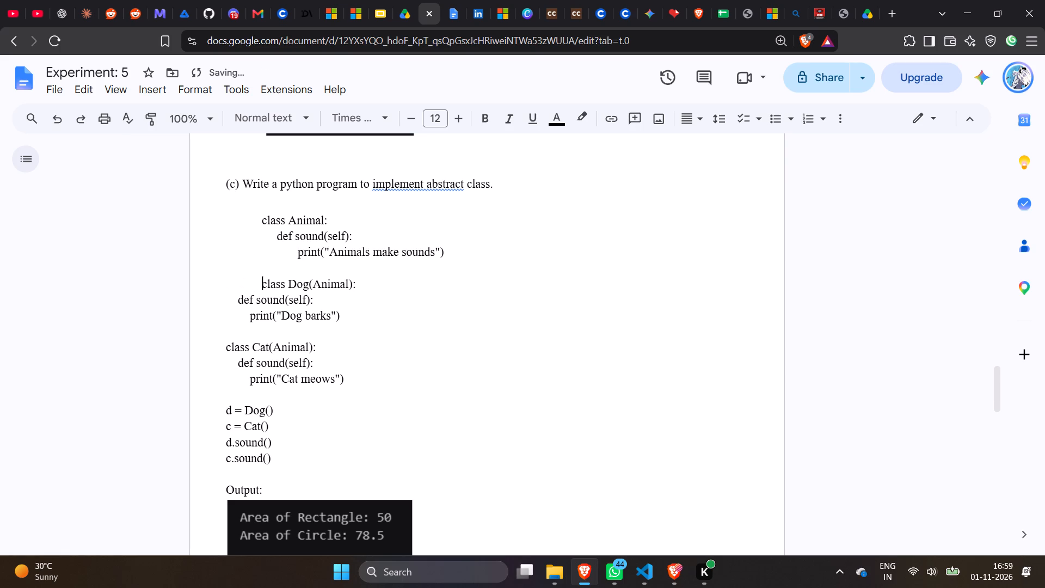
Indent the Dog class's "def sound(self):" line in part (c) five spaces deeper than its class line.
key("Down")
key("Left")
key("Left")
key("Left")
key("Left")
key("Left")
key("Tab")
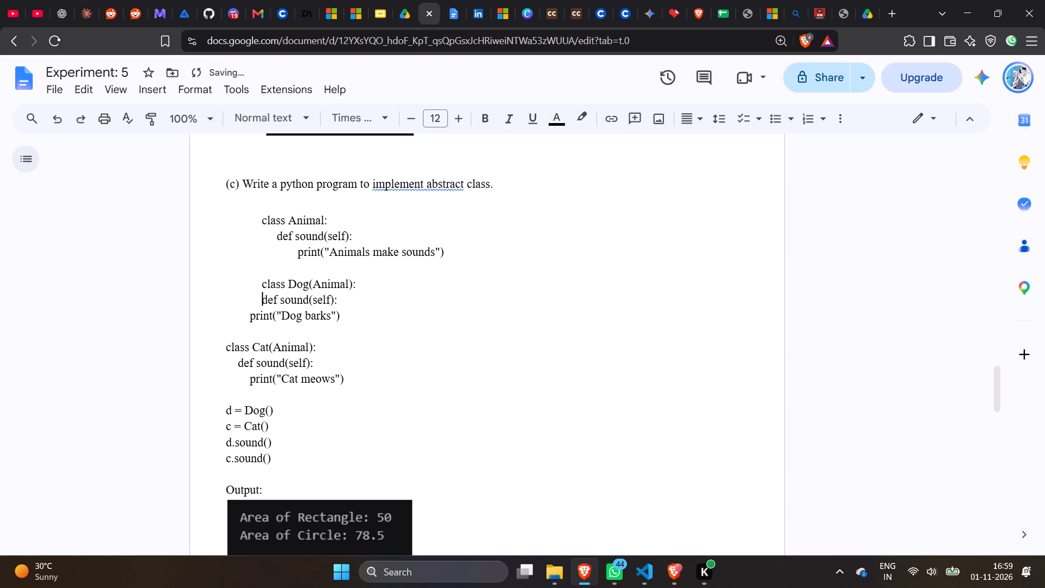
key("space")
key("space")
key("space")
key("space")
key("space")
Indent the print("Dog barks") line in part (c) by two levels.
key("Down")
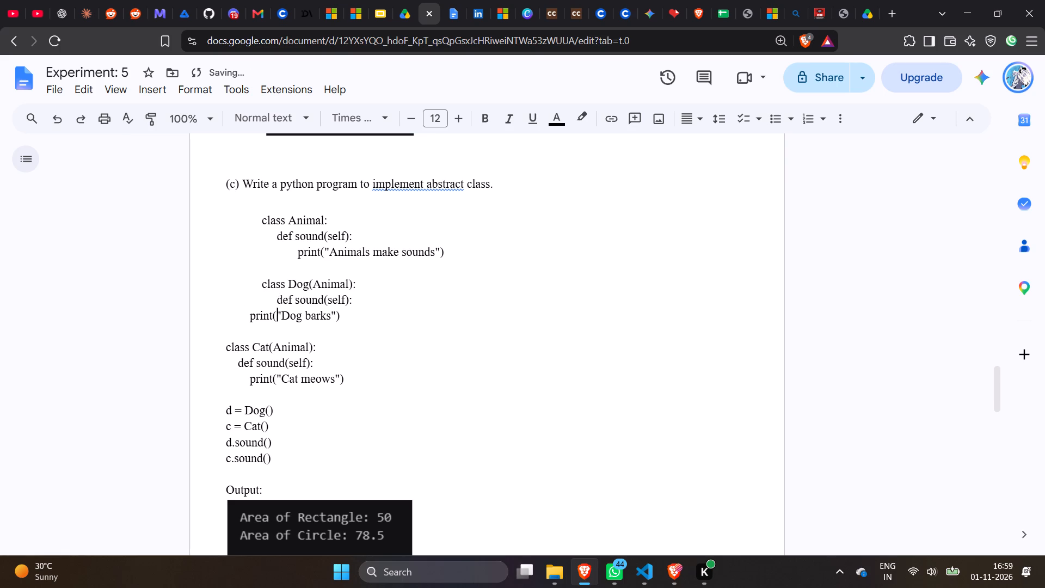
key("Left")
key("Left")
key("Left")
key("Left")
key("Left")
key("Left")
key("Tab")
key("Tab")
Indent part (c)'s "class Cat(Animal):" line by one level.
key("Down")
key("Down")
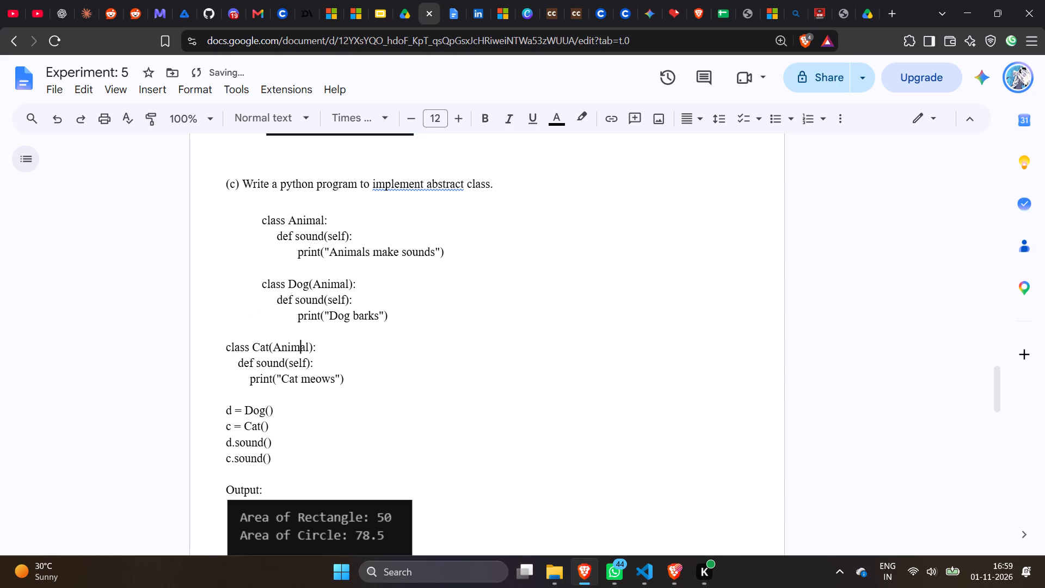
key("Left")
key("Left")
key("Left")
key("Left")
key("Left")
key("Left")
key("Left")
key("Left")
key("Left")
key("Left")
key("Left")
key("Left")
key("Left")
key("Left")
key("Tab")
Indent the Cat class's "def sound(self):" line in part (c) five spaces deeper than its class line.
key("Down")
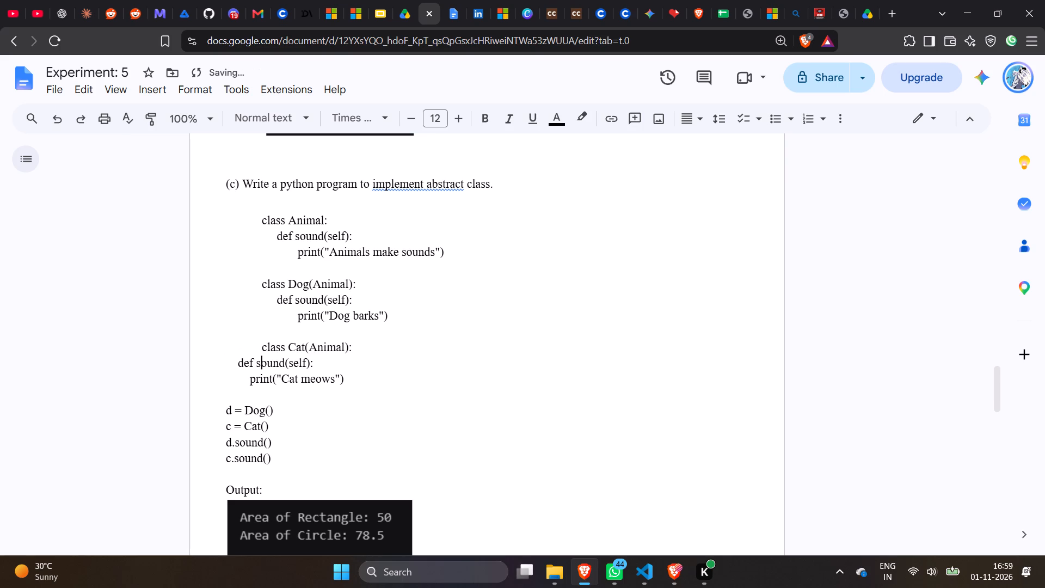
key("Left")
key("Left")
key("Left")
key("Left")
key("Left")
key("Tab")
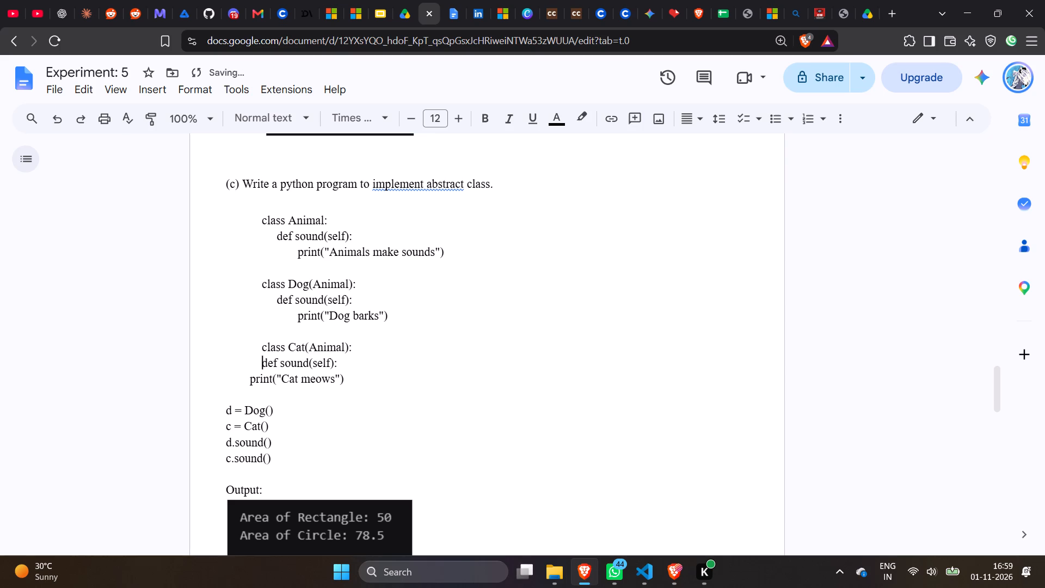
key("space")
key("space")
key("space")
key("space")
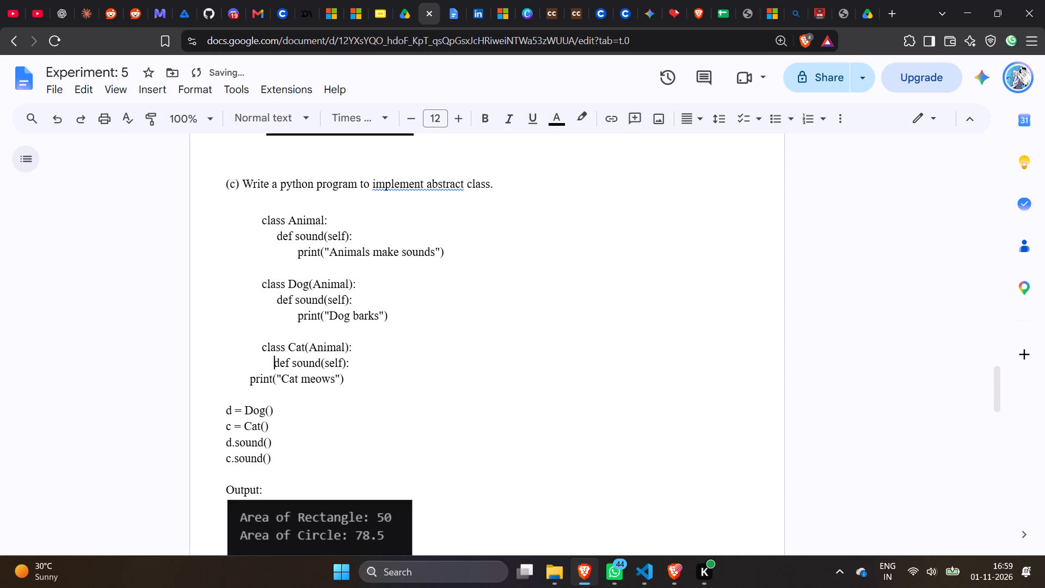
key("space")
Indent the print("Cat meows") line in part (c) by two levels.
key("Down")
key("Left")
key("Left")
key("Left")
key("Left")
key("Left")
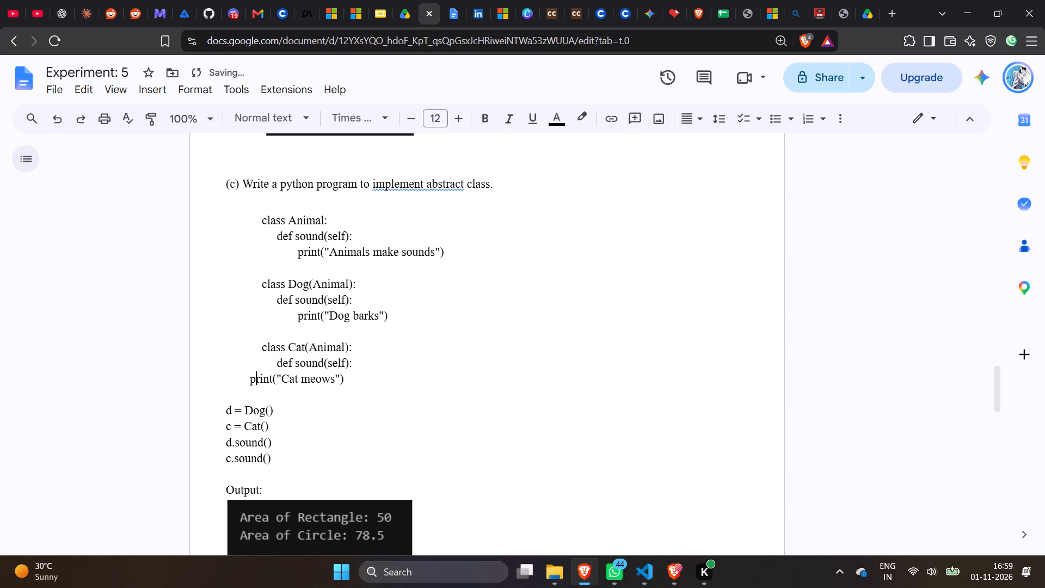
key("Left")
key("Tab")
key("Tab")
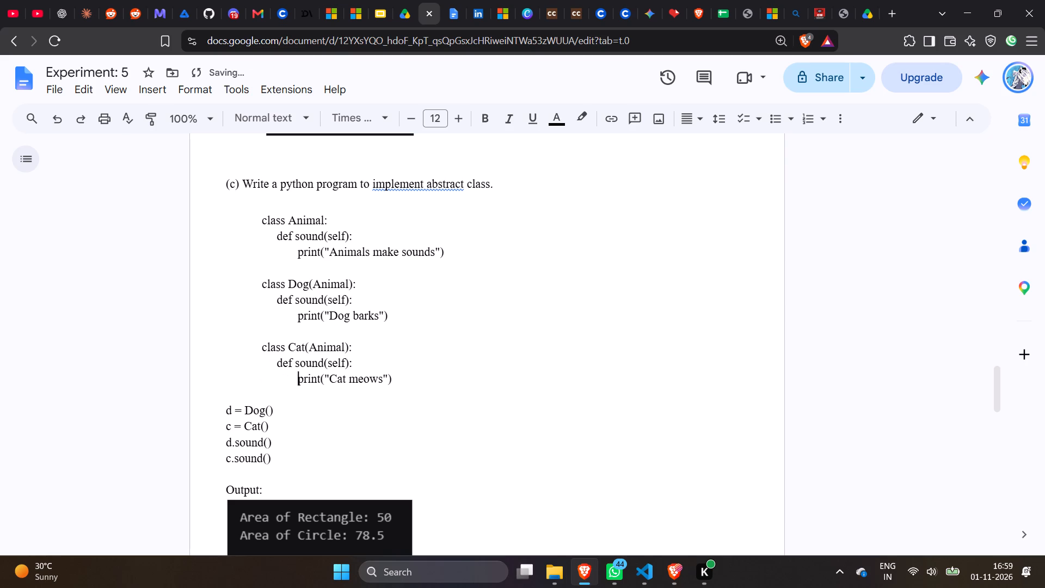
Indent part (c)'s four closing lines, from "d = Dog()" through "c.sound()", by one level.
left_click(227, 412)
key("Tab")
left_click(226, 430)
key("Tab")
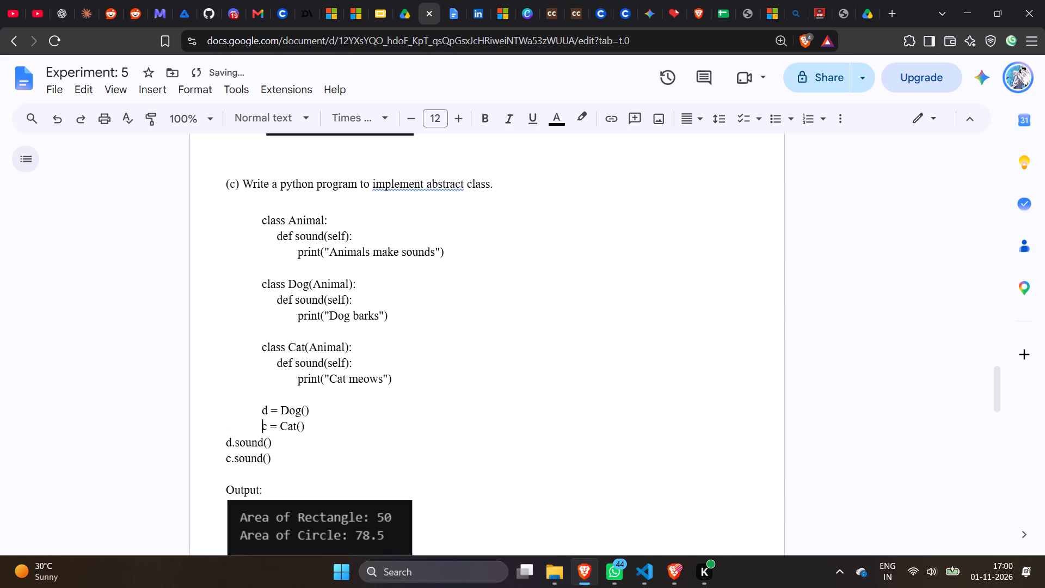
left_click(226, 445)
key("Tab")
left_click(226, 461)
key("Tab")
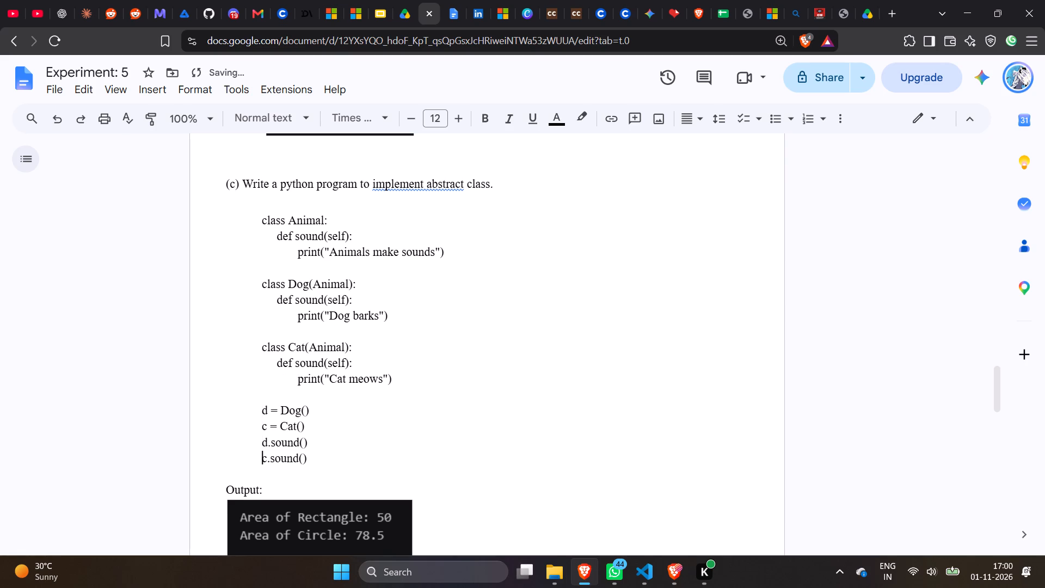
Shrink part (c)'s output screenshot slightly while keeping its proportions.
scroll(250, 456, "down", 3)
left_click(305, 336)
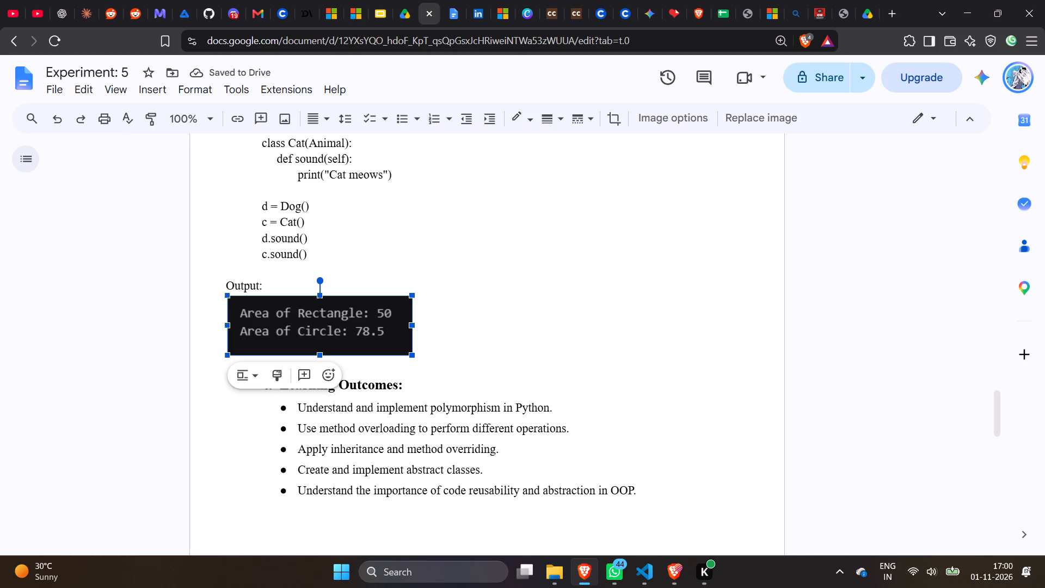
left_click_drag(410, 354, 375, 346)
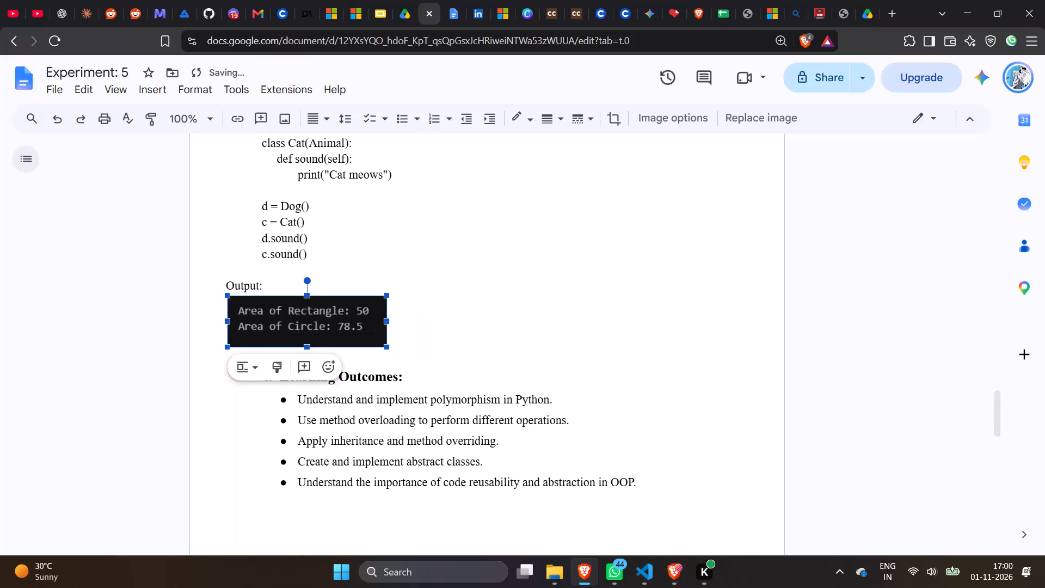
Delete the empty lines directly below the last Learning Outcomes bullet.
scroll(435, 328, "down", 5)
left_click(293, 353)
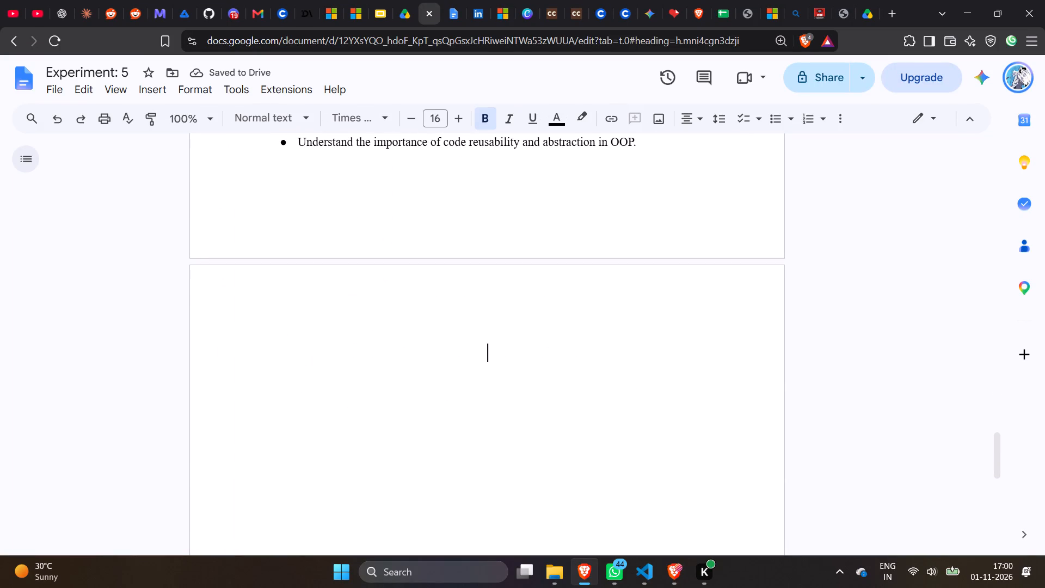
left_click(315, 220)
key("BackSpace")
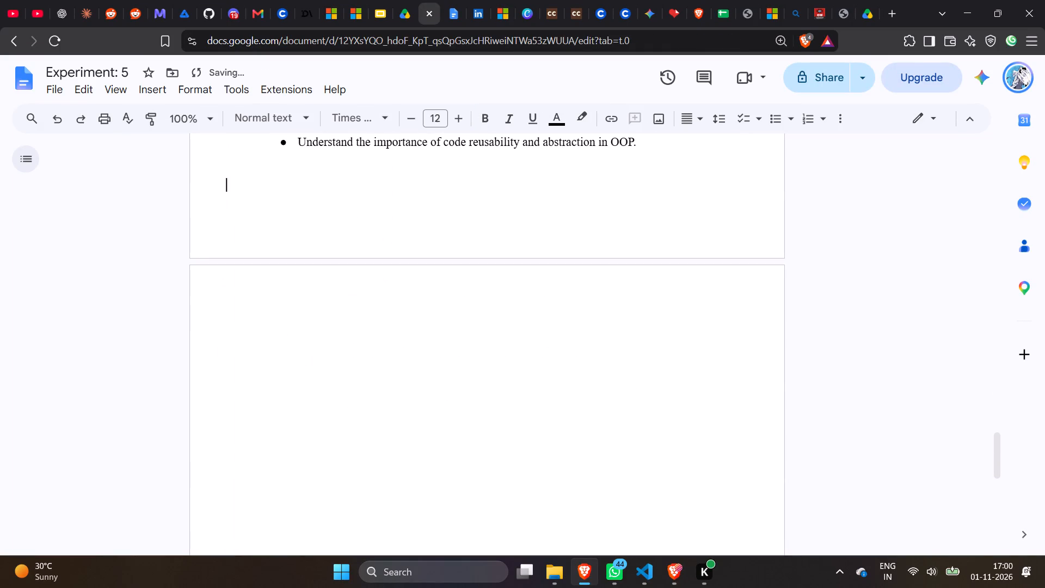
key("Down")
key("Down")
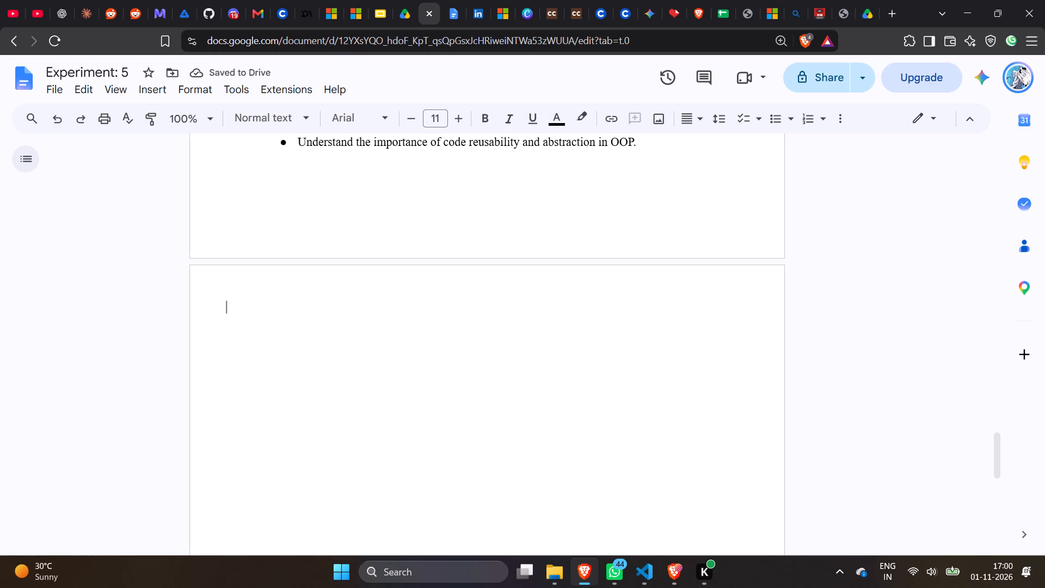
key("ctrl+BackSpace")
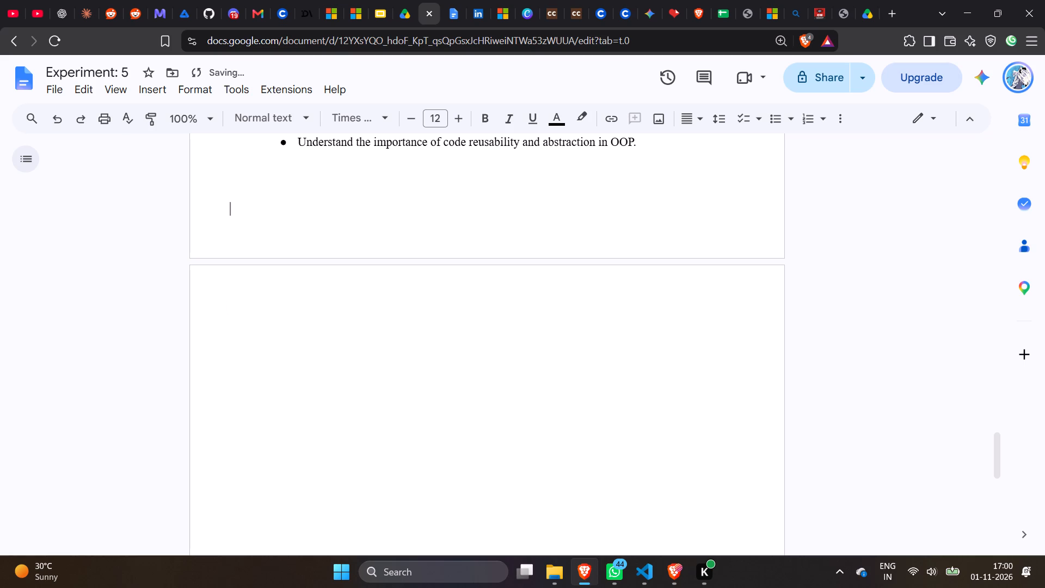
key("ctrl+BackSpace")
key("ctrl+BackSpace")
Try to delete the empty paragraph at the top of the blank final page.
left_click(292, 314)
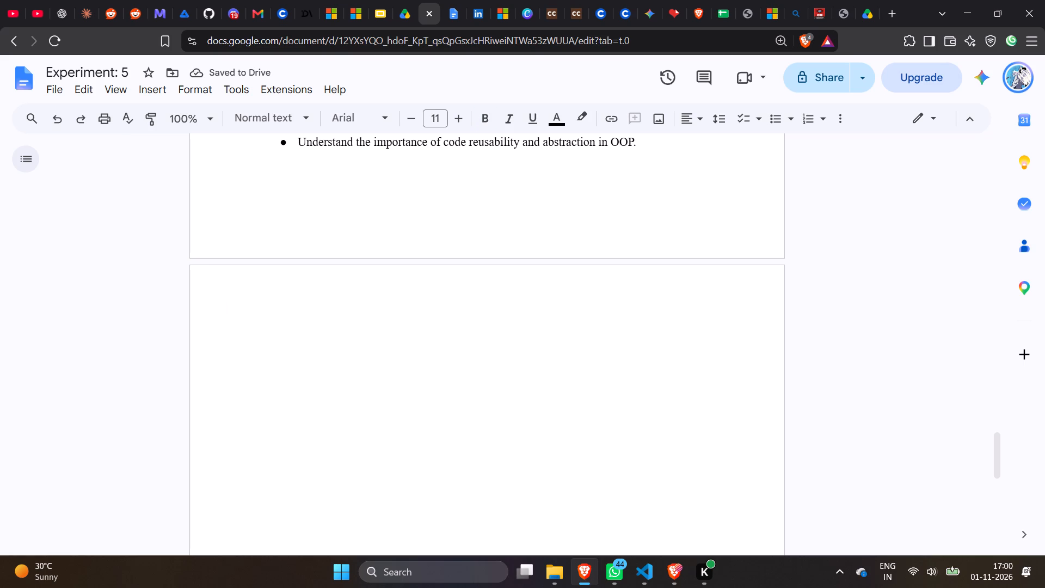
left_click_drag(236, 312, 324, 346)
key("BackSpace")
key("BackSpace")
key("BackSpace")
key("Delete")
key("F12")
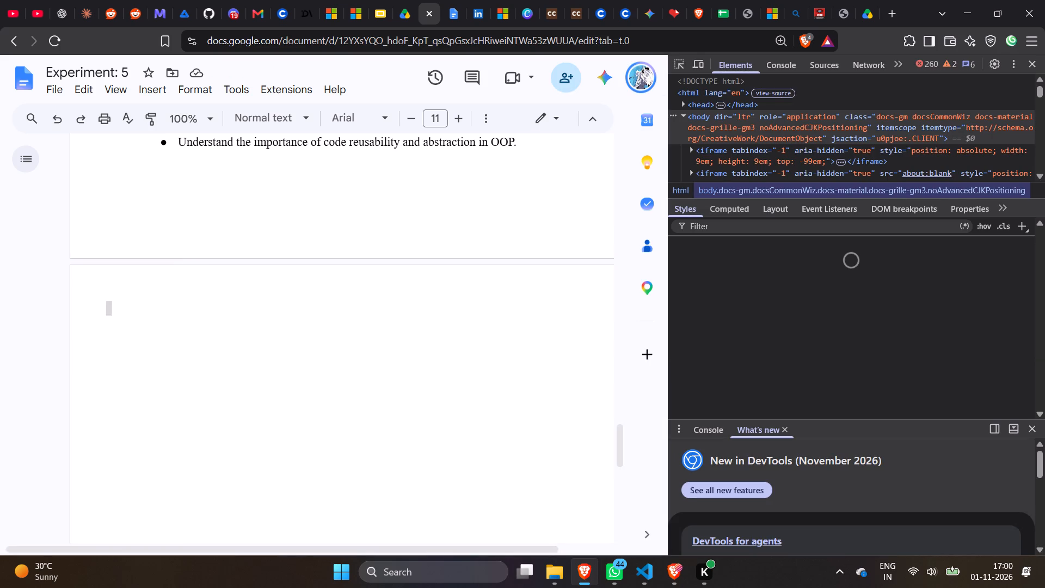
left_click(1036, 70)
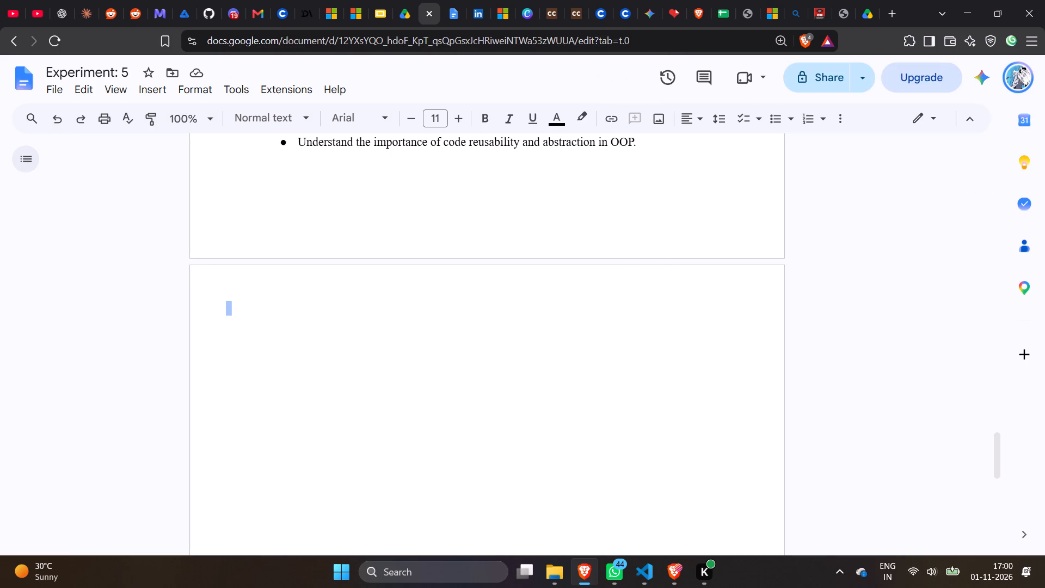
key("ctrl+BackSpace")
Look back through the report from its final pages up to the title header.
scroll(457, 365, "down", 20)
scroll(457, 365, "up", 13)
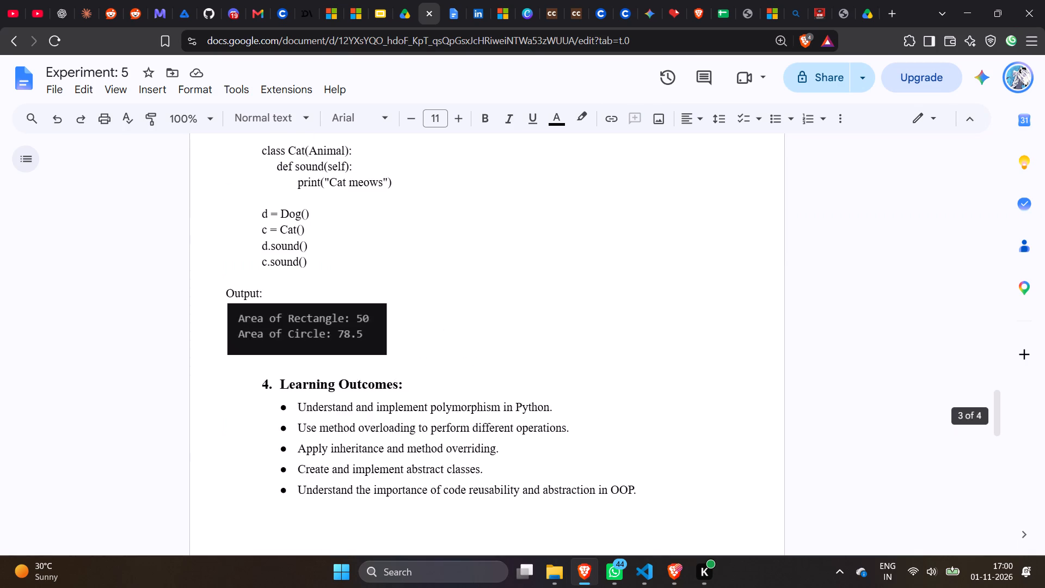
scroll(457, 365, "up", 19)
scroll(457, 365, "up", 6)
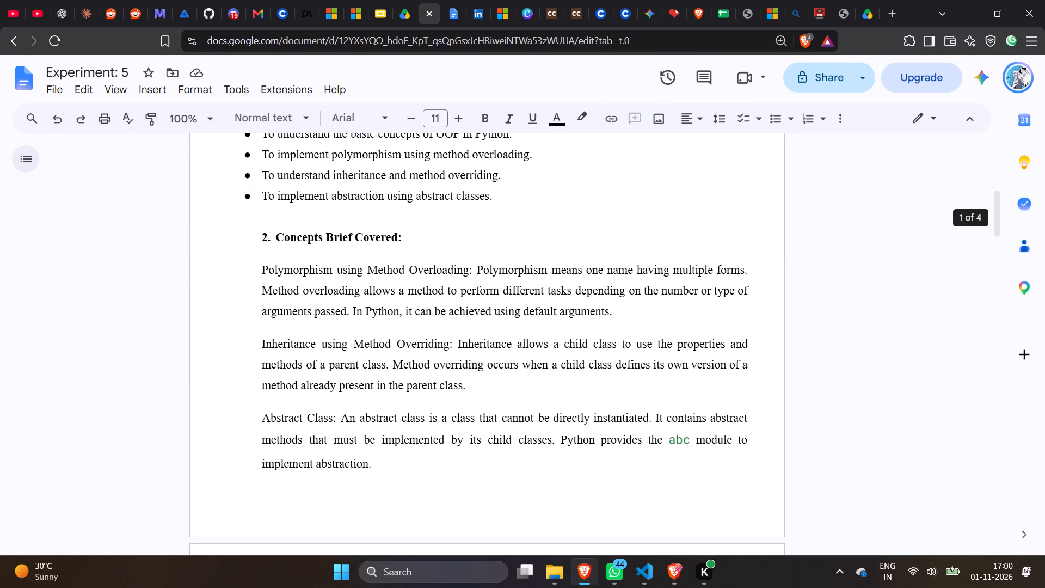
scroll(457, 365, "up", 6)
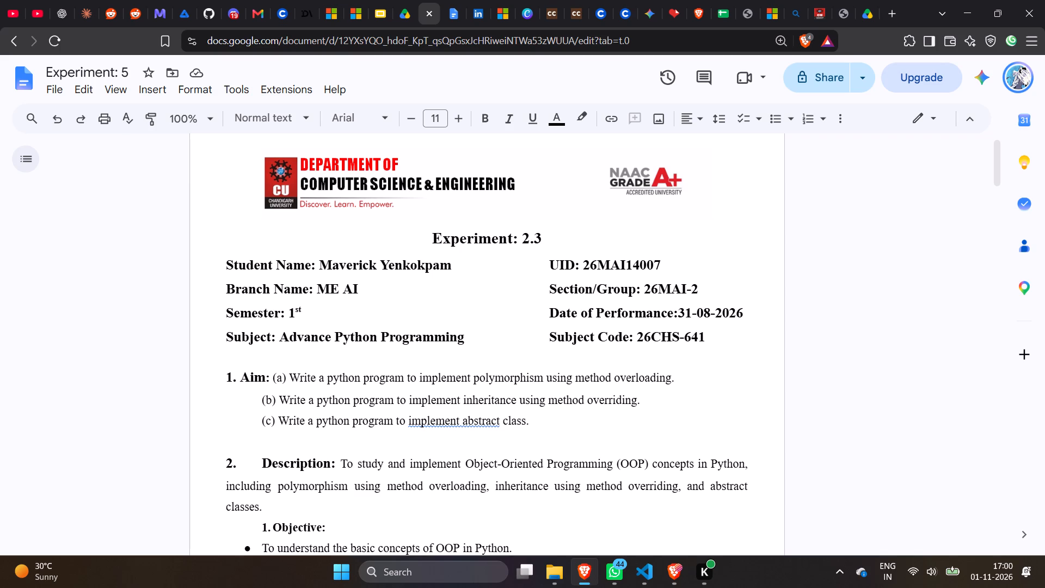
Check the August and September 2026 dates in the system calendar.
left_click(999, 571)
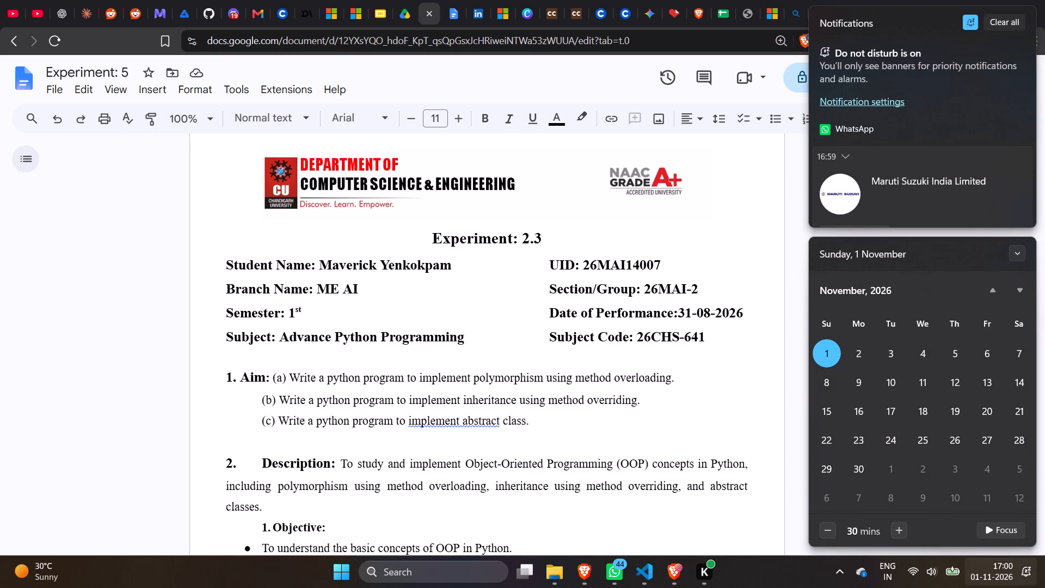
scroll(894, 366, "up", 9)
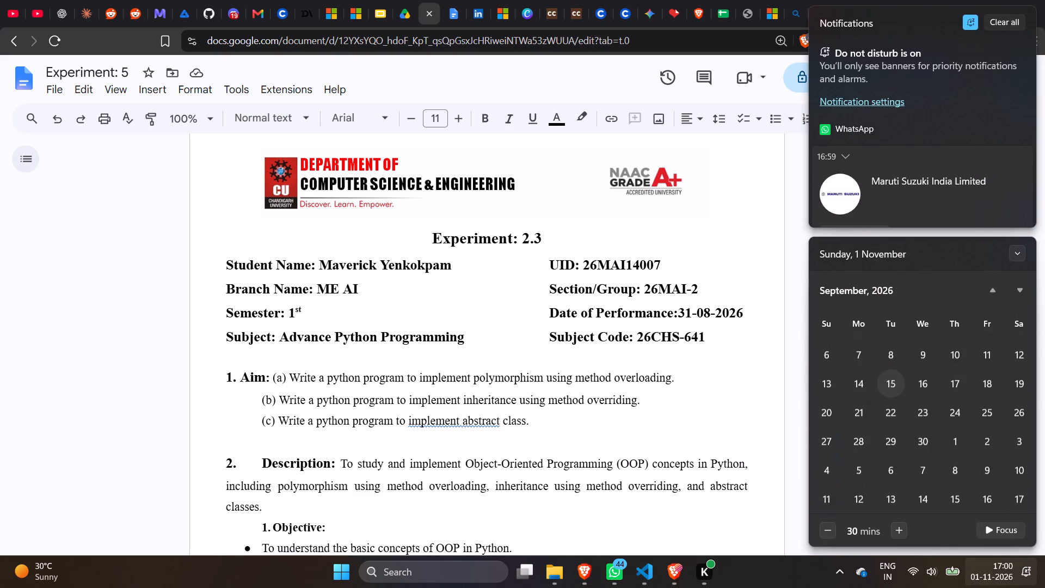
scroll(894, 366, "up", 2)
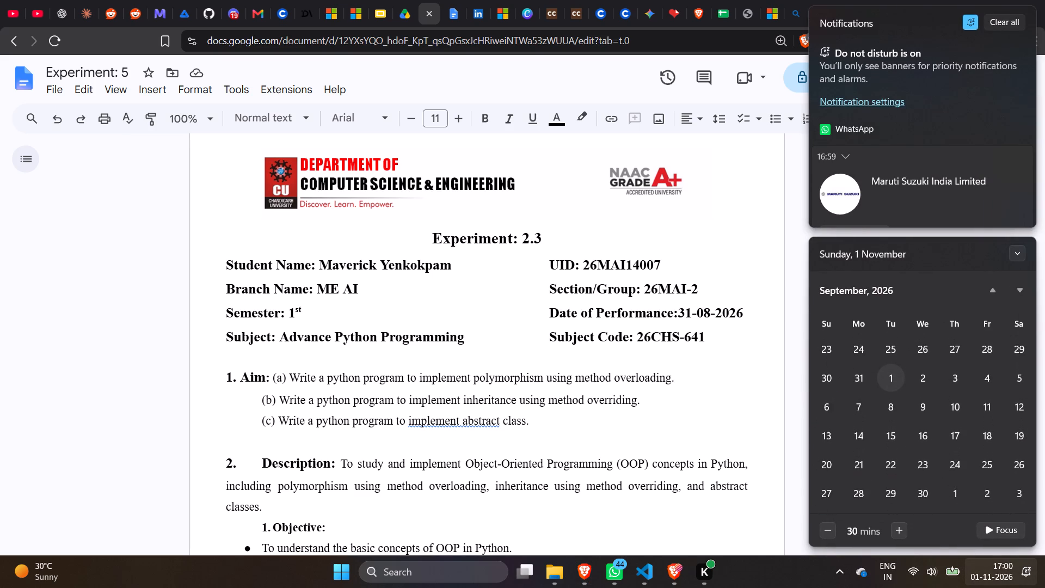
scroll(894, 366, "up", 5)
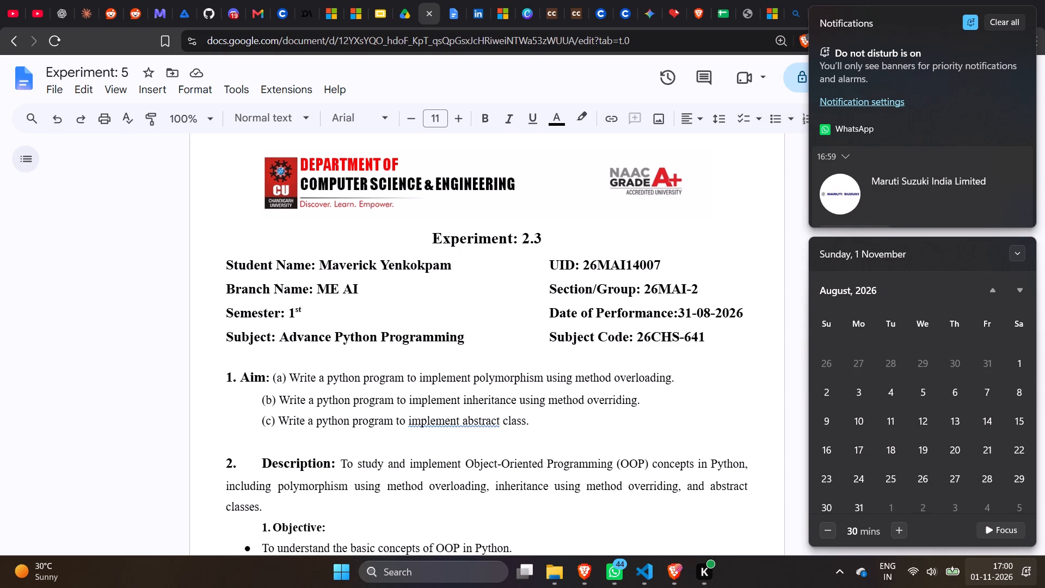
scroll(874, 479, "down", 1)
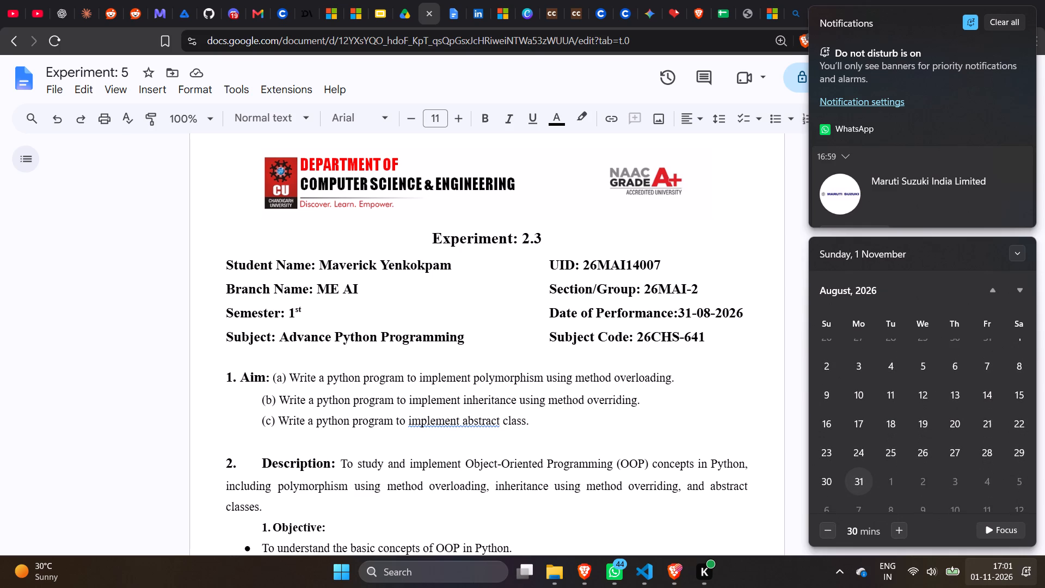
scroll(865, 483, "down", 1)
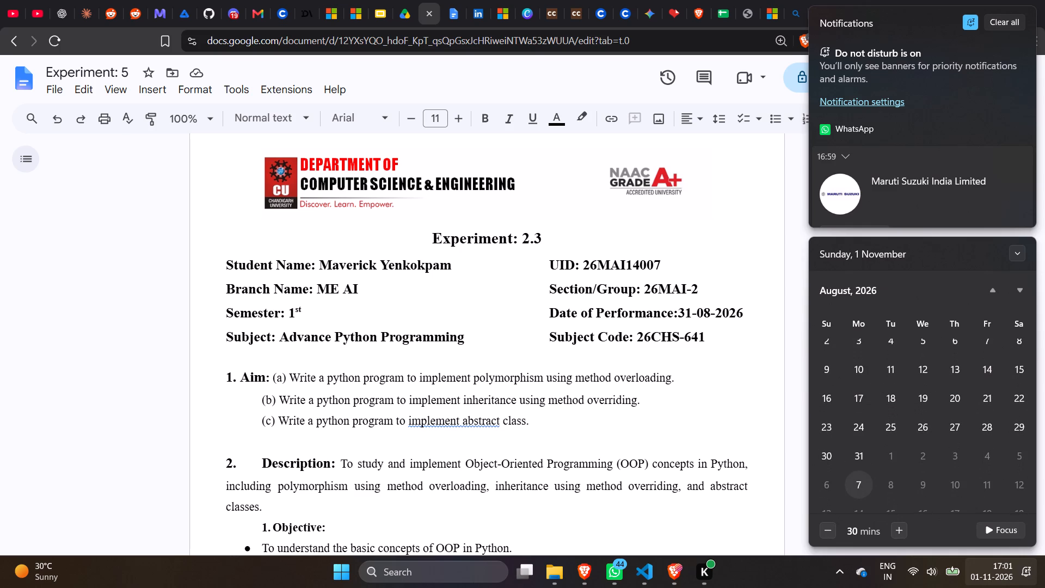
scroll(865, 489, "down", 1)
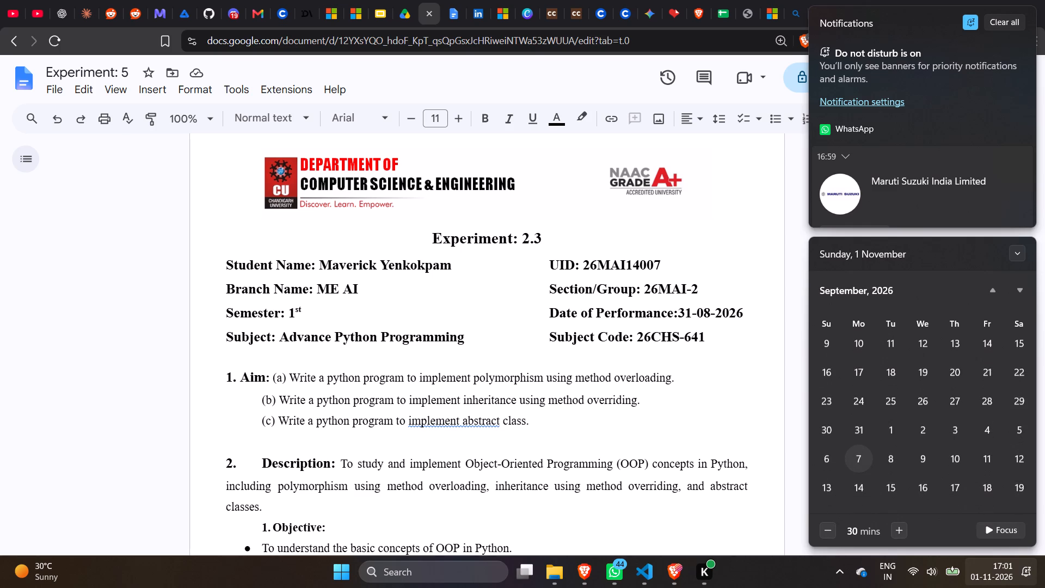
Set the Date of Performance in the report header to 7-09-2026.
left_click(692, 311)
key("Left")
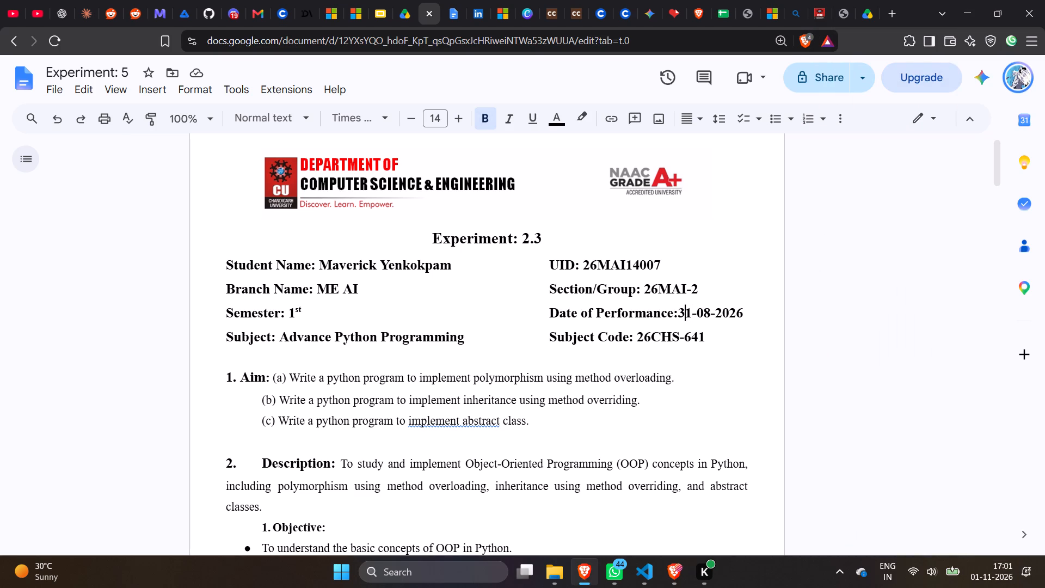
key("Right")
key("BackSpace")
key("BackSpace")
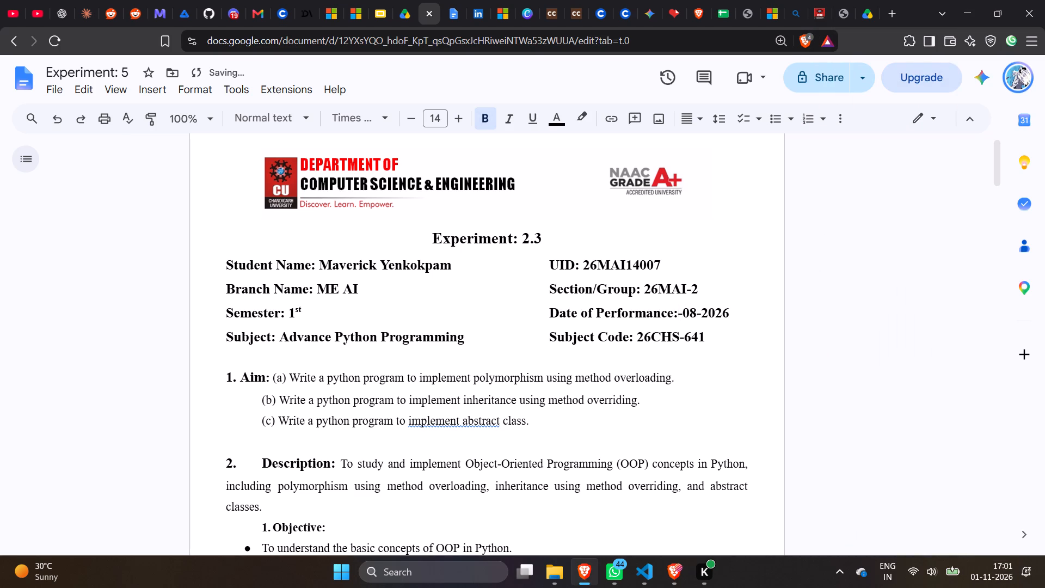
key("7")
key("Right")
key("Right")
key("Right")
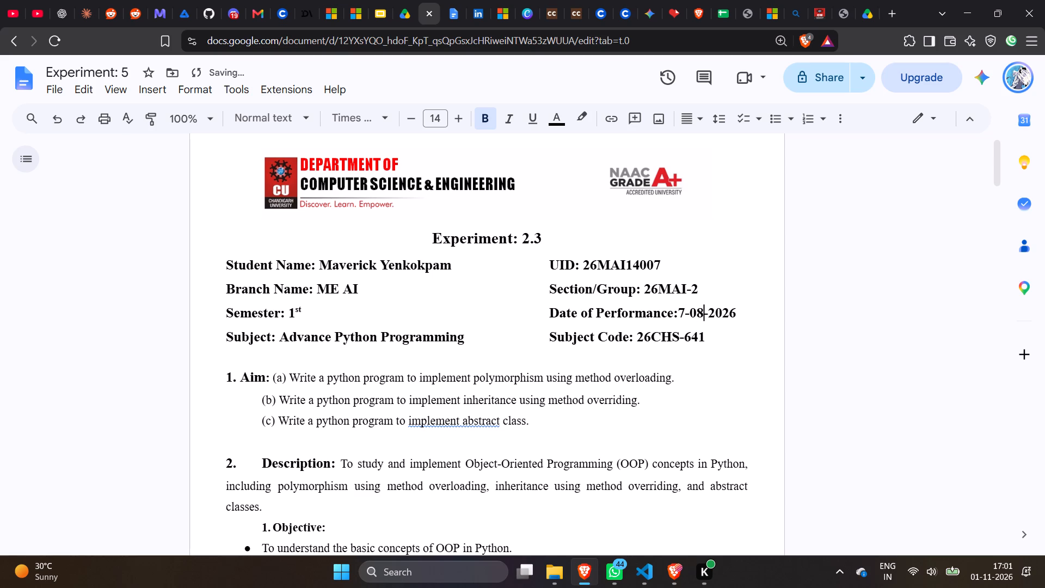
key("BackSpace")
key("9")
Left-align the department banner and the "Experiment: 2.3" title at the top of the report.
left_click_drag(237, 175, 345, 229)
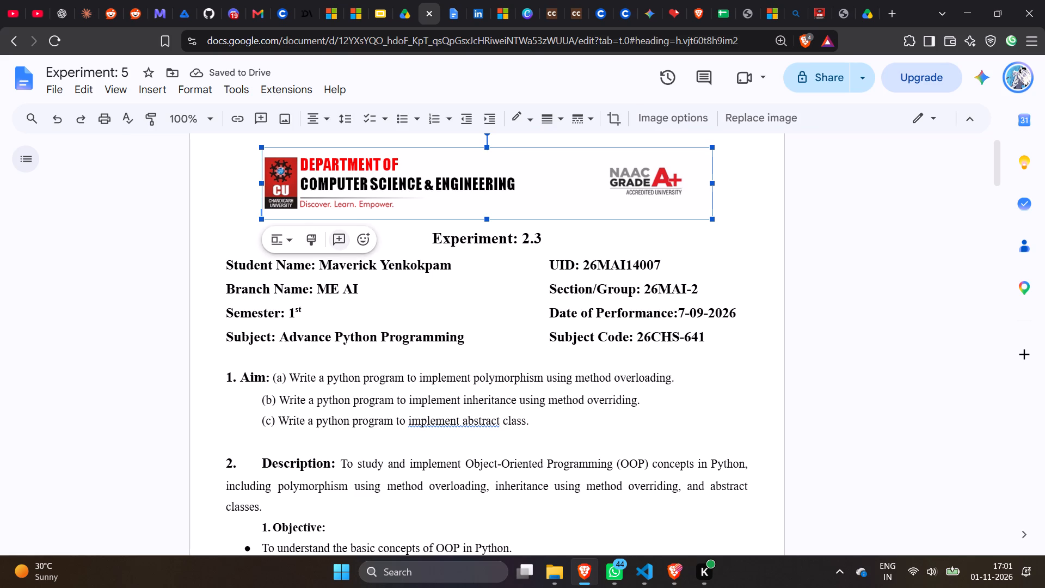
scroll(226, 261, "down", 12)
scroll(228, 263, "up", 6)
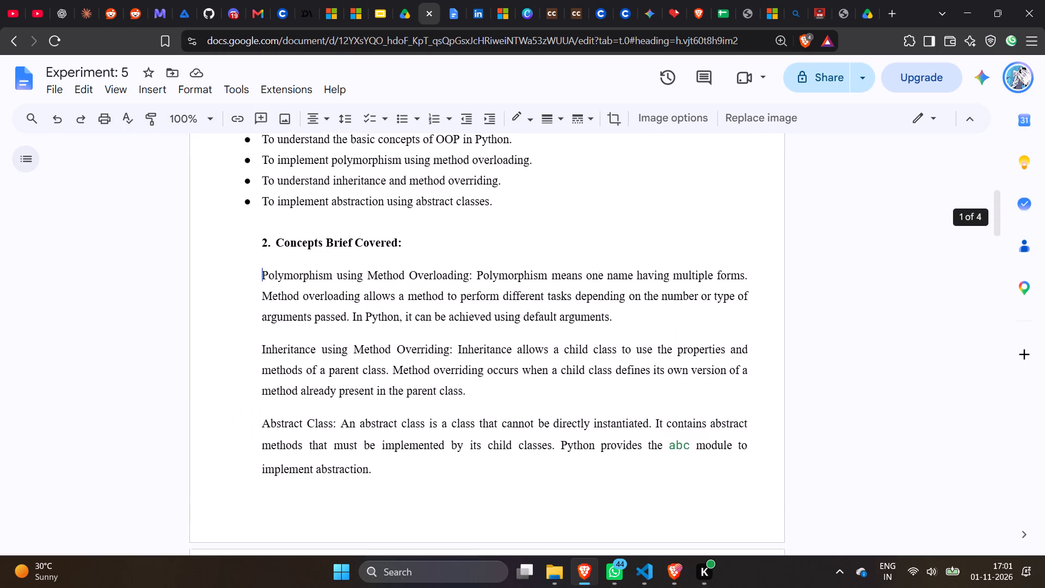
scroll(228, 263, "up", 9)
left_click(249, 230)
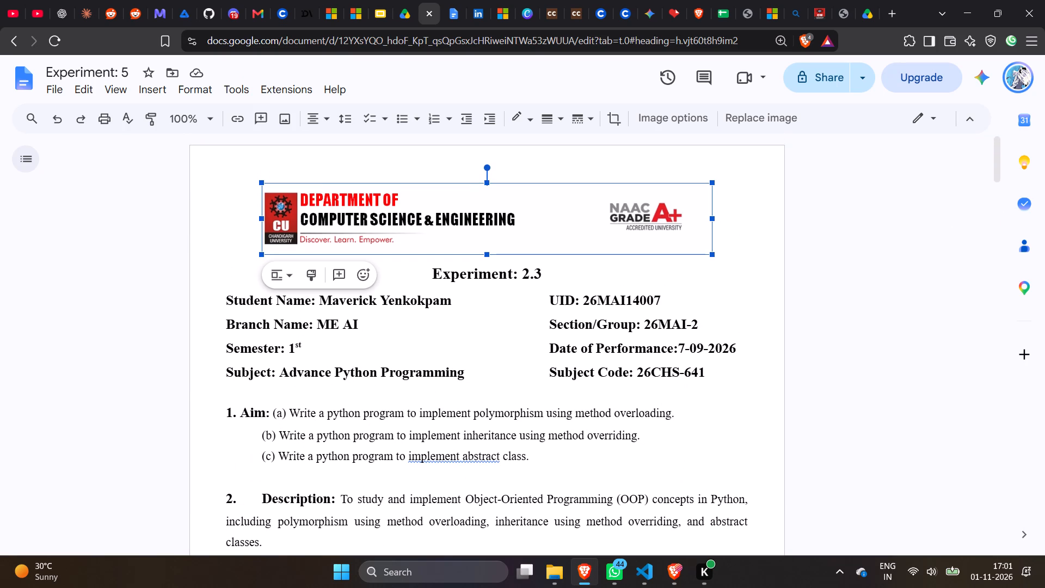
left_click(260, 237)
left_click(257, 242)
key("Left")
key("BackSpace")
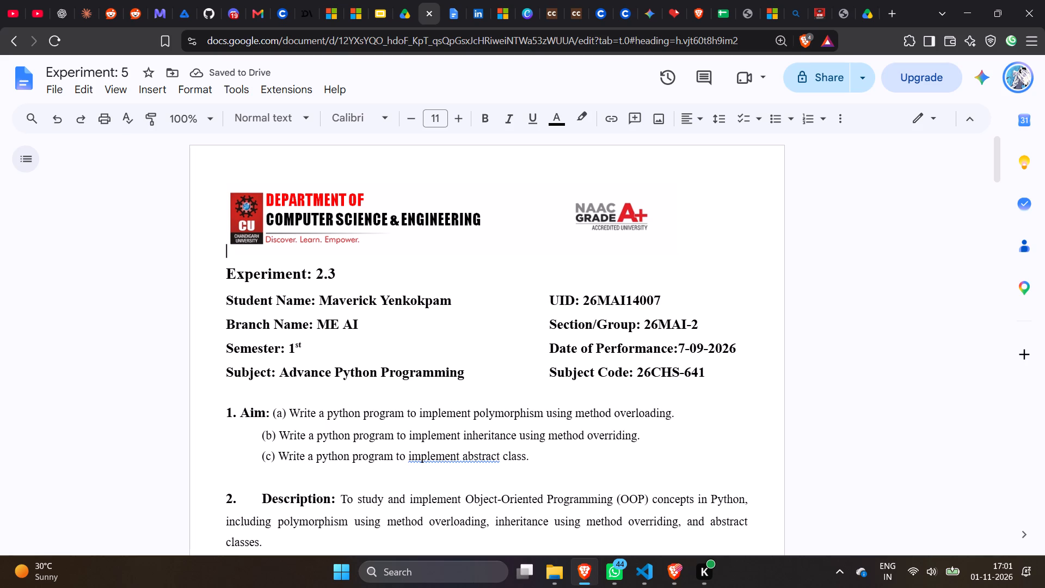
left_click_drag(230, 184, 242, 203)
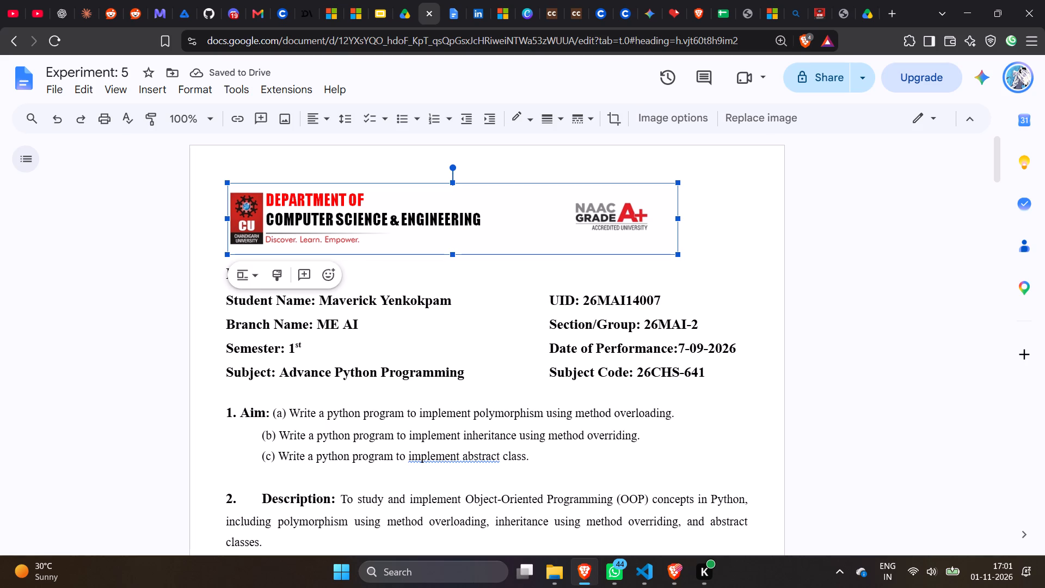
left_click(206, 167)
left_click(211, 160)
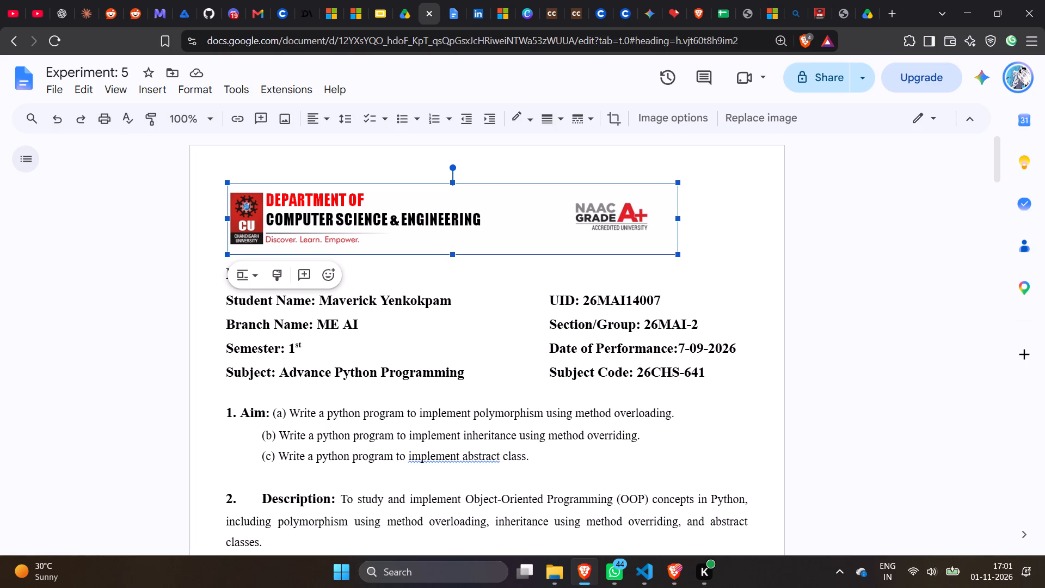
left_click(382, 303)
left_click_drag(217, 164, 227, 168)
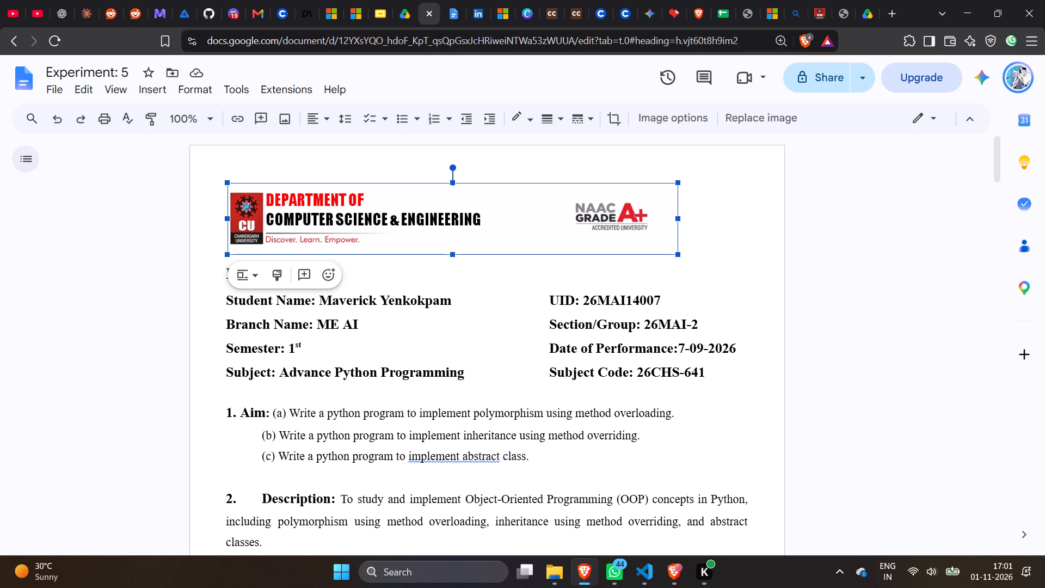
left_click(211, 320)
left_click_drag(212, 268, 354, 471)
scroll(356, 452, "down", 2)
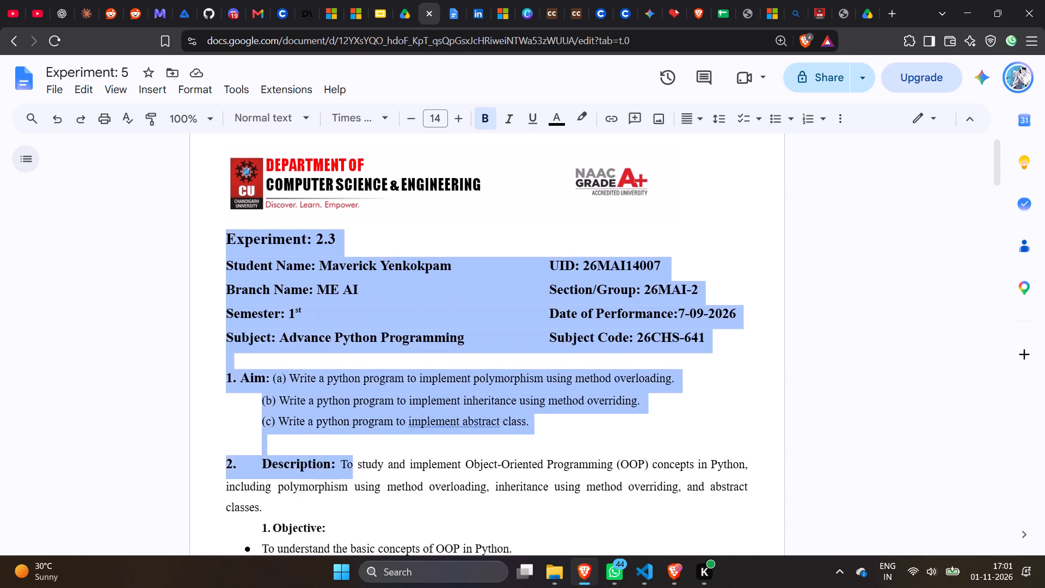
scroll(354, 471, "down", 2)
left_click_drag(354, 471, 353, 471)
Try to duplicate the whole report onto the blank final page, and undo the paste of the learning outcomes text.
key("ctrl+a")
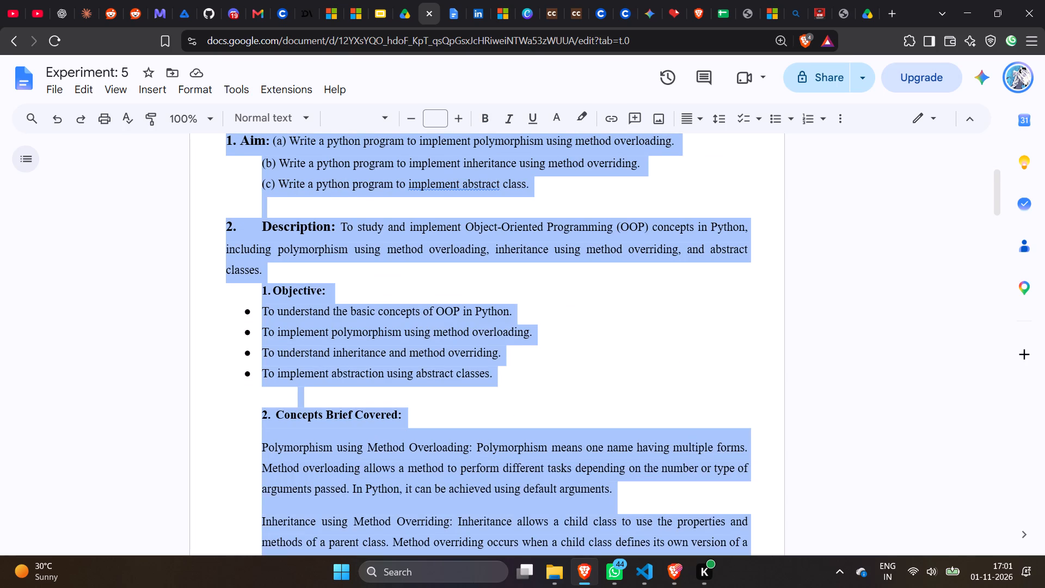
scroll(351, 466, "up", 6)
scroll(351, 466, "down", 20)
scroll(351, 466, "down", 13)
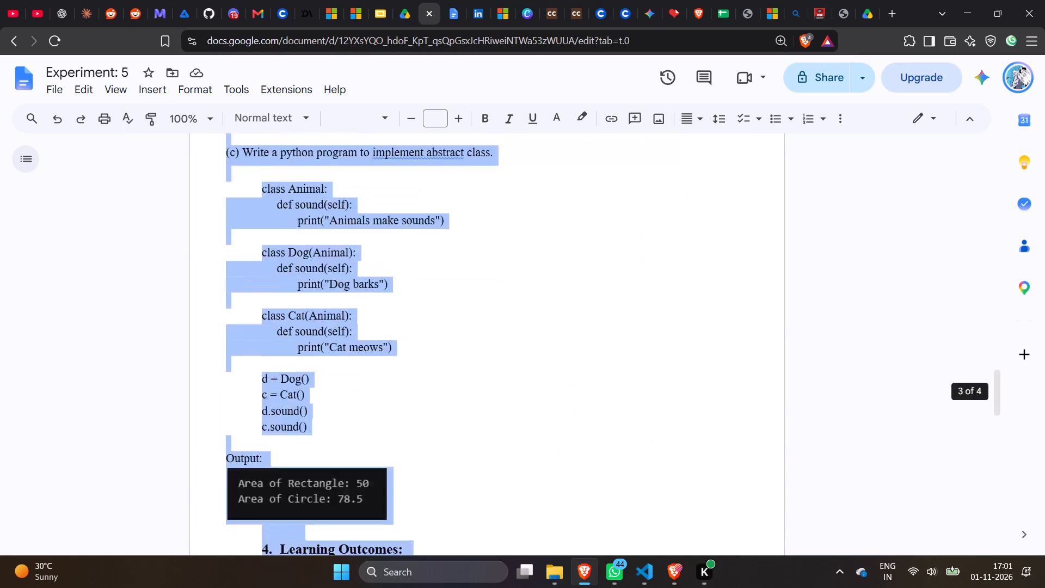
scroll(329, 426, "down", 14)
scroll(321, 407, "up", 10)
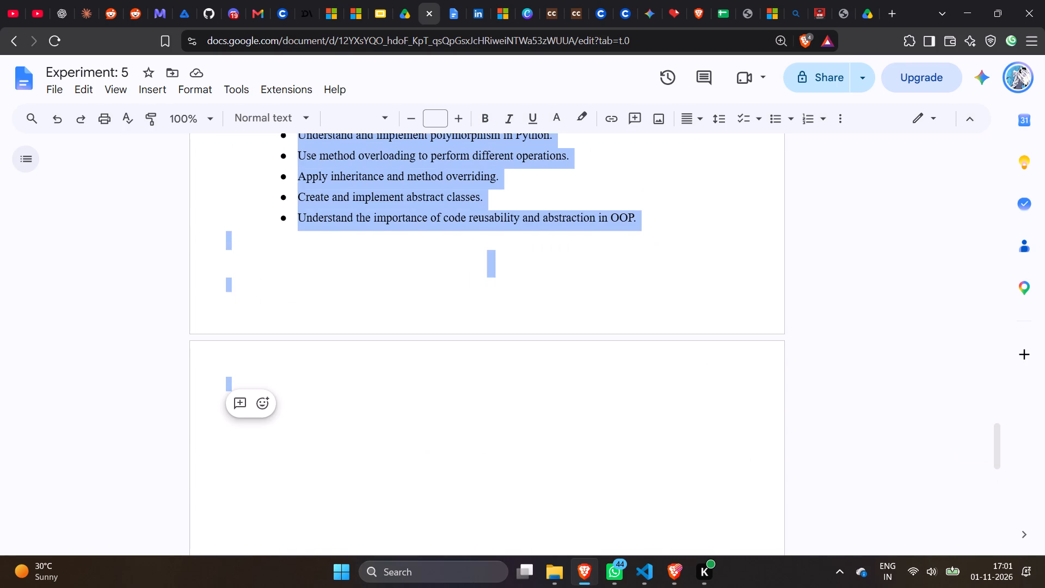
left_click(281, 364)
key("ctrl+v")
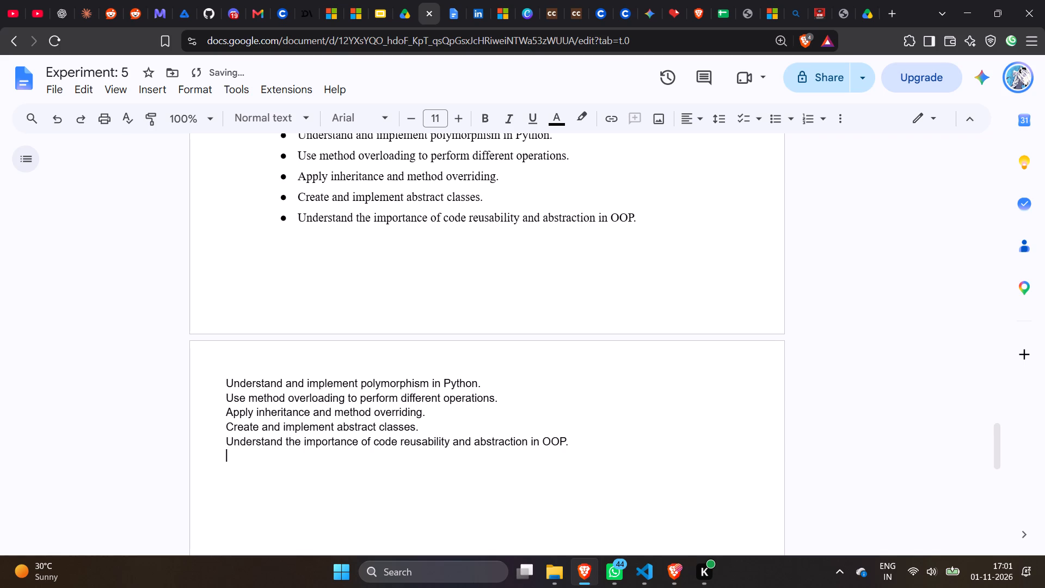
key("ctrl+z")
Copy the entire report and paste the duplicate onto the blank final page, directly after the learning outcomes.
key("ctrl+a")
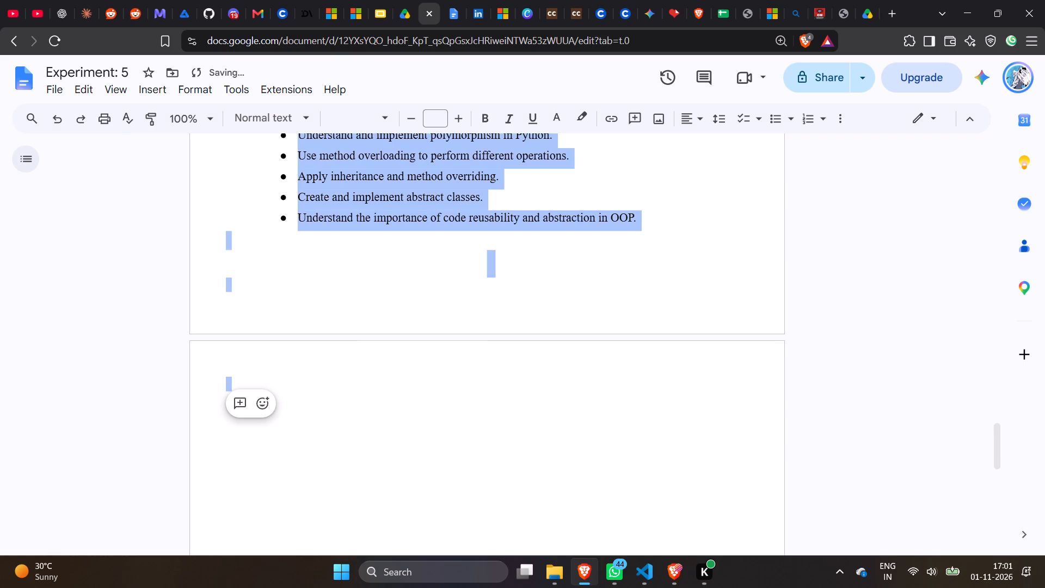
key("ctrl+c")
left_click(295, 377)
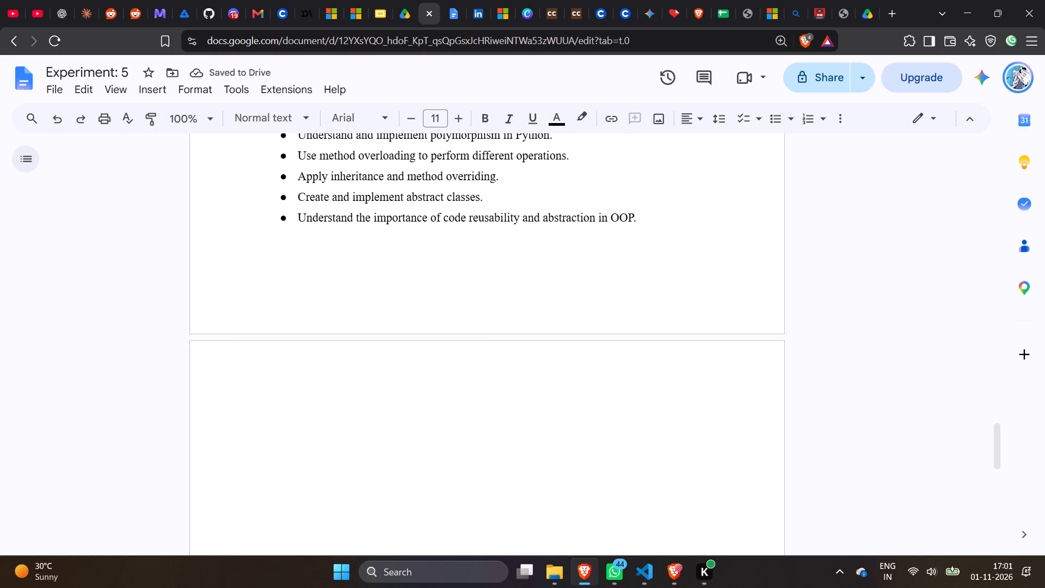
key("ctrl+v")
scroll(295, 378, "up", 20)
scroll(295, 378, "up", 1)
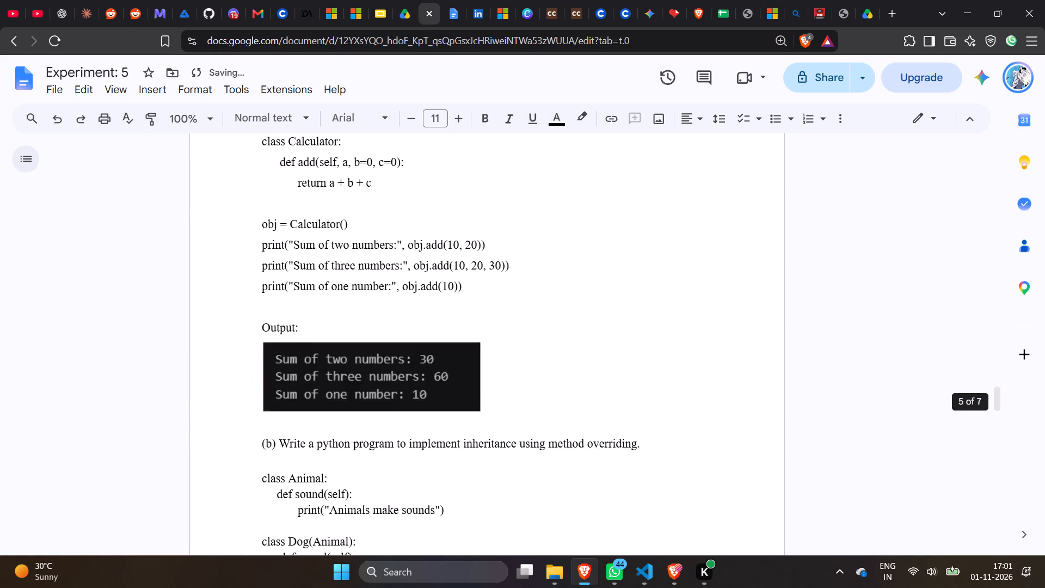
scroll(295, 378, "up", 14)
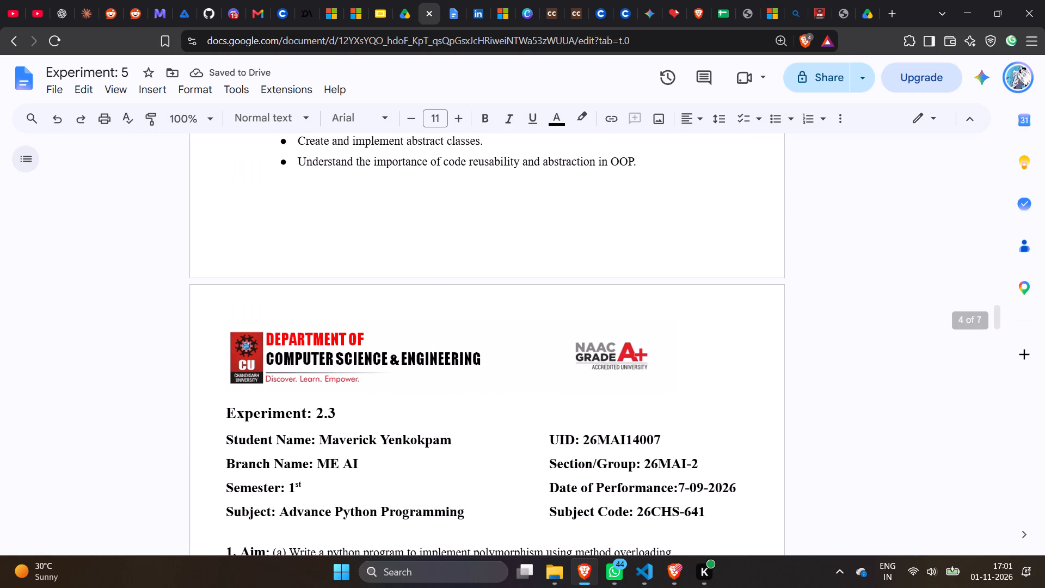
Switch to the untitled index document and look through its list of experiments for the one to write up.
left_click(456, 11)
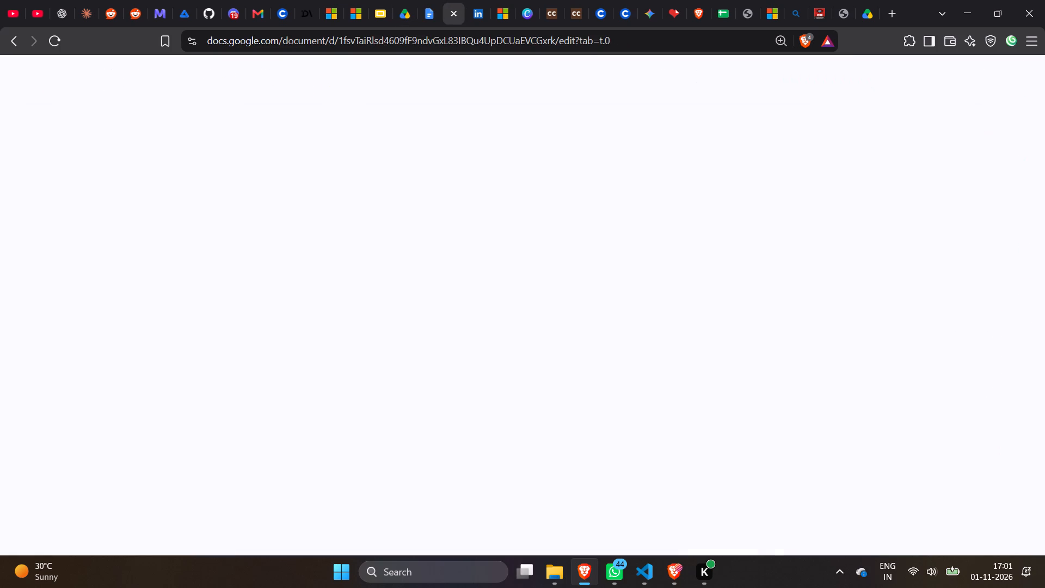
scroll(427, 314, "down", 2)
scroll(427, 314, "up", 3)
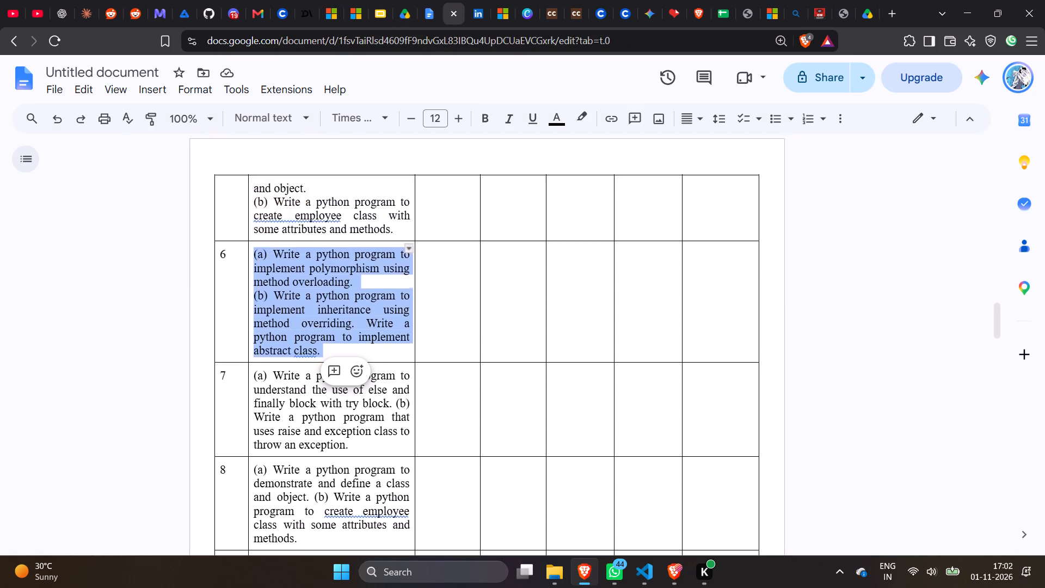
scroll(427, 314, "up", 11)
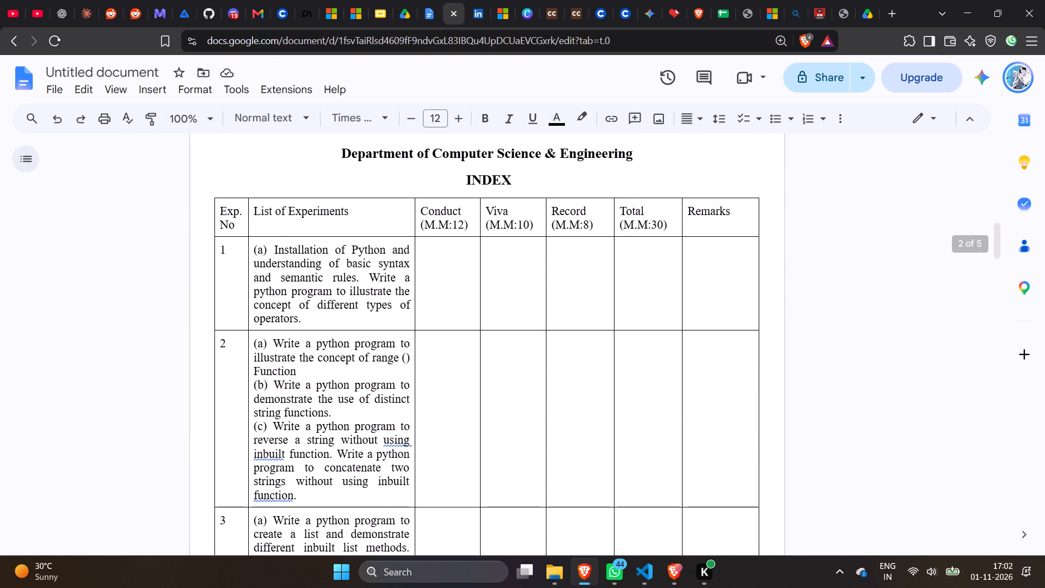
scroll(427, 314, "down", 15)
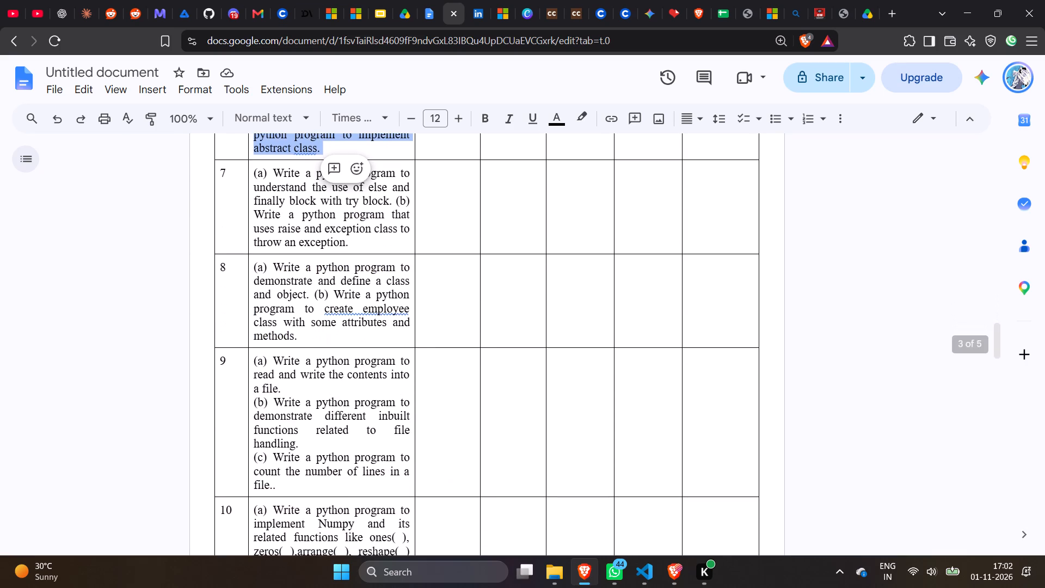
scroll(427, 314, "up", 2)
scroll(427, 314, "down", 6)
scroll(424, 315, "up", 3)
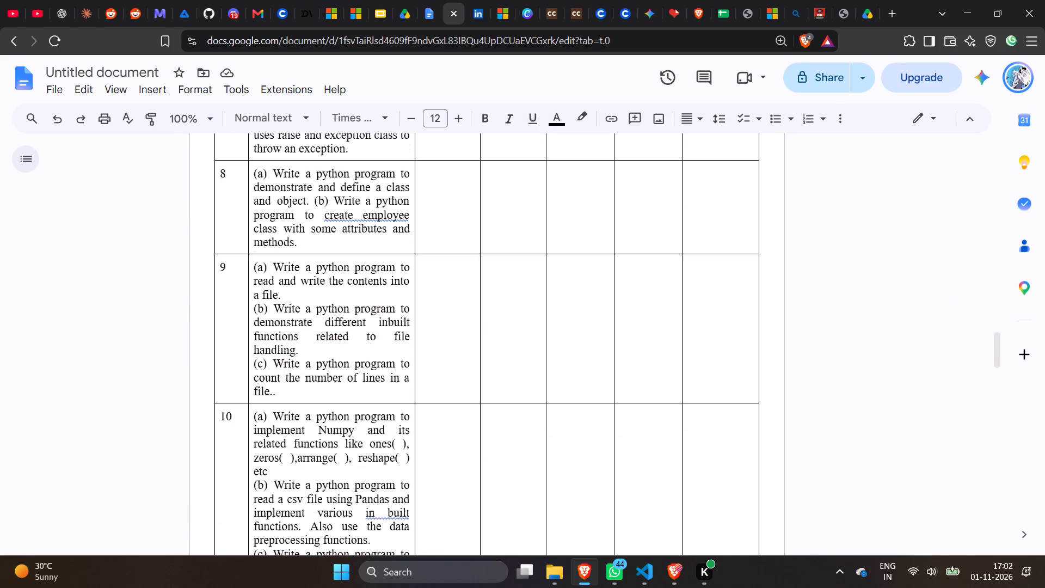
scroll(424, 315, "down", 4)
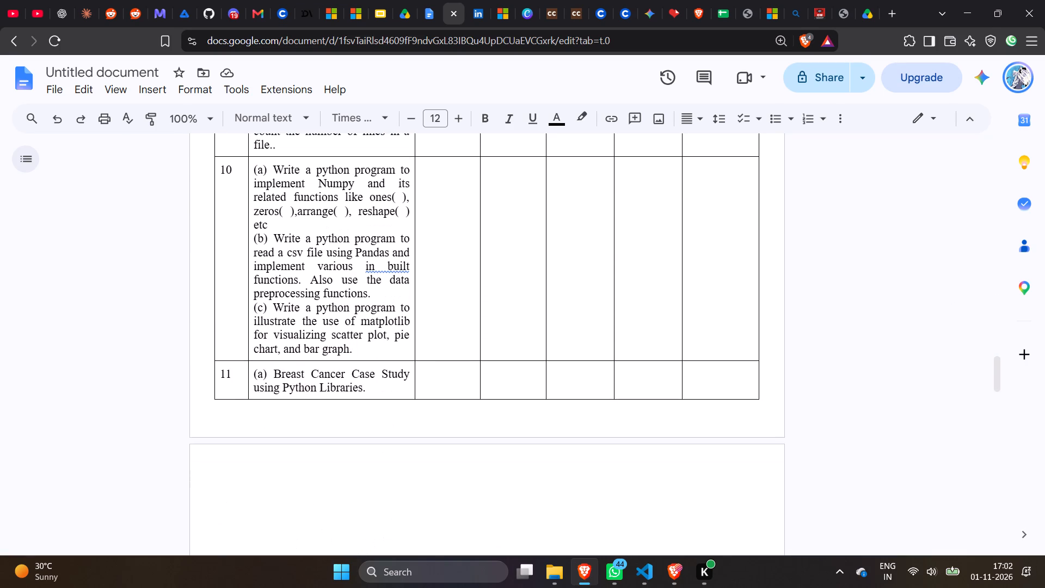
scroll(421, 316, "down", 5)
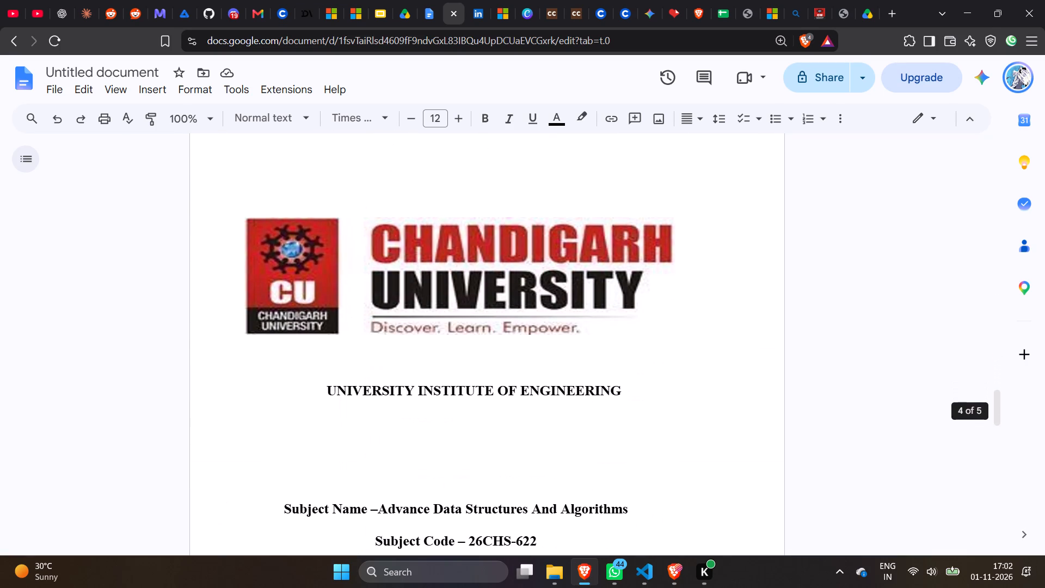
scroll(421, 316, "up", 12)
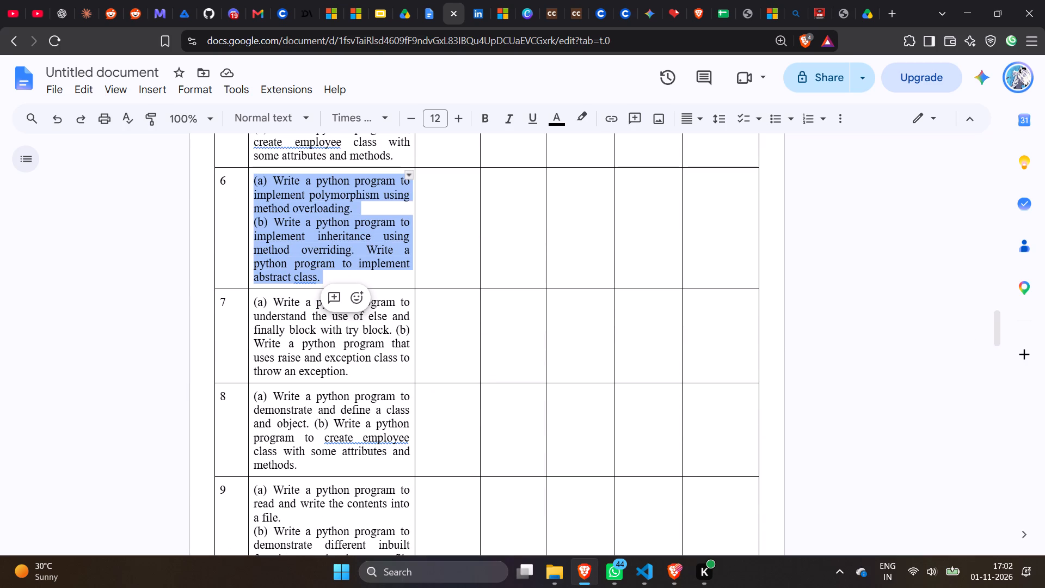
left_click_drag(358, 376, 355, 377)
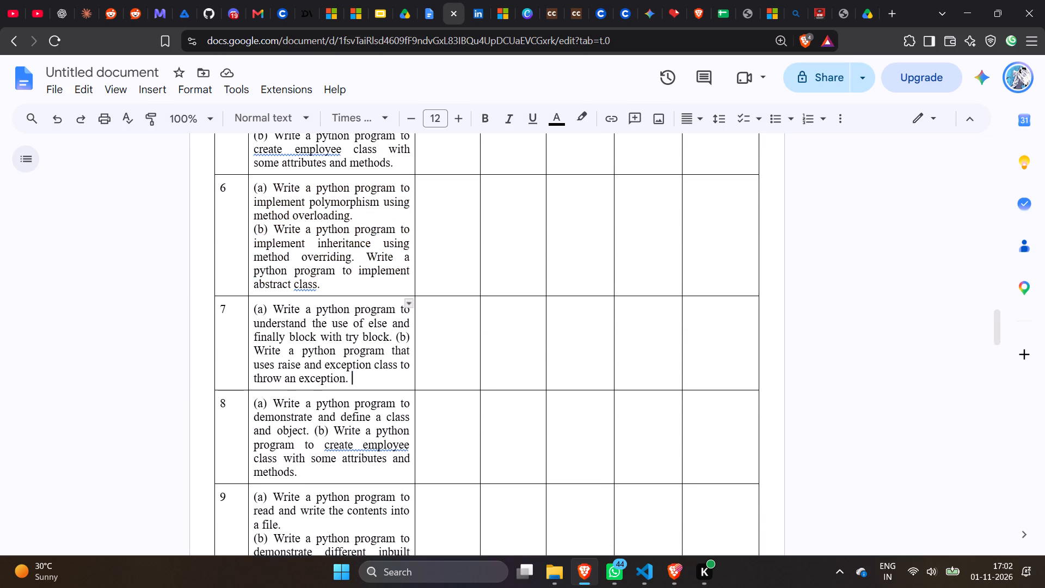
left_click_drag(355, 377, 255, 304)
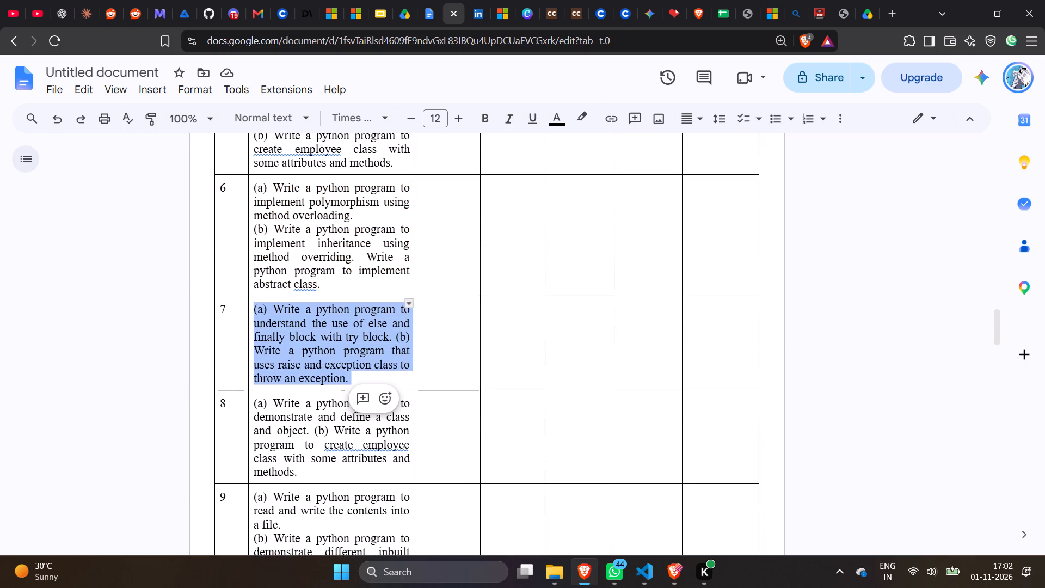
key("ctrl+c")
scroll(601, 181, "down", 4)
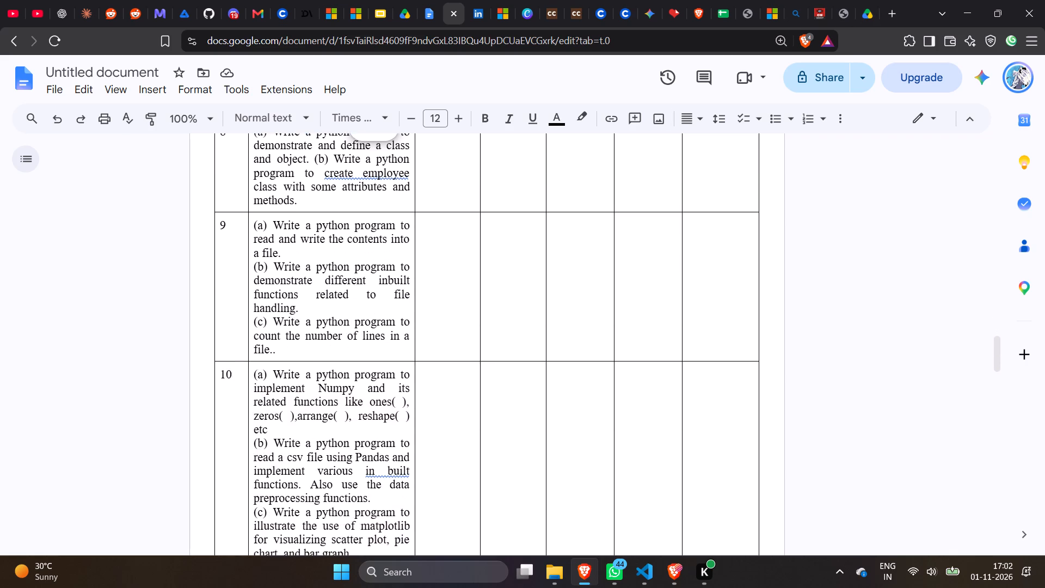
scroll(496, 243, "down", 3)
scroll(496, 243, "up", 4)
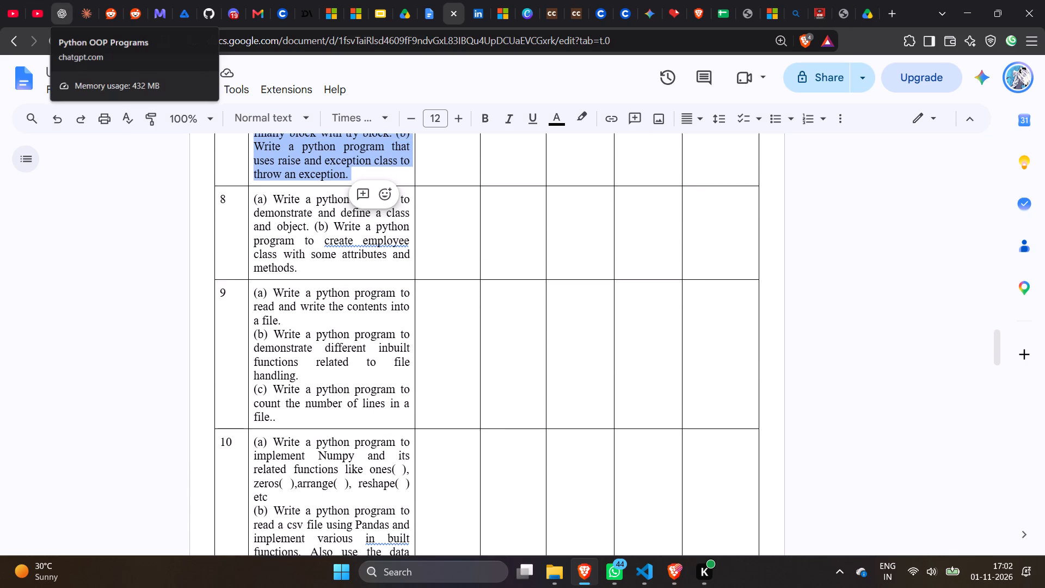
scroll(597, 258, "up", 2)
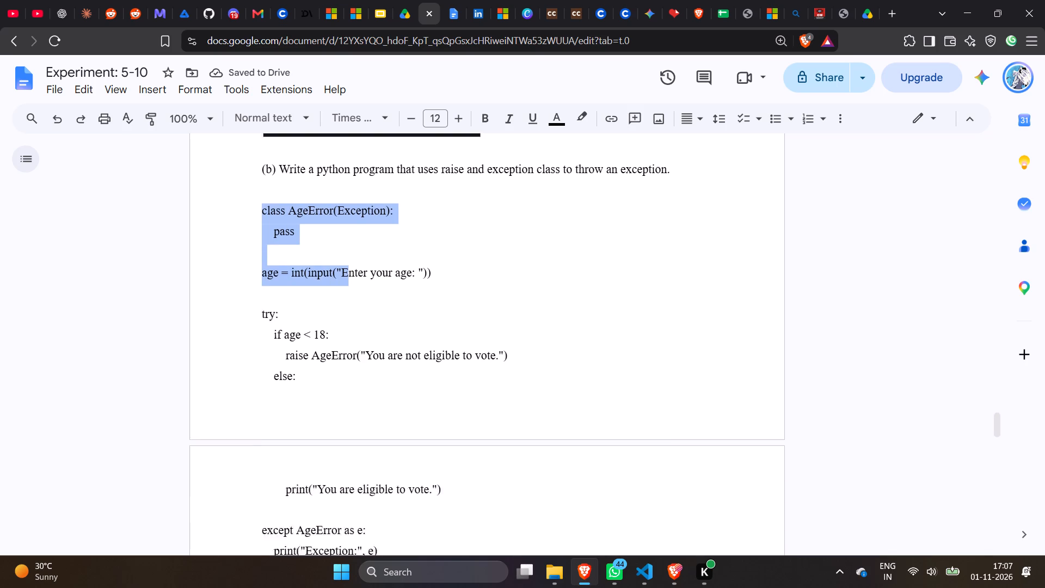
left_click_drag(350, 353, 393, 419)
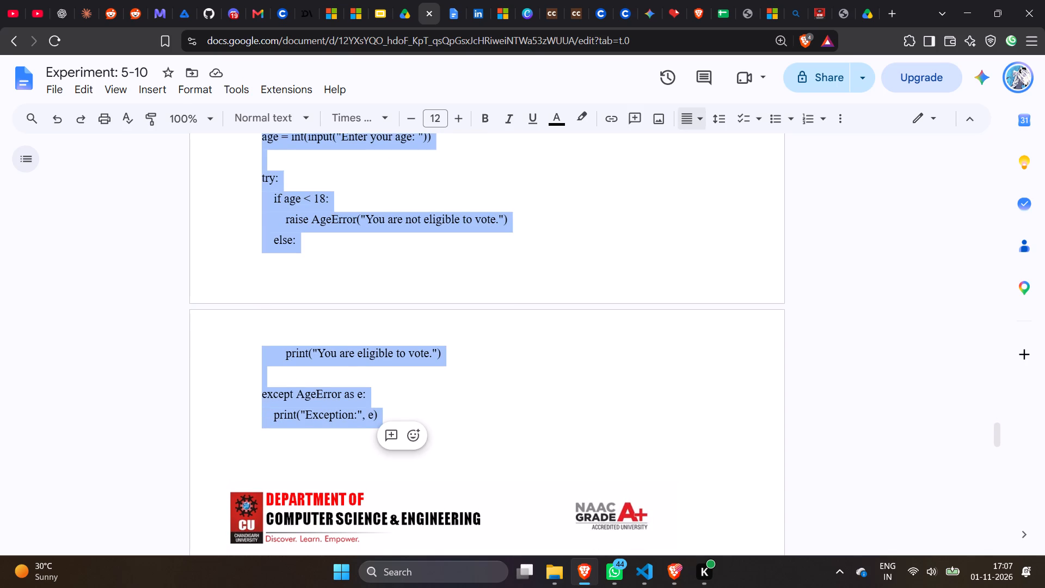
left_click(731, 119)
left_click(745, 166)
left_click(635, 231)
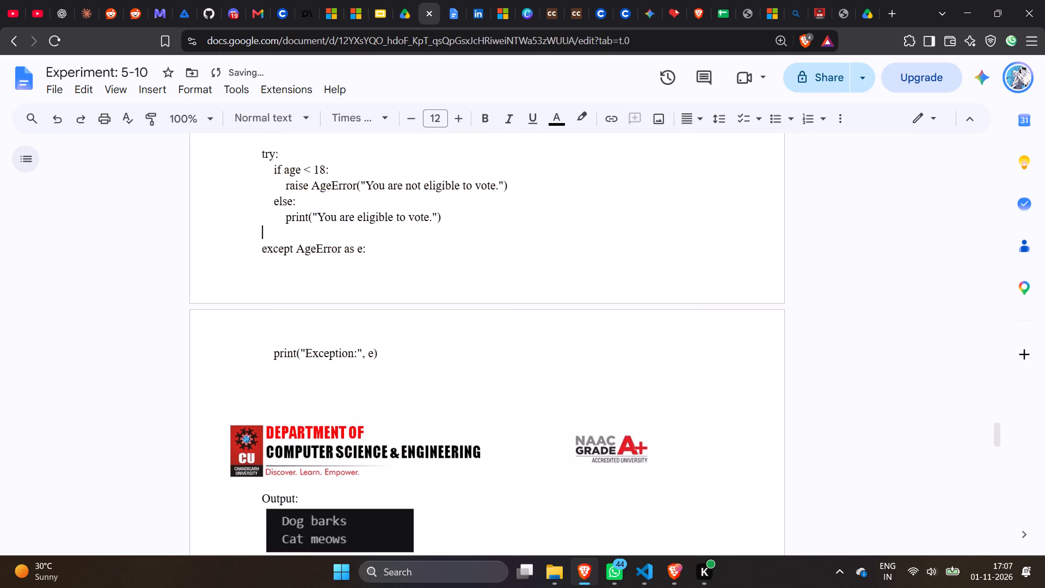
scroll(539, 261, "up", 4)
scroll(539, 261, "down", 4)
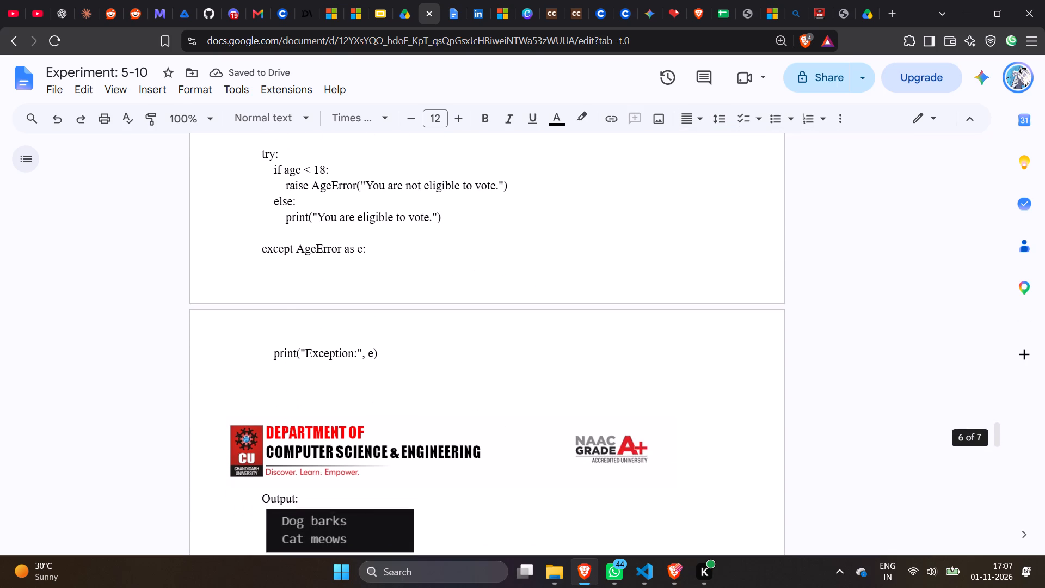
Switch to VS Code and run the ZeroDivisionError cell in ex6.ipynb with first number 12 and second number 13.
scroll(432, 293, "up", 3)
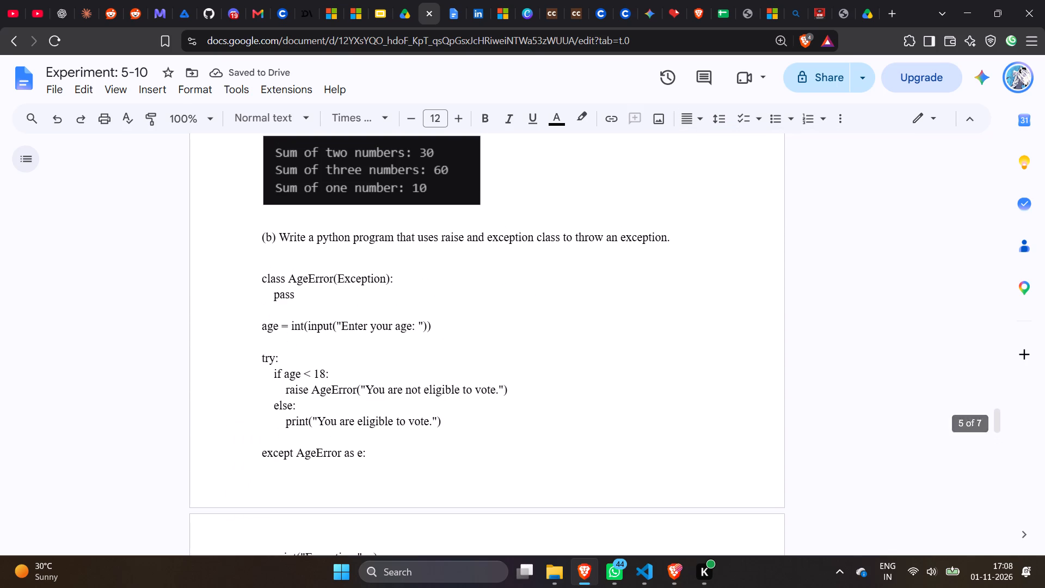
scroll(432, 293, "up", 4)
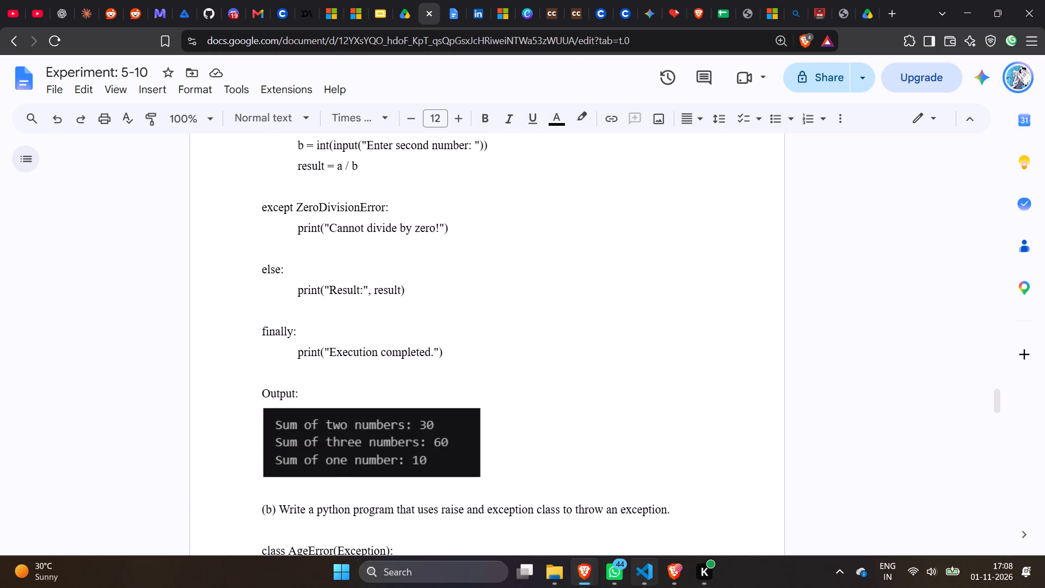
left_click(639, 577)
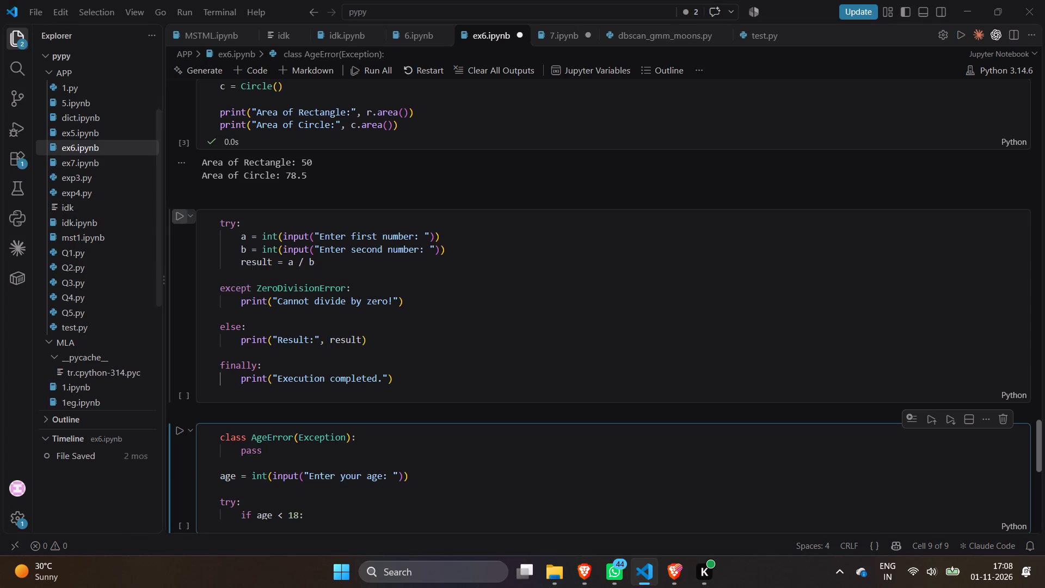
left_click(183, 220)
scroll(209, 269, "down", 3)
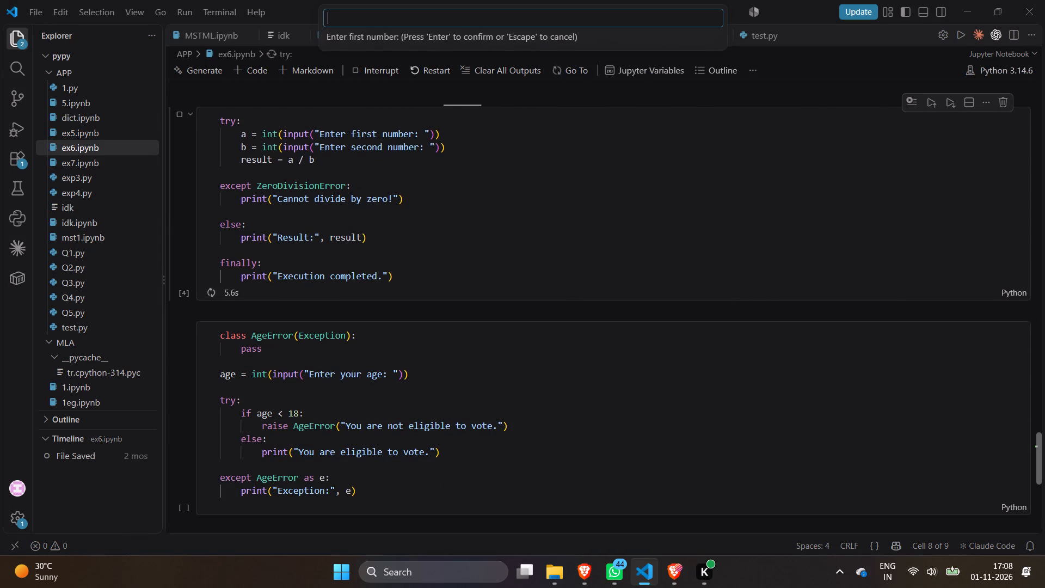
key("1")
key("2")
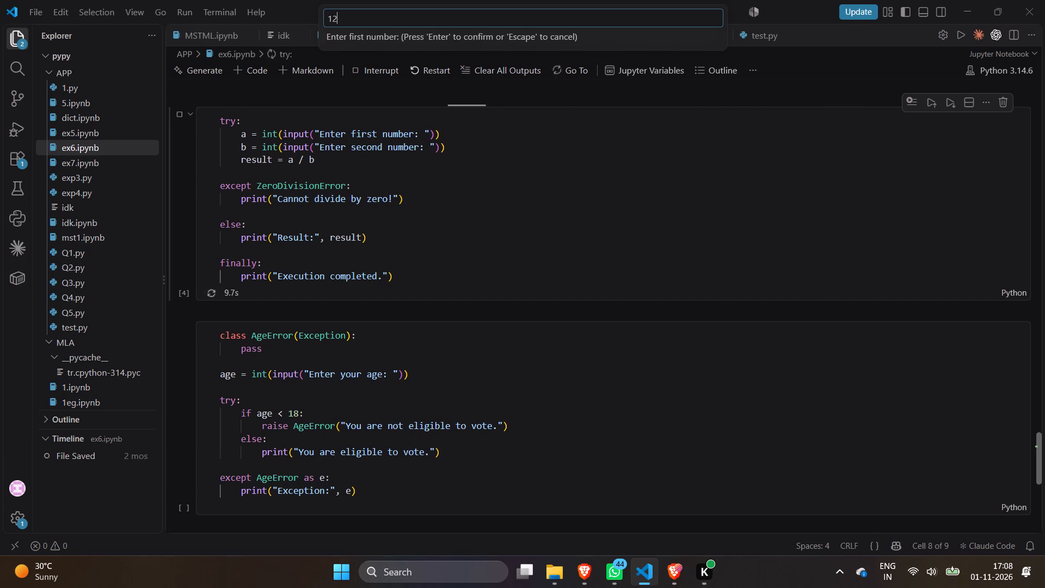
key("Return")
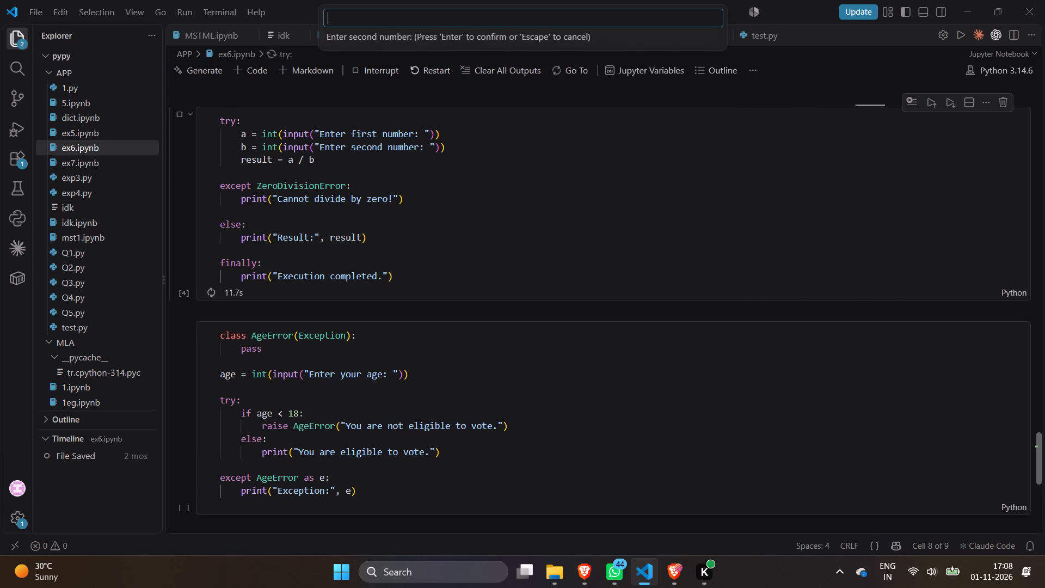
type("13")
key("Return")
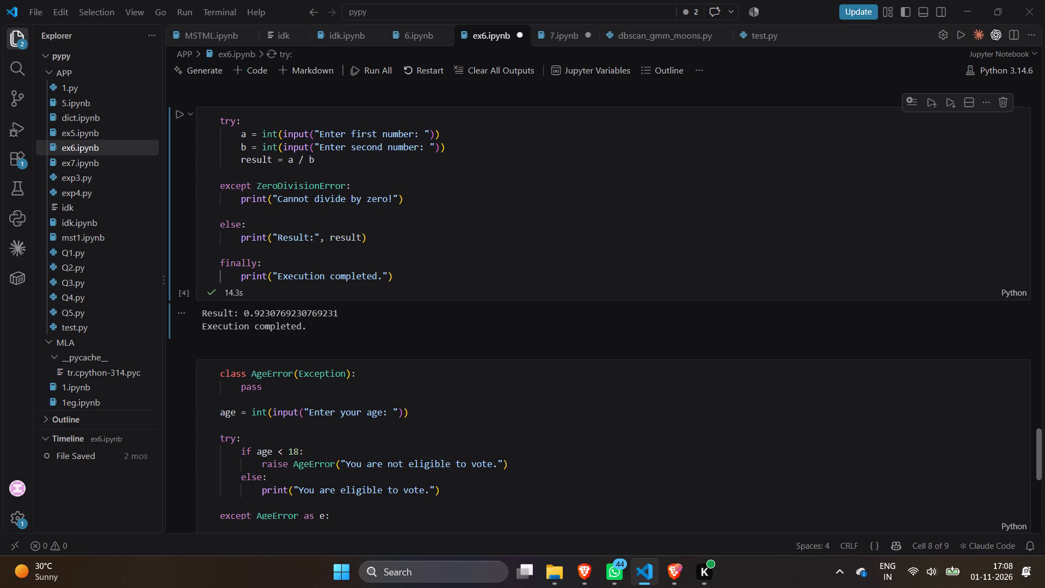
Replace the old sum output image under part (a) in the Google Docs report with a screenshot of the division cell's printed output.
key("Print")
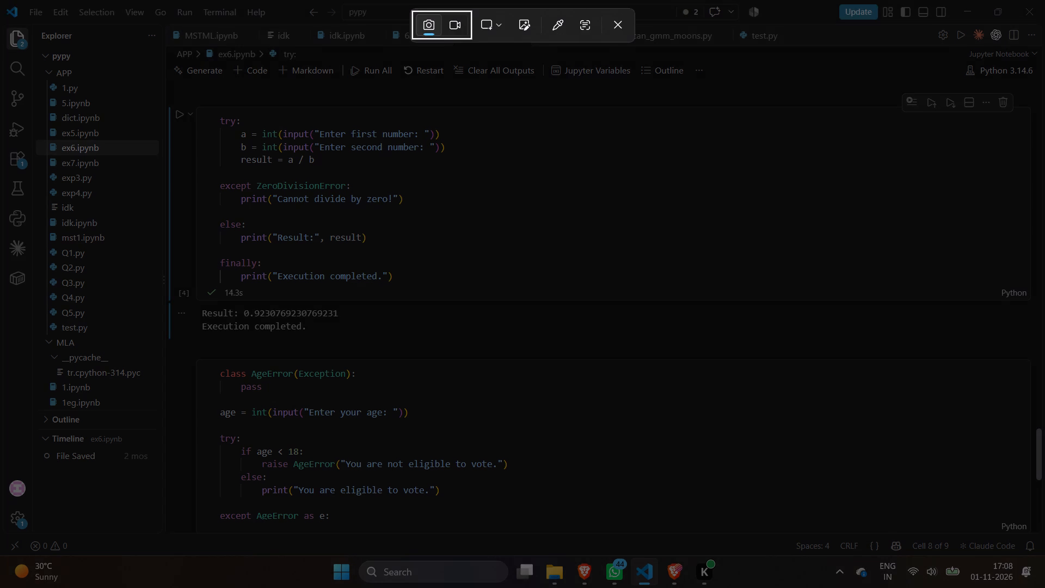
left_click_drag(198, 308, 234, 320)
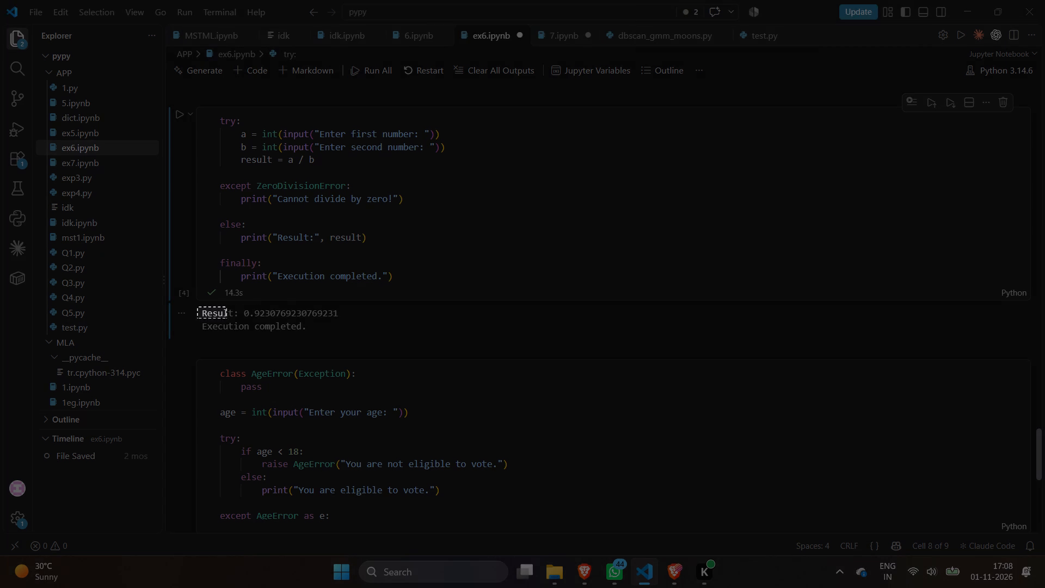
left_click_drag(234, 320, 351, 338)
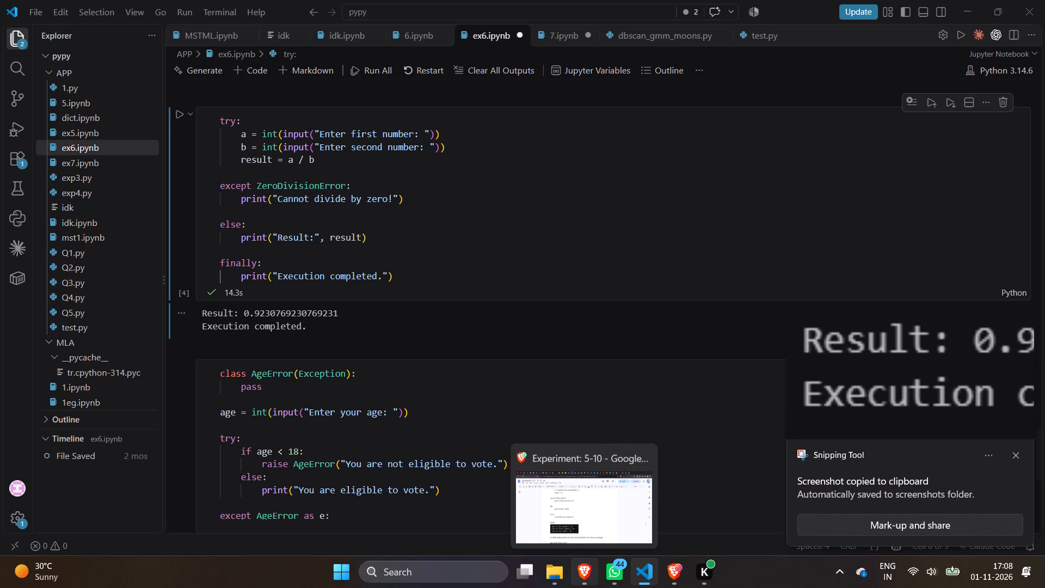
left_click(580, 508)
left_click(358, 430)
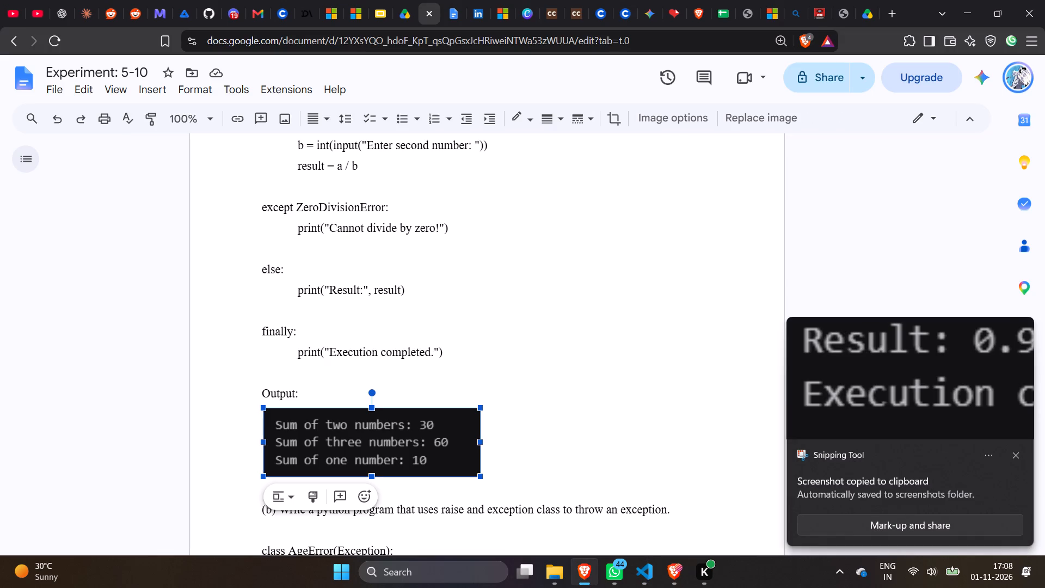
key("BackSpace")
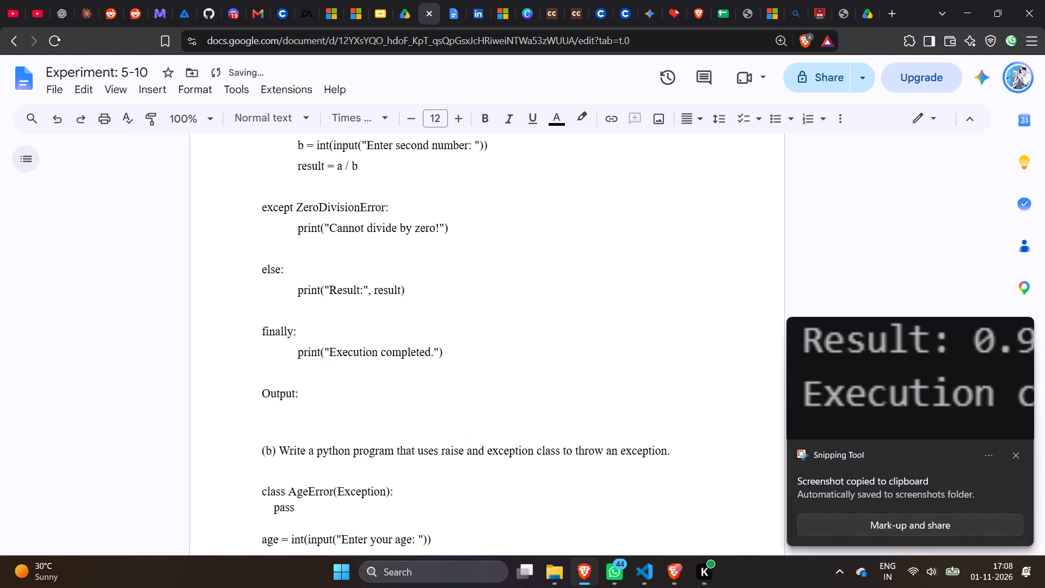
key("ctrl+v")
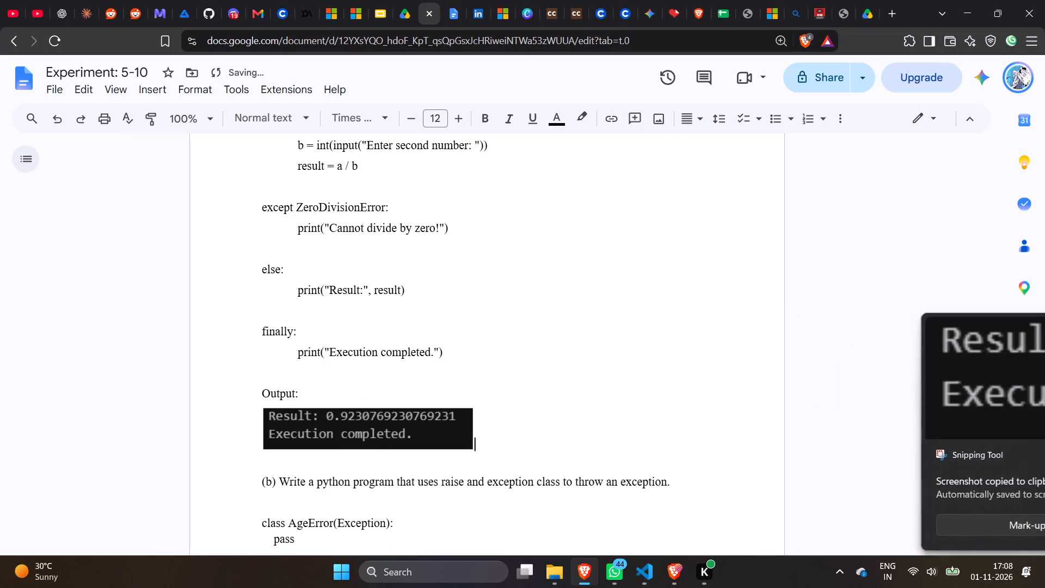
Add the line "Input: 12,13" directly above part (a)'s Output label.
left_click(265, 376)
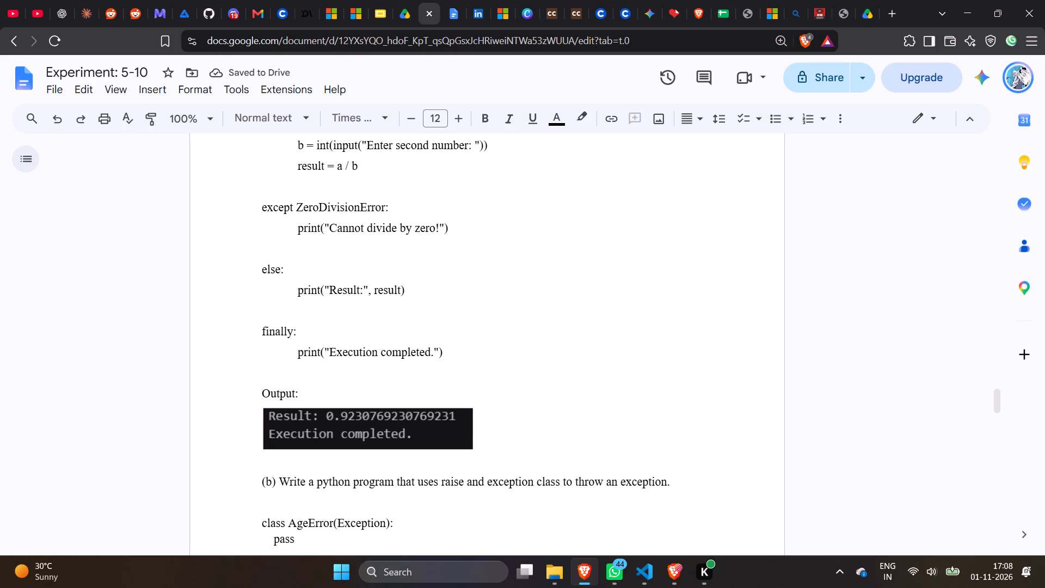
key("Tab")
type("IN")
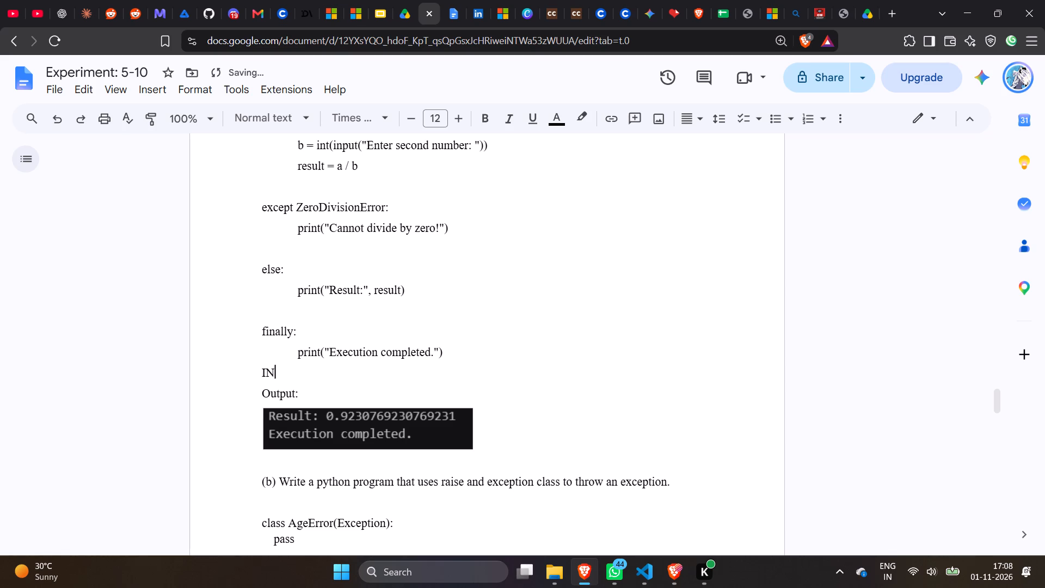
key("BackSpace")
key("n")
key("shift+p")
key("BackSpace")
type("put")
type(": 12,13")
Insert a blank line between the part (a) code and the Input line, and indent the Input line to align with Output.
key("Left")
key("Left")
key("Left")
key("Left")
key("Left")
key("Left")
key("Left")
key("Left")
key("Left")
key("Left")
key("Left")
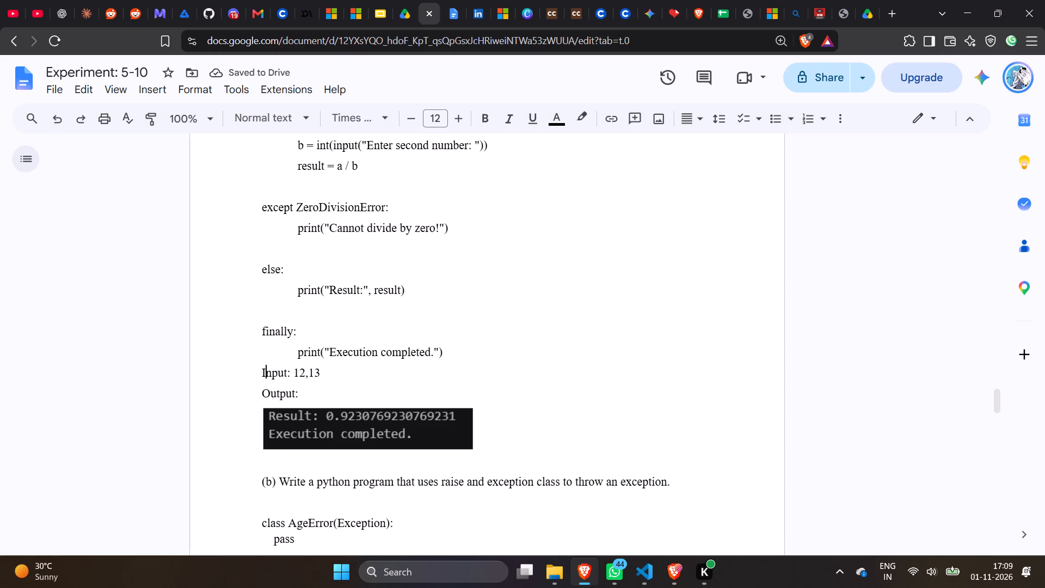
key("Left")
key("Return")
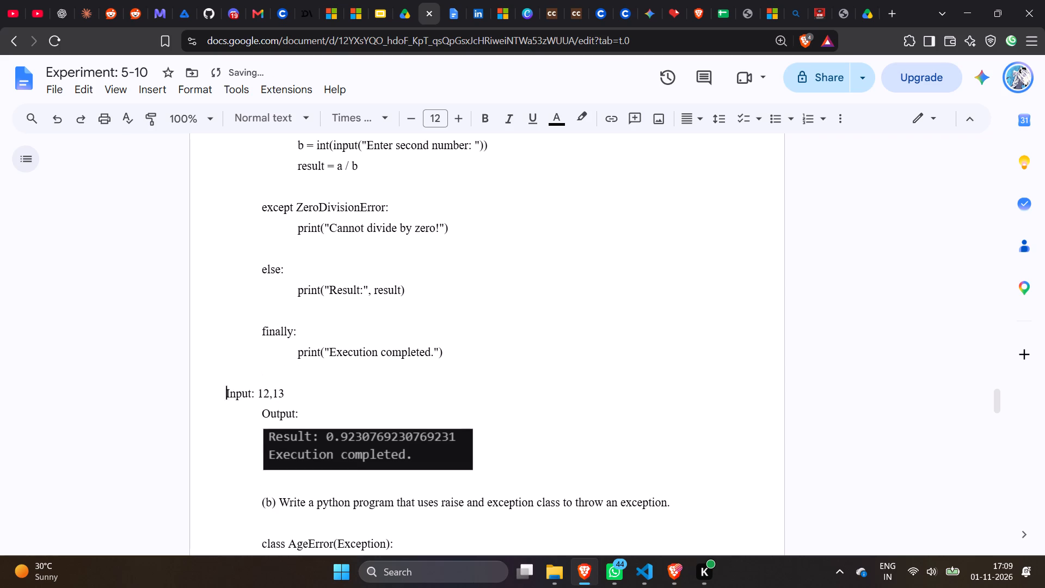
key("Tab")
Remove the empty lines between the part (b) AgeError program and the department banner on the following page.
scroll(318, 423, "down", 6)
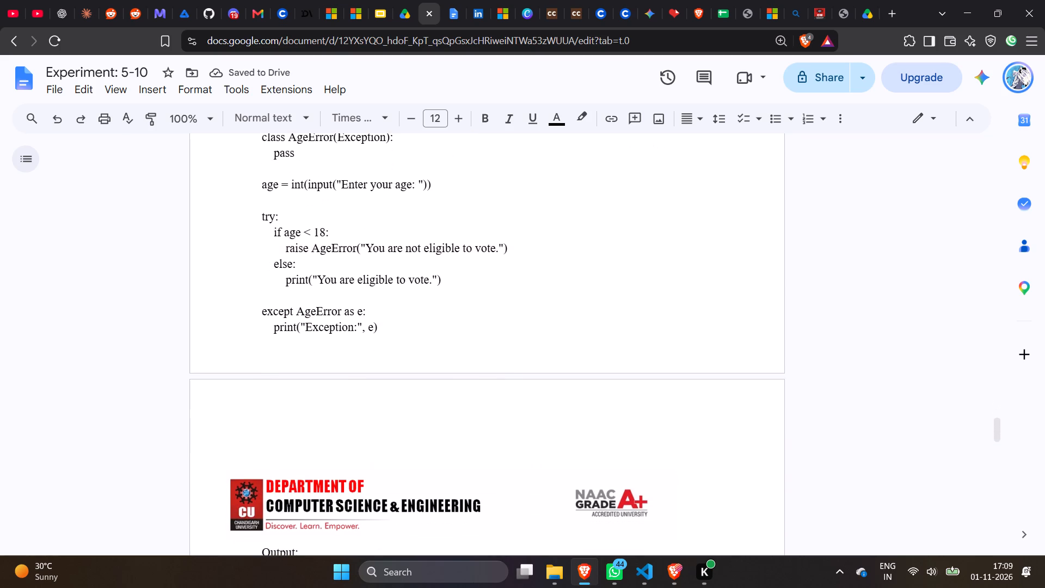
scroll(318, 425, "down", 2)
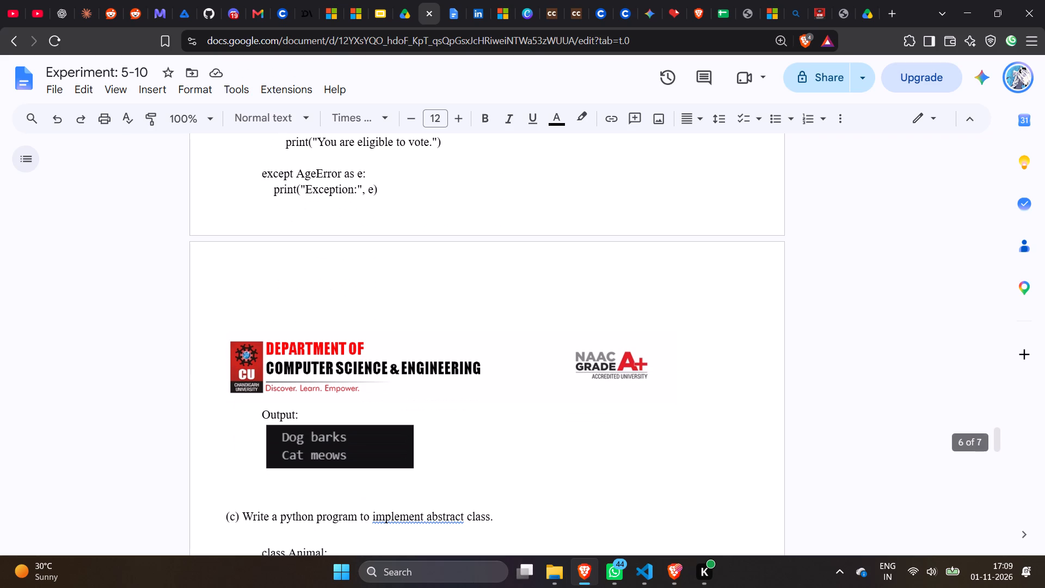
left_click(265, 298)
left_click(243, 323)
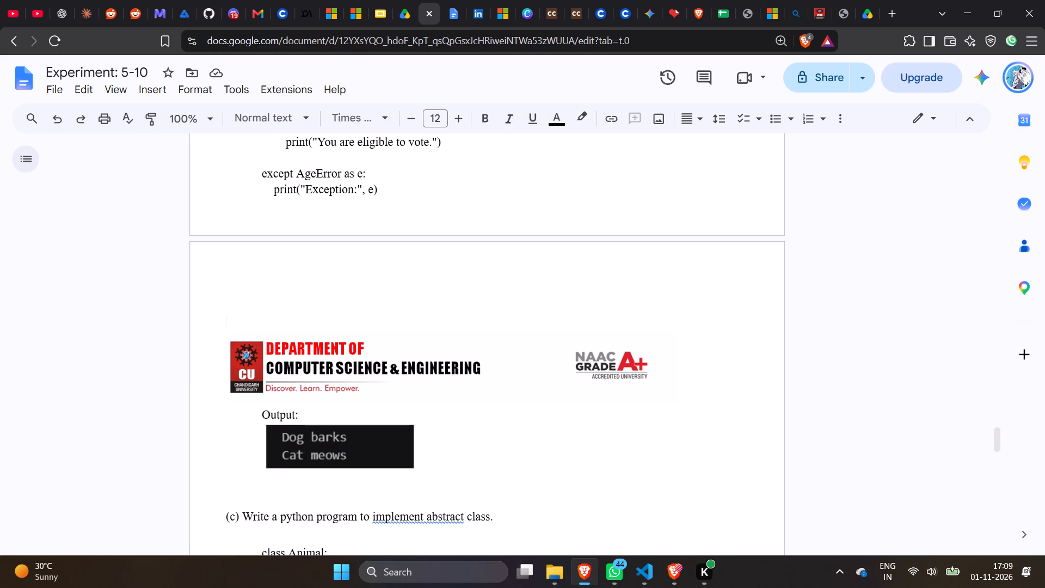
key("BackSpace")
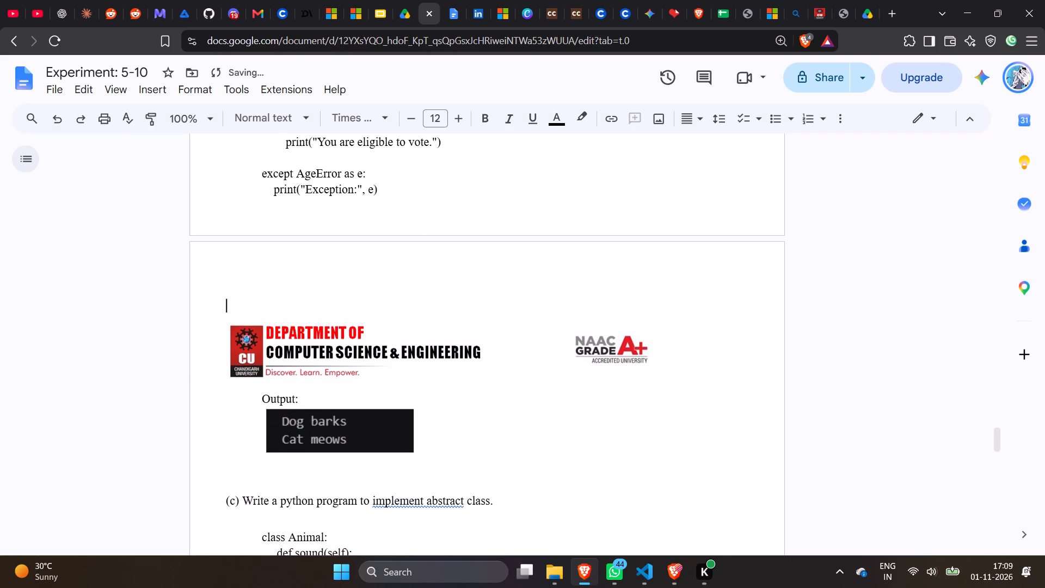
key("BackSpace")
key("BackSpace")
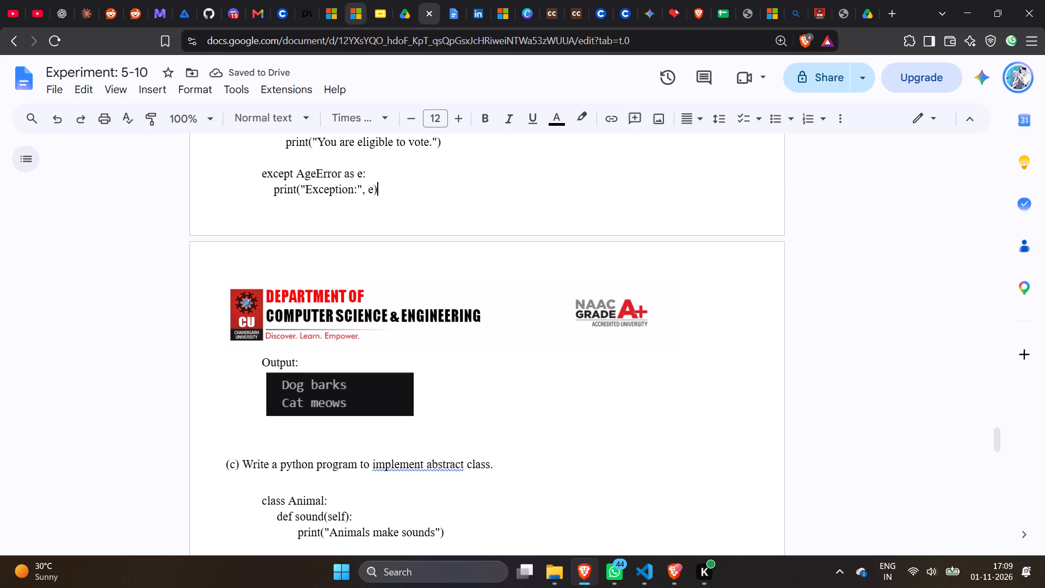
Switch to VS Code and run the AgeError cell in ex6.ipynb with age 23.
left_click(641, 574)
scroll(368, 350, "down", 4)
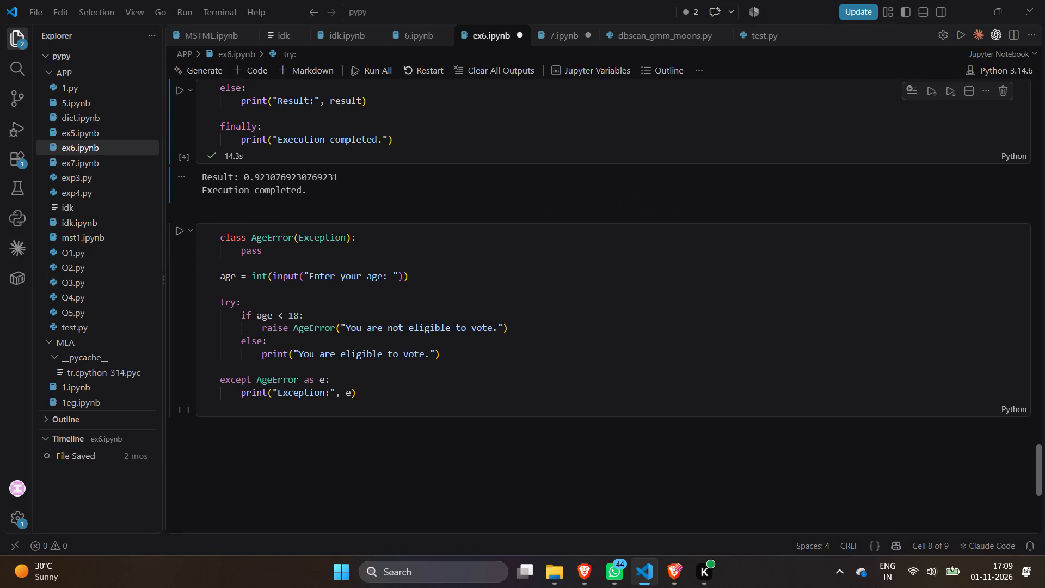
left_click(176, 229)
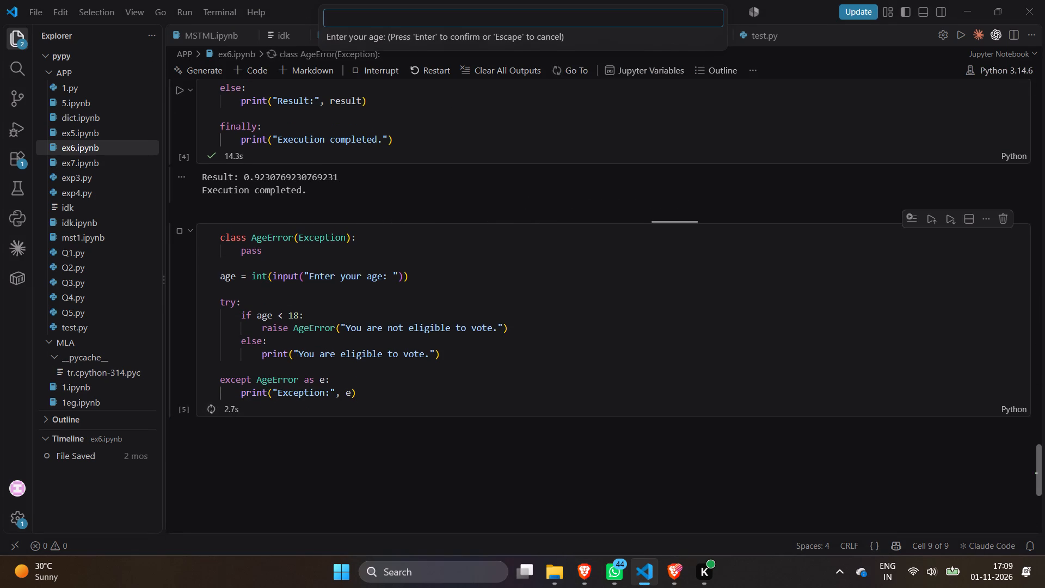
type("23")
key("Return")
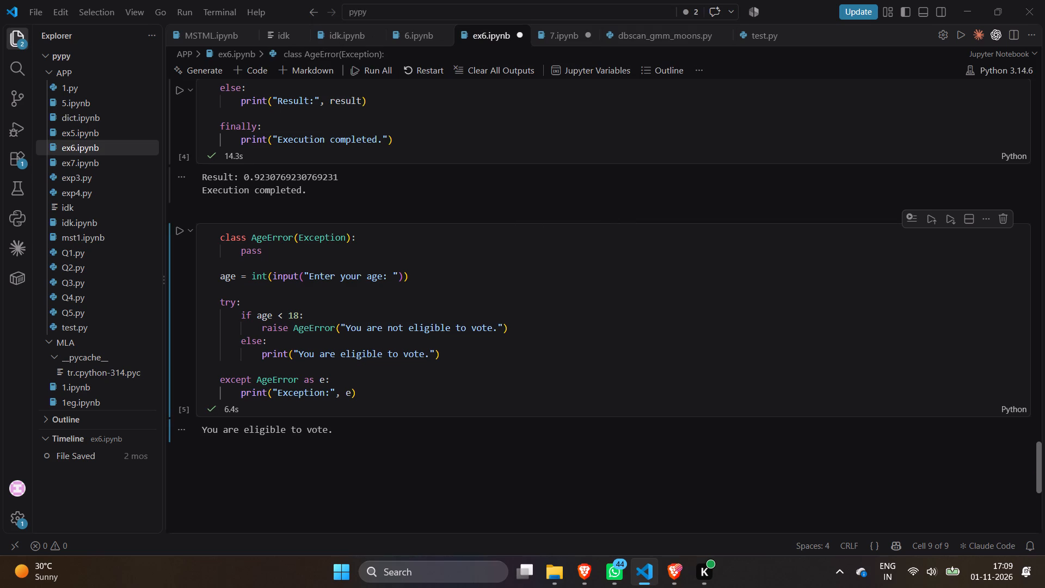
Capture the AgeError cell's output line as a screenshot and replace part (b)'s "Dog barks / Cat meows" image in the report with it.
key("Print")
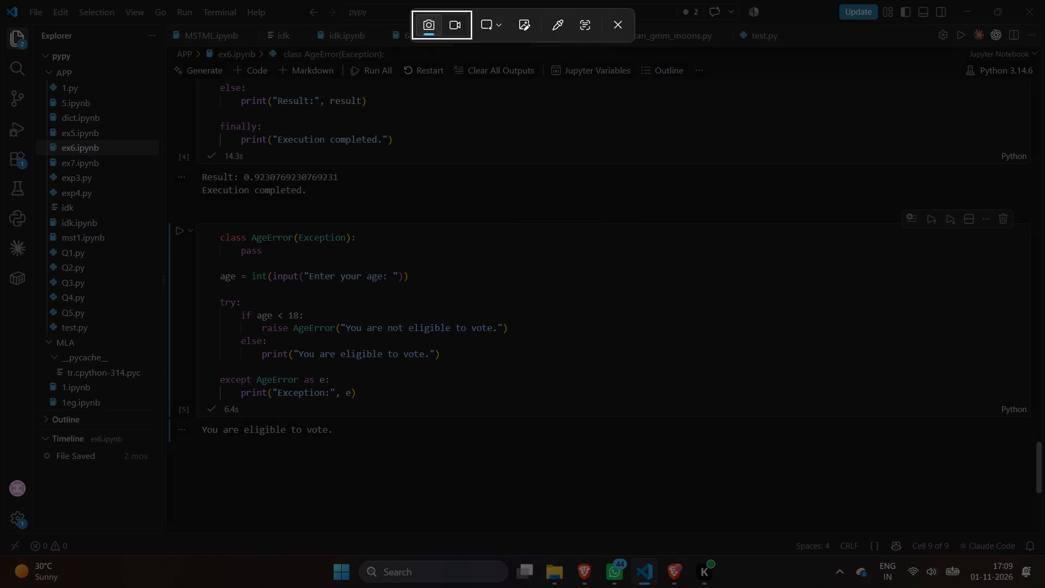
left_click_drag(198, 419, 323, 440)
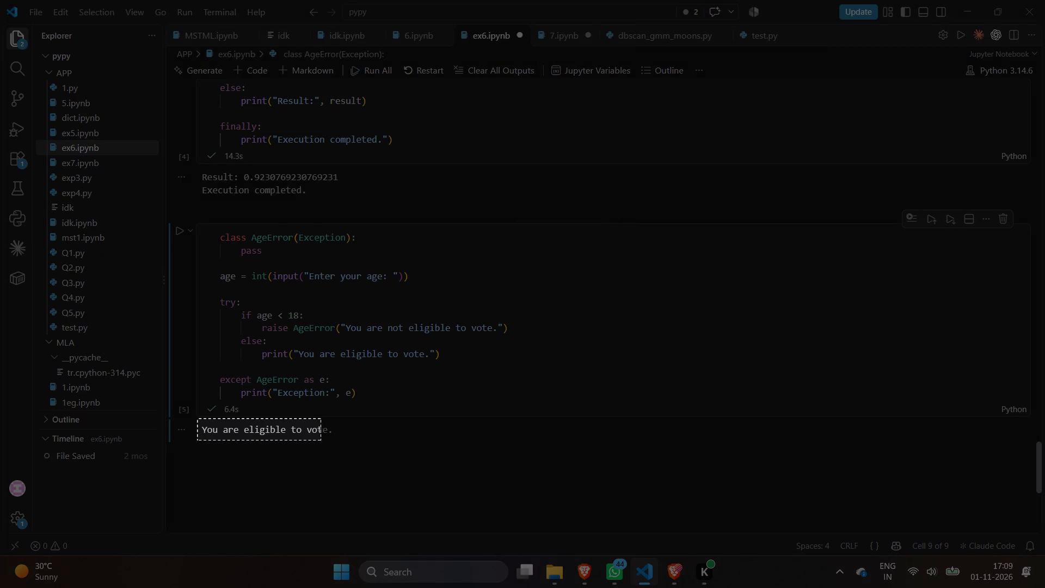
left_click_drag(323, 440, 342, 441)
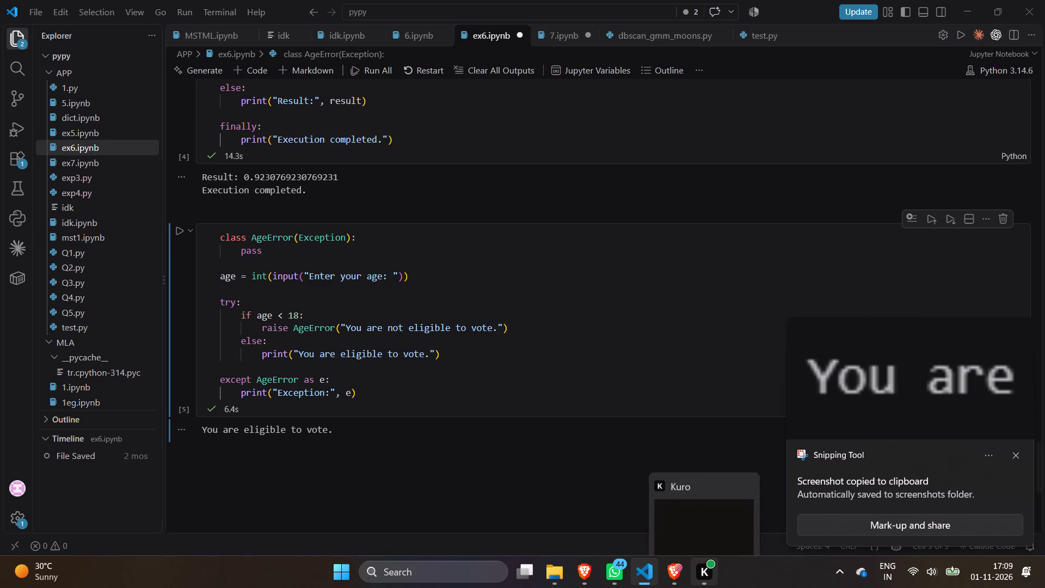
left_click(681, 584)
left_click(583, 574)
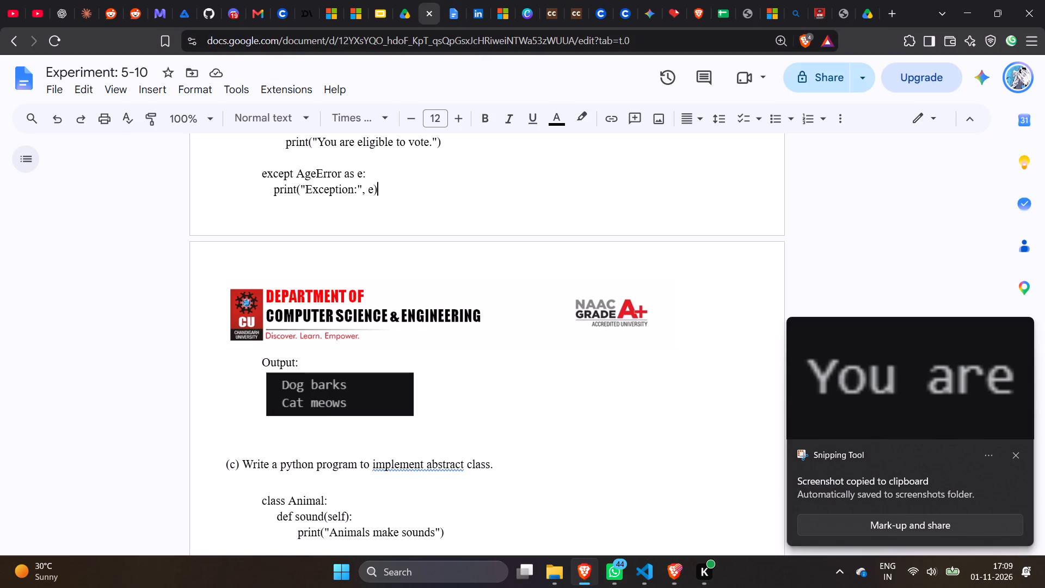
left_click(300, 389)
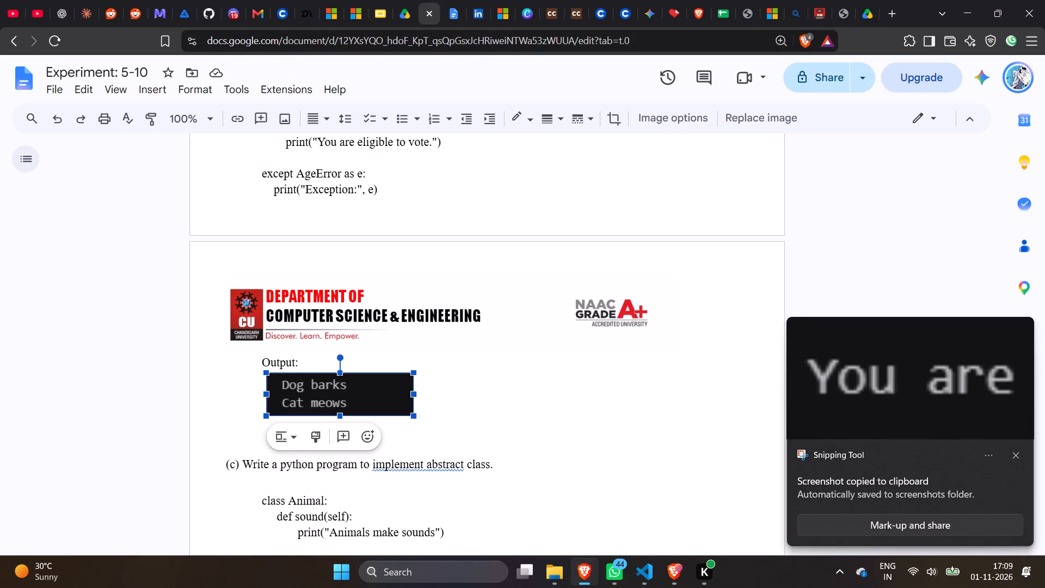
key("BackSpace")
key("ctrl+v")
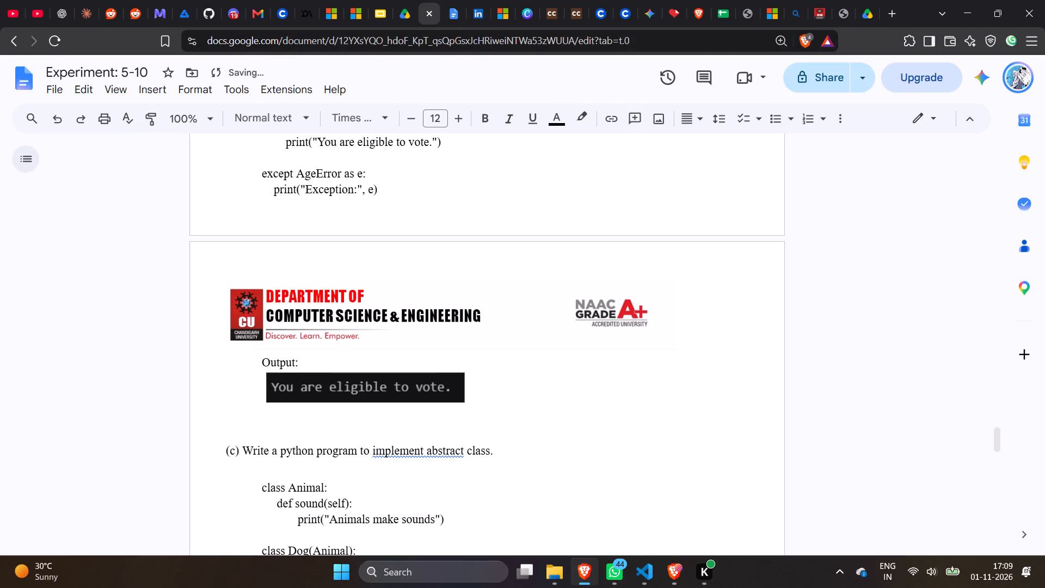
Add the line "Input: 23" directly above part (b)'s Output label, with a blank line before it.
left_click(263, 363)
key("Return")
key("Return")
key("Up")
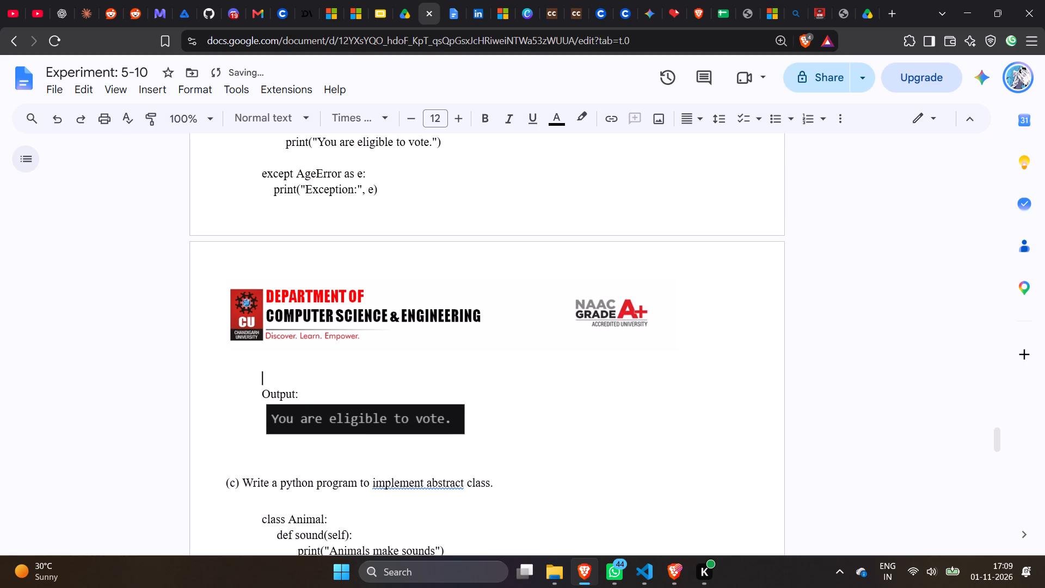
type("In")
type("put")
type(":")
key("space")
type("23")
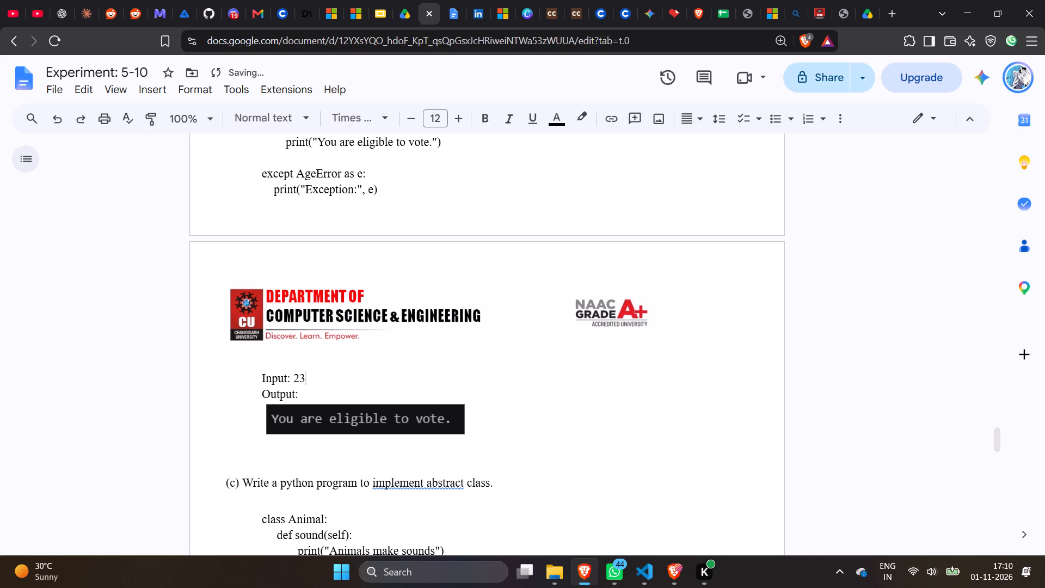
Delete the leftover part (c) abstract class question with its Animal code, Output label and area output image.
scroll(268, 395, "down", 3)
left_click_drag(223, 278, 384, 478)
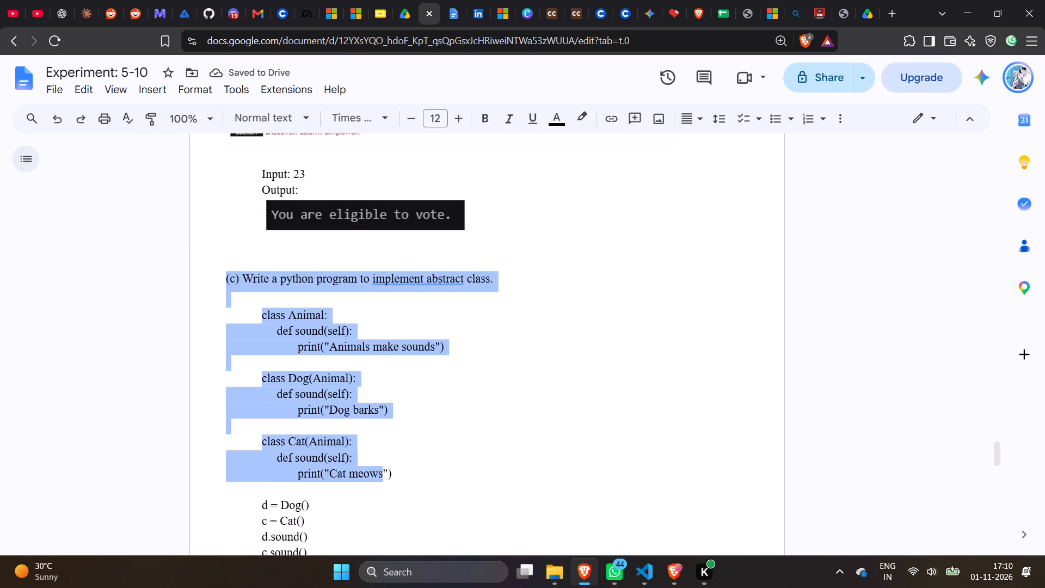
left_click_drag(384, 478, 403, 499)
scroll(384, 478, "down", 2)
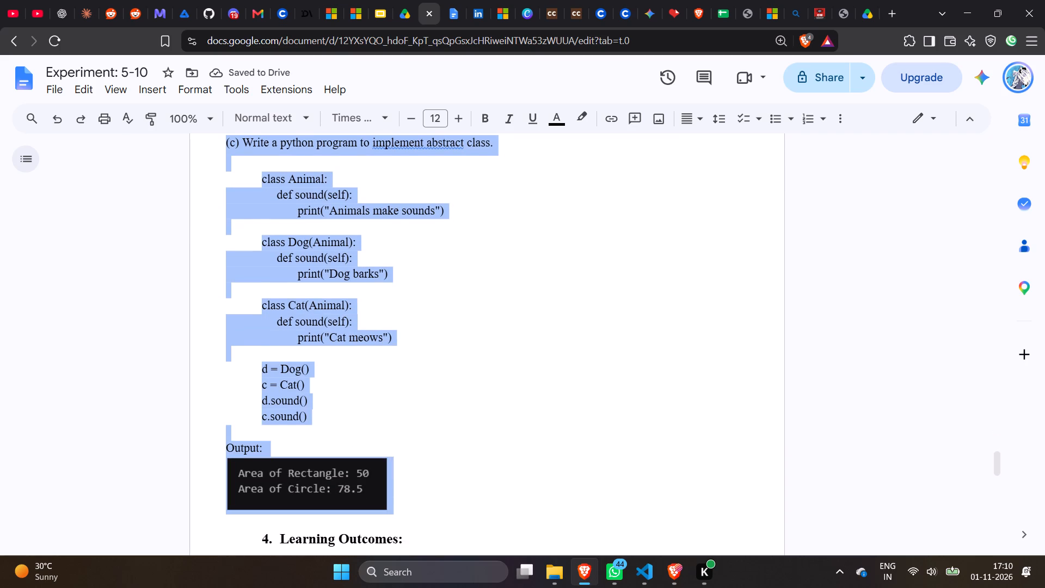
key("BackSpace")
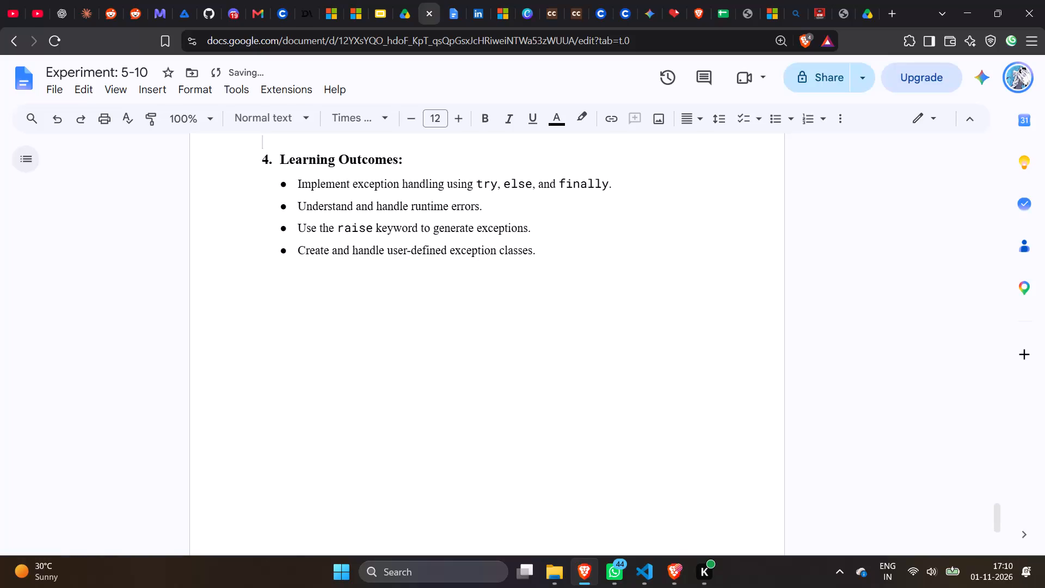
Review the Experiment 2.4 pages from the part (a) program through the Learning Outcomes to the document's end.
scroll(407, 483, "up", 2)
scroll(407, 483, "down", 9)
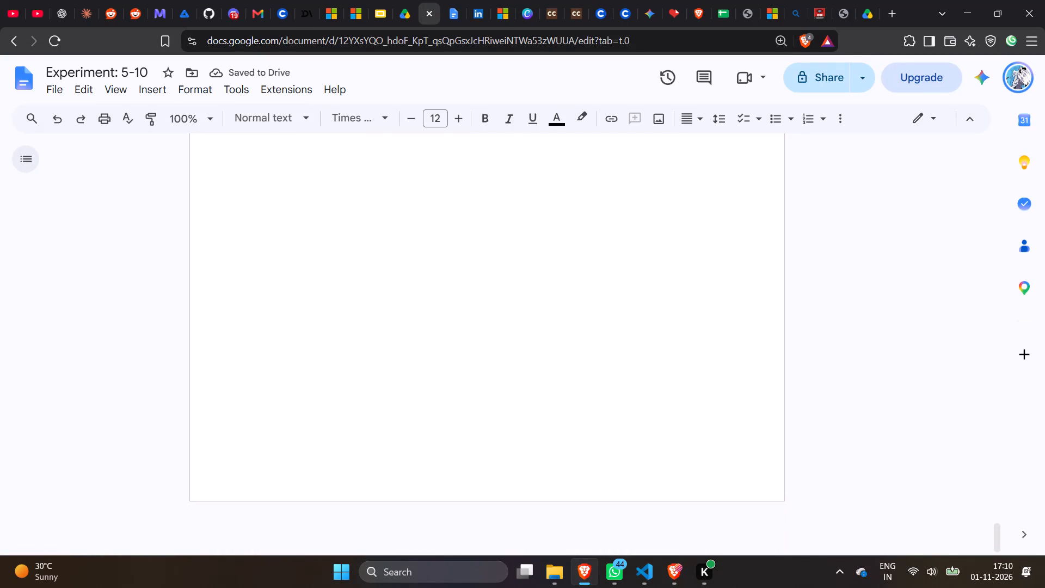
scroll(405, 465, "up", 17)
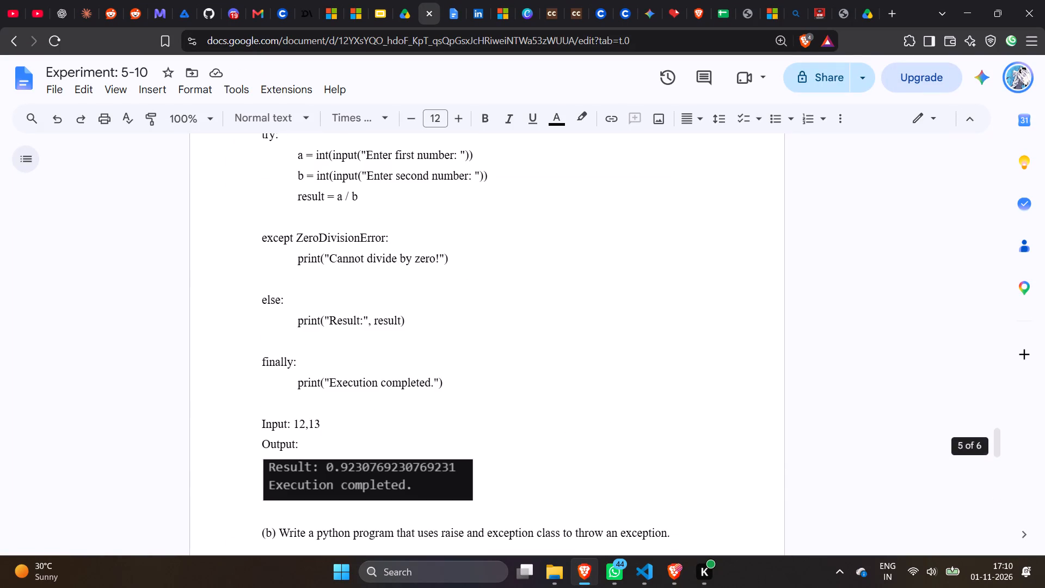
scroll(405, 465, "down", 7)
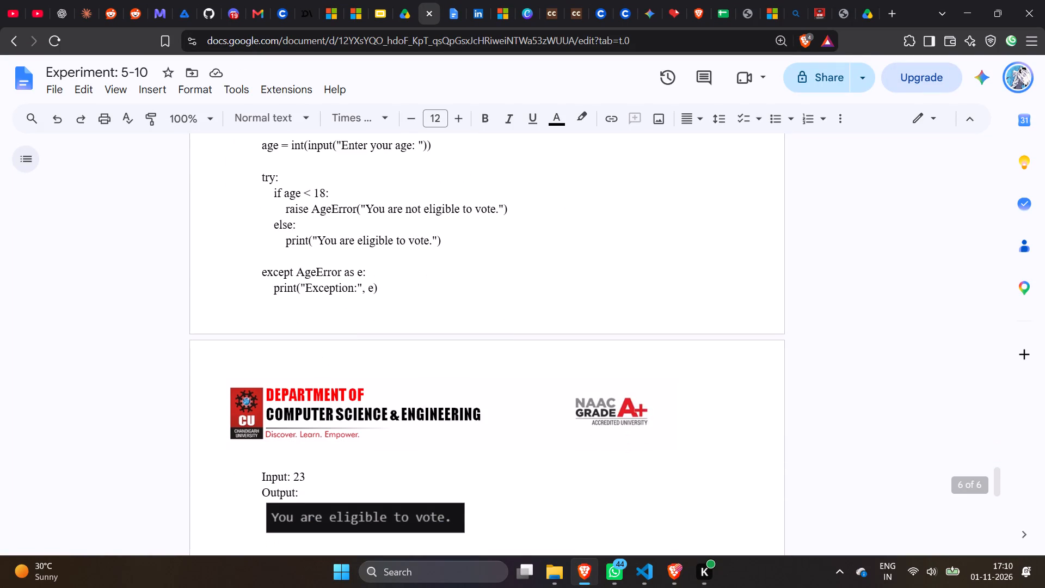
scroll(286, 199, "up", 7)
scroll(286, 198, "down", 8)
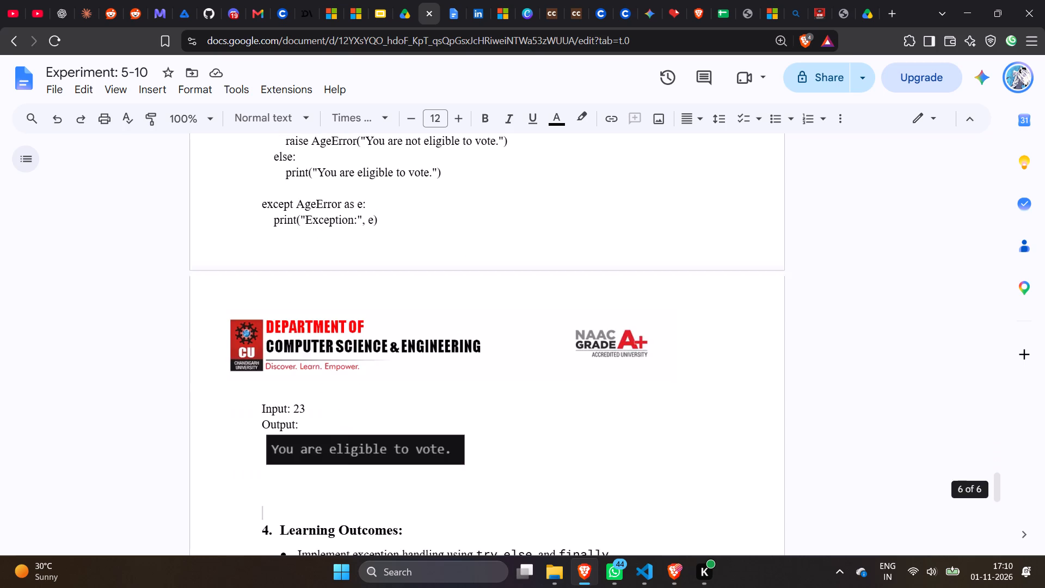
scroll(286, 198, "down", 14)
Copy the entire document and paste it twice at the end, starting each copy on a new page.
key("ctrl+a")
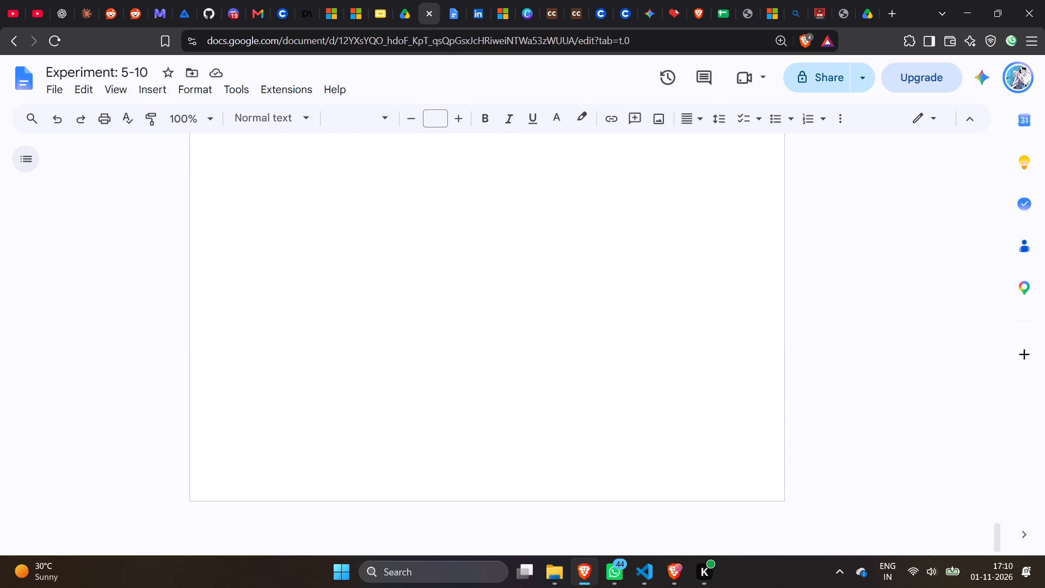
scroll(286, 196, "up", 6)
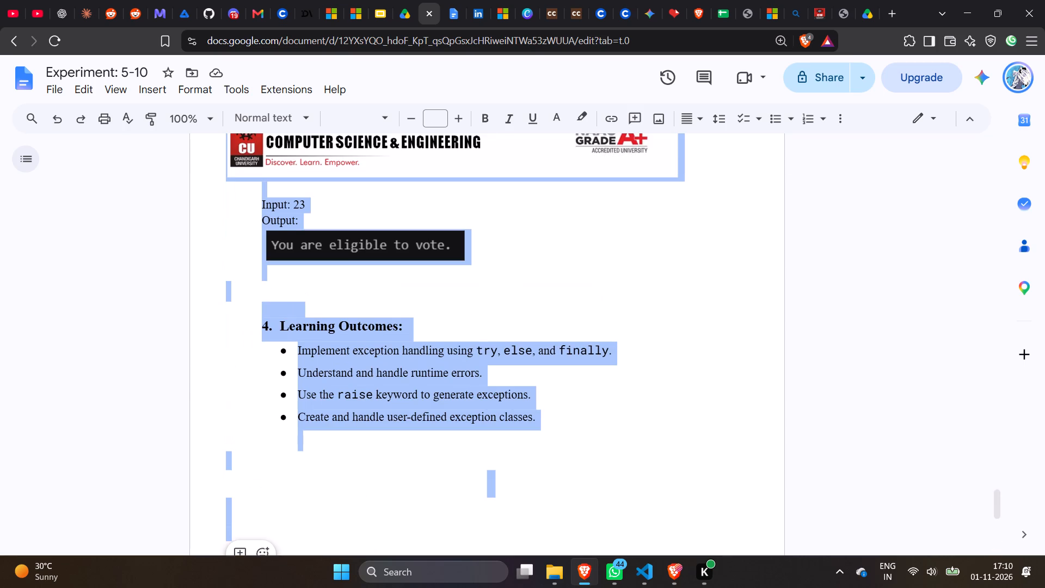
key("ctrl+c")
scroll(286, 196, "down", 13)
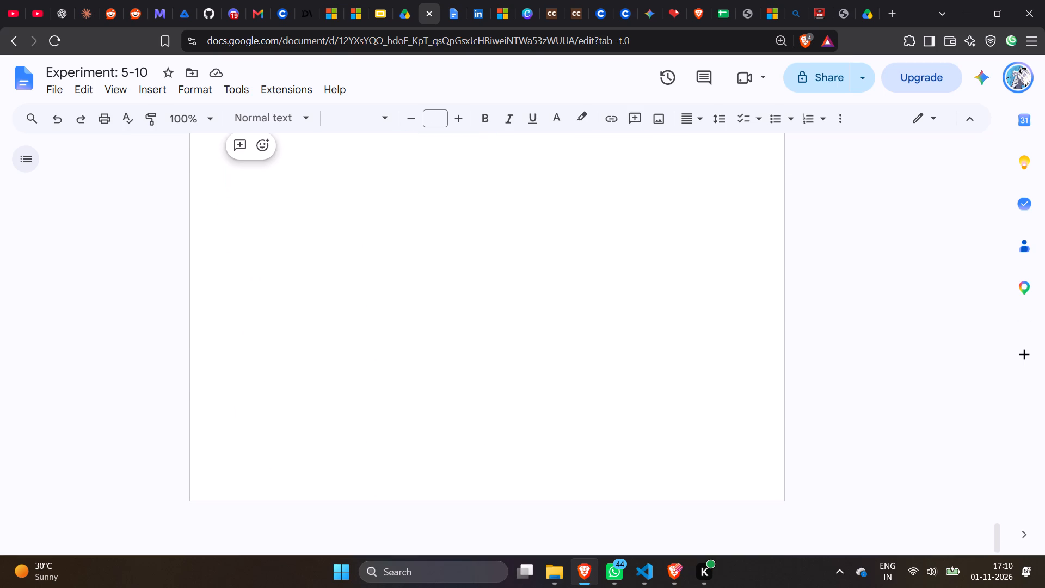
left_click(356, 401)
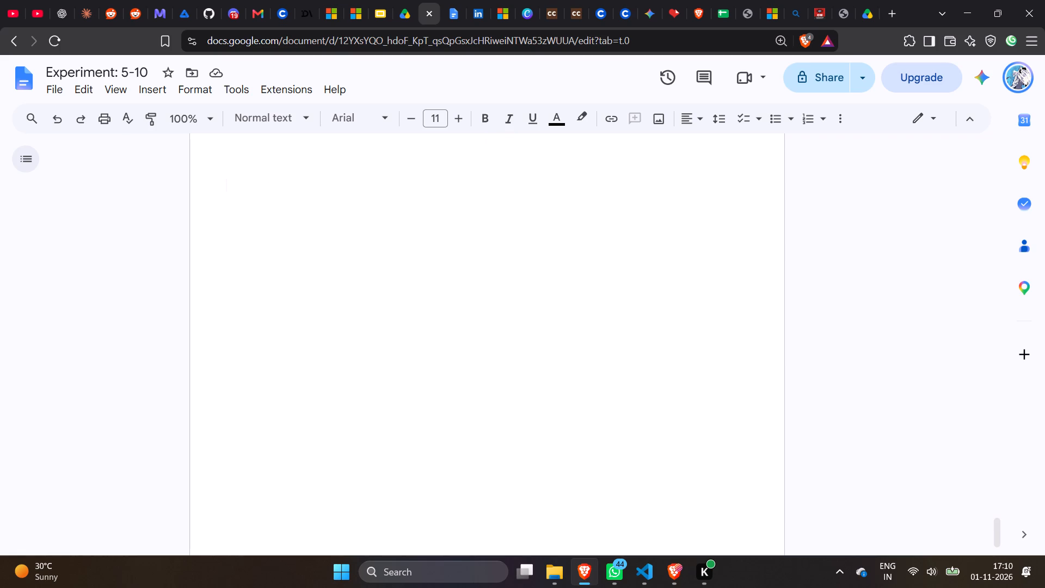
key("ctrl+Return")
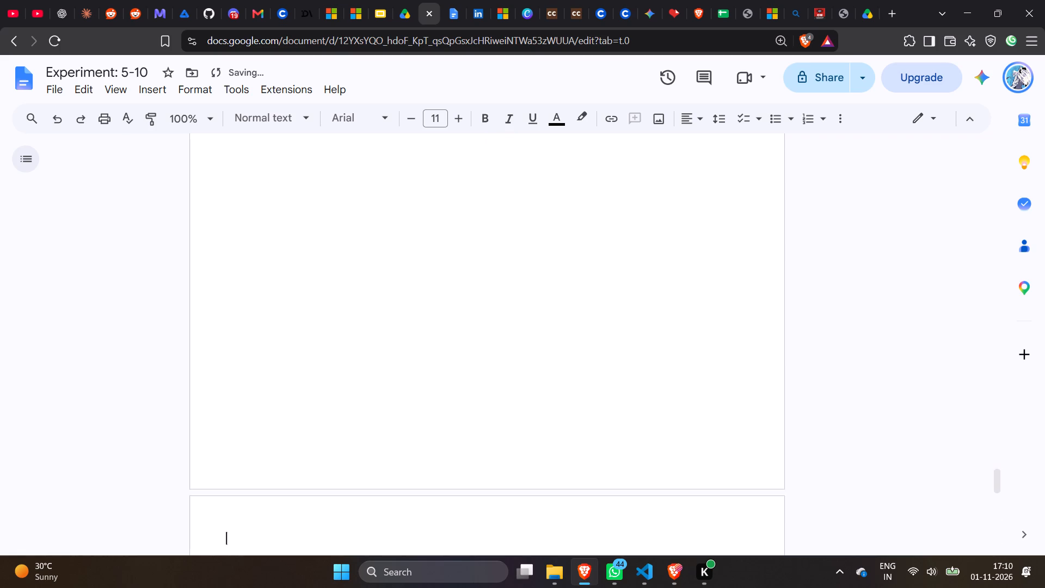
key("ctrl+v")
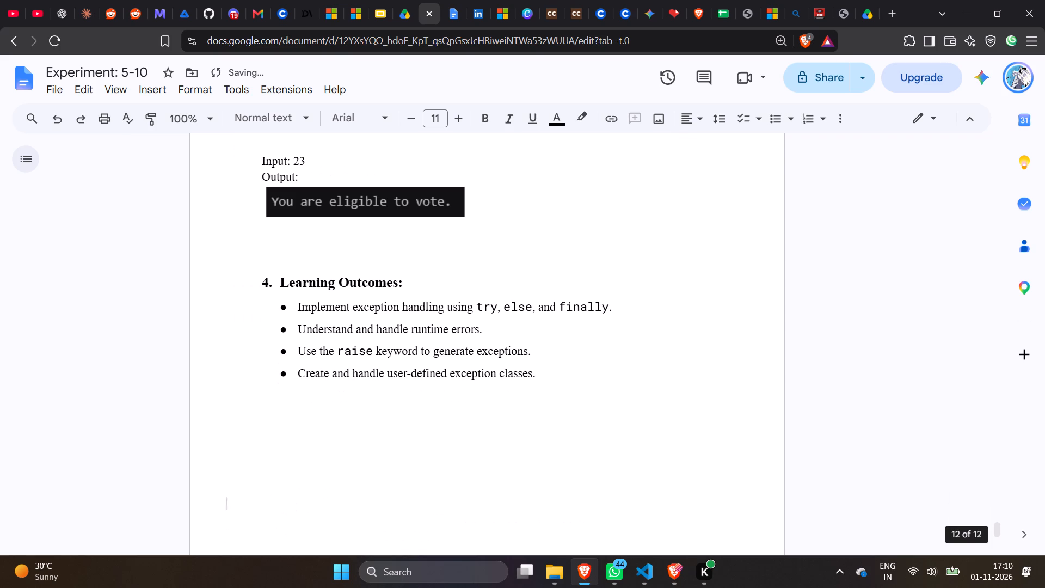
key("ctrl+Return")
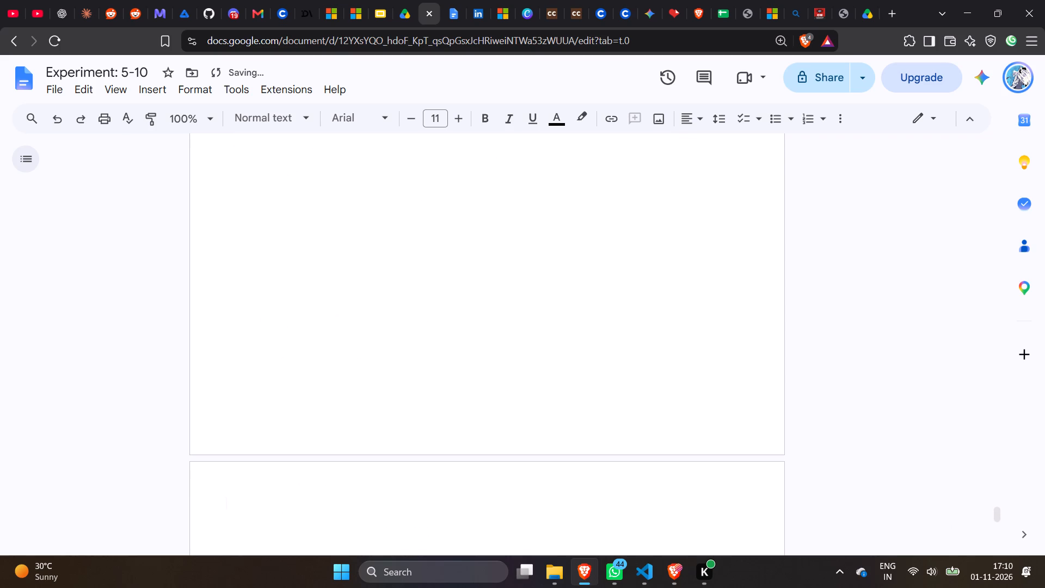
key("ctrl+v")
Change the experiment number in the copied Experiment 2.3 heading on page 13 to 3.1.
scroll(356, 400, "up", 5)
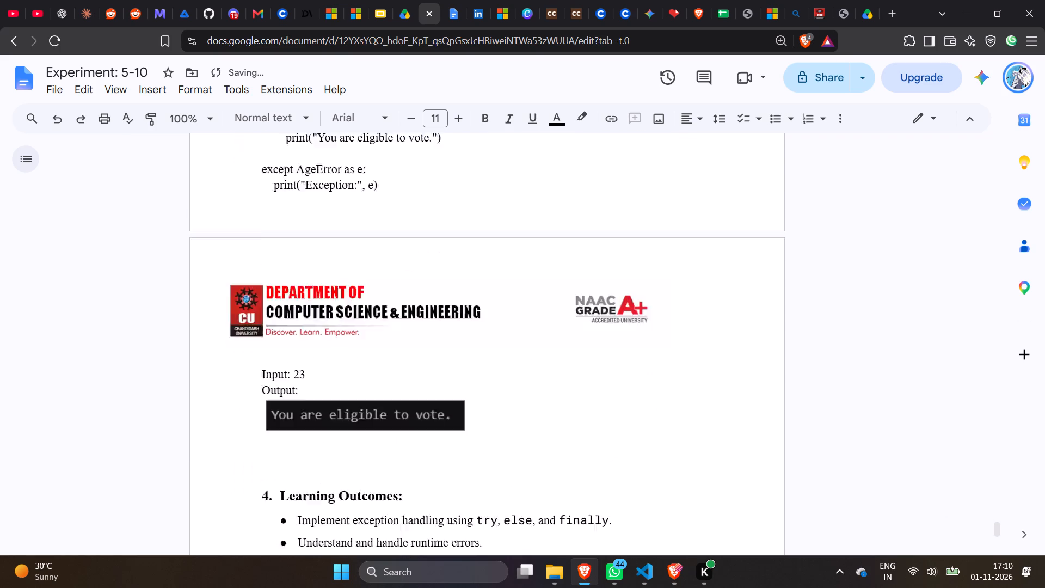
scroll(357, 399, "up", 20)
scroll(357, 399, "up", 5)
scroll(361, 384, "down", 1)
scroll(361, 384, "up", 19)
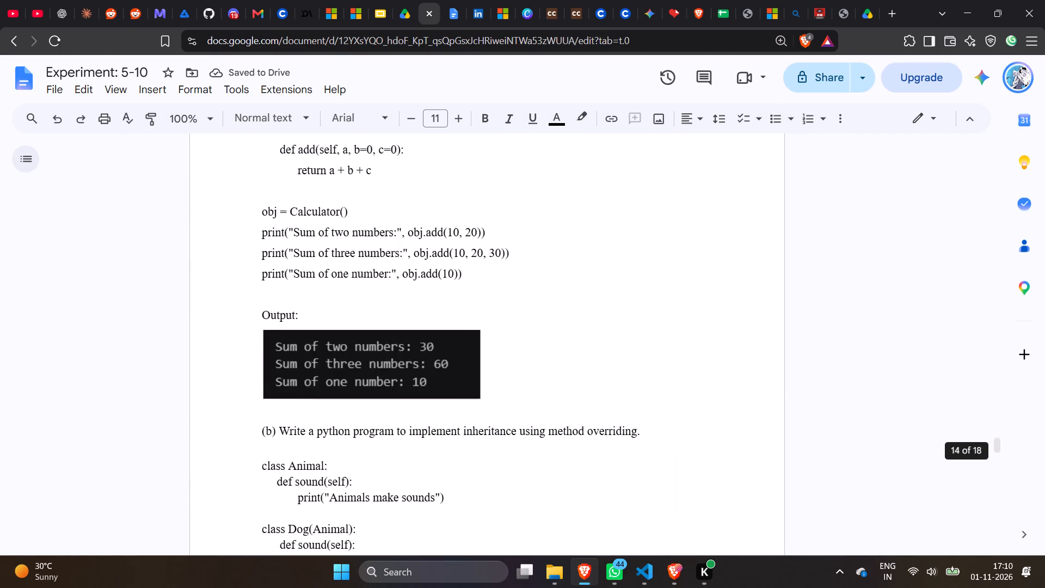
scroll(361, 384, "up", 20)
scroll(361, 384, "up", 11)
scroll(361, 384, "down", 4)
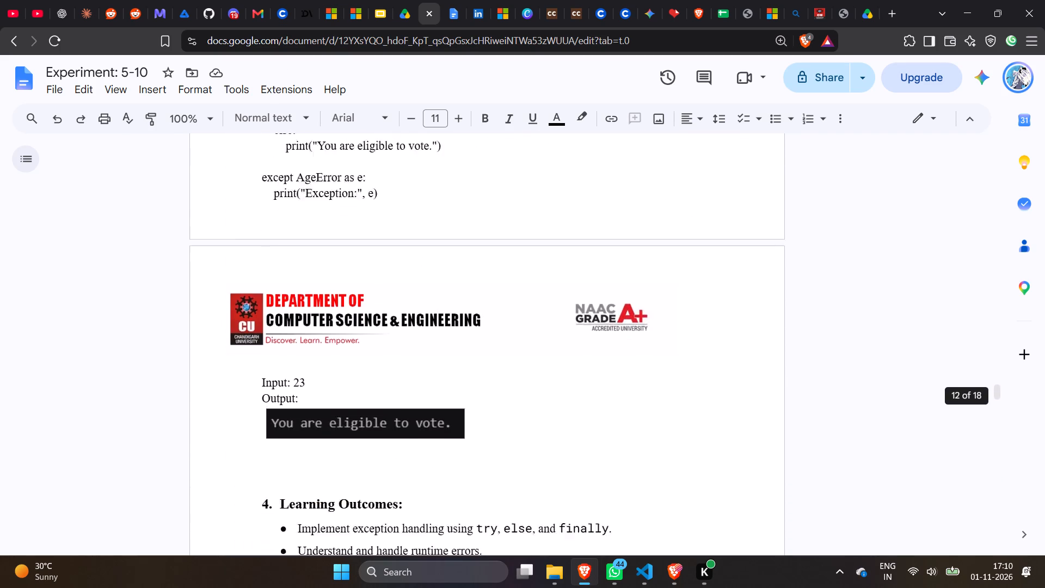
scroll(361, 384, "down", 12)
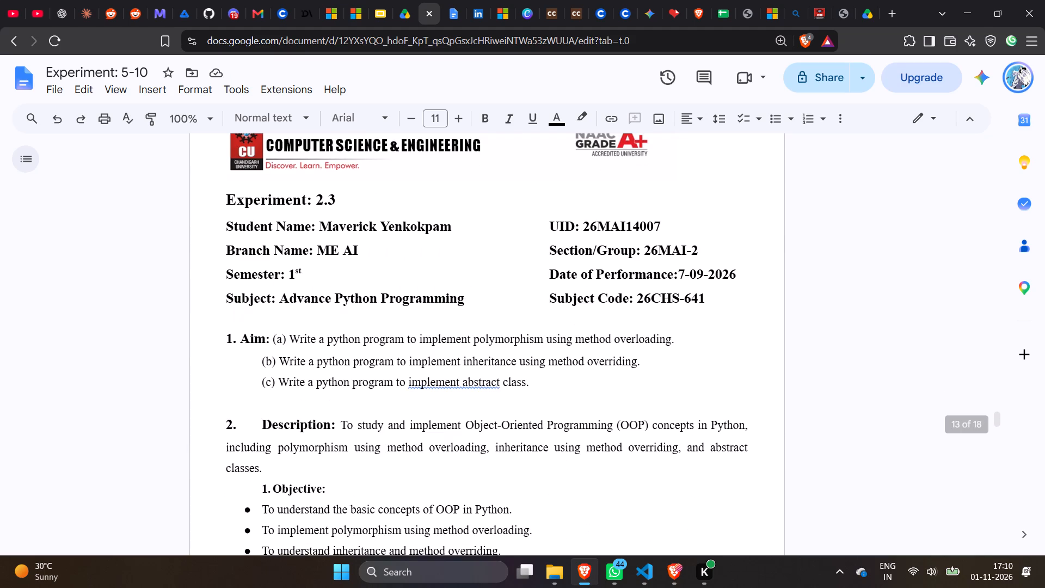
left_click(336, 198)
key("BackSpace")
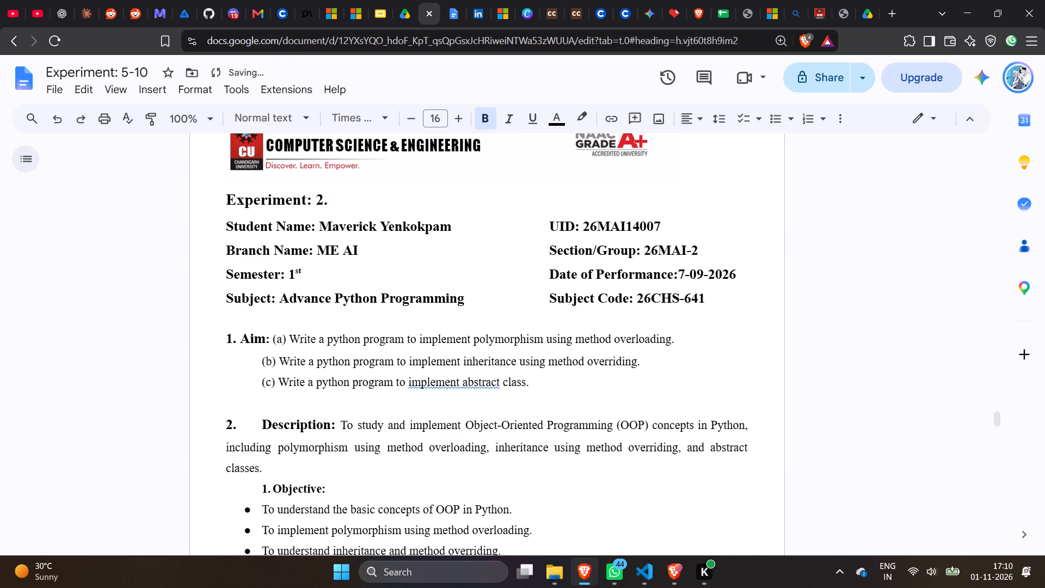
key("4")
key("BackSpace")
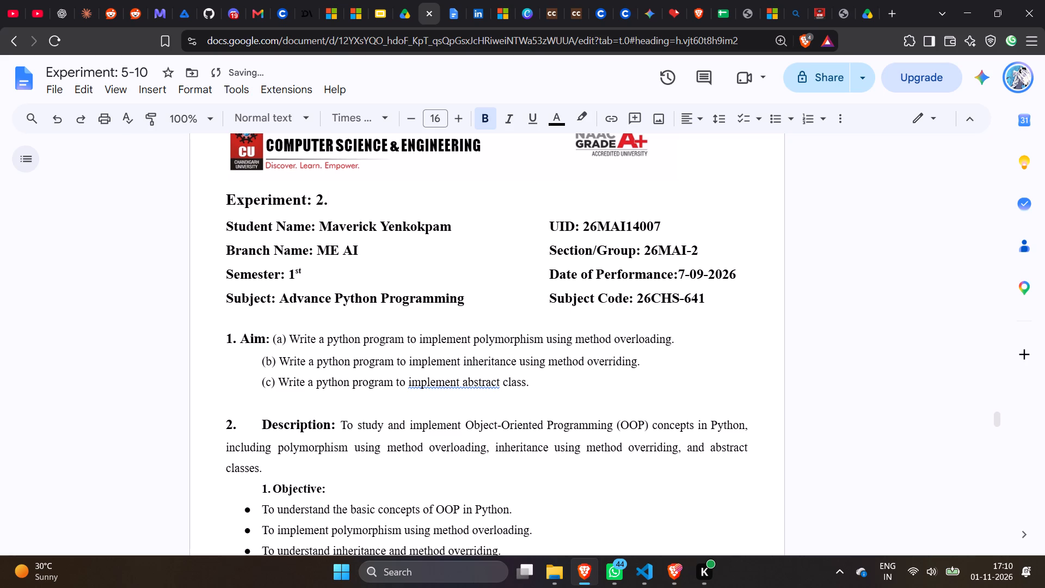
key("BackSpace")
key("BackSpace")
type("3.1")
Set the Experiment 3.1 date of performance to 21-09-2026, with a space after the colon.
left_click(682, 275)
key("BackSpace")
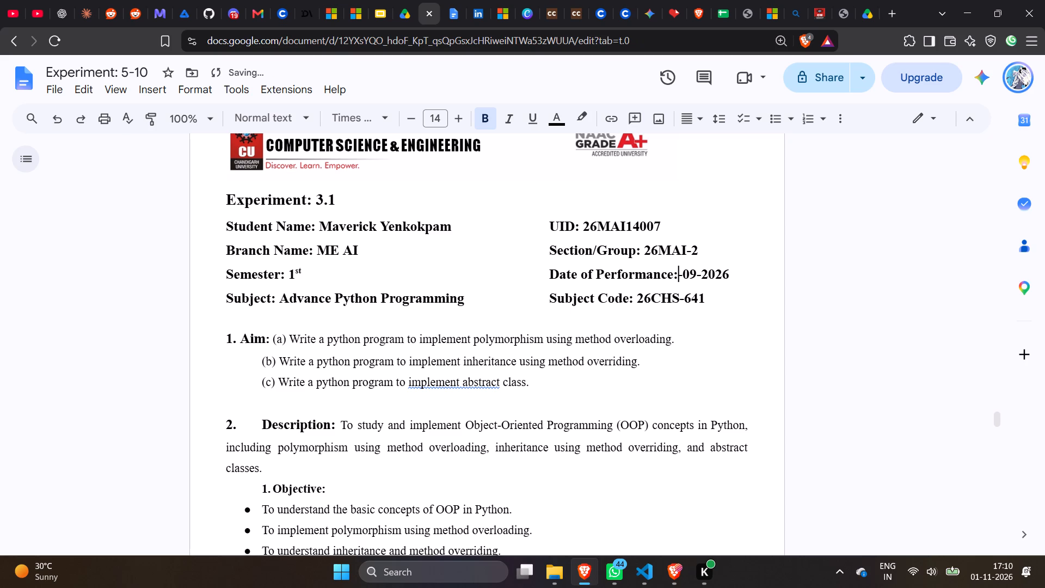
type("21")
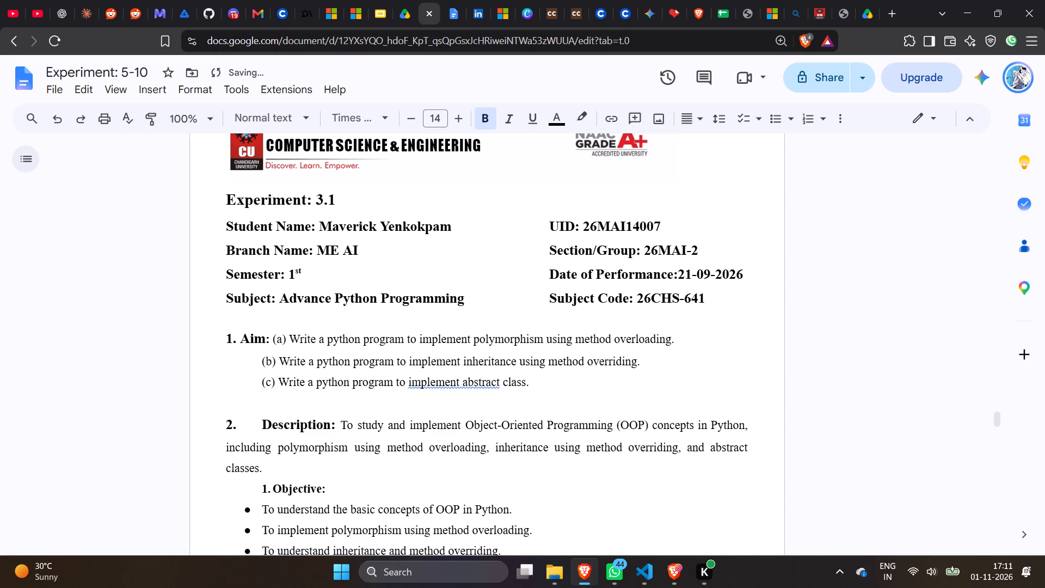
key("Left")
key("Left")
key("space")
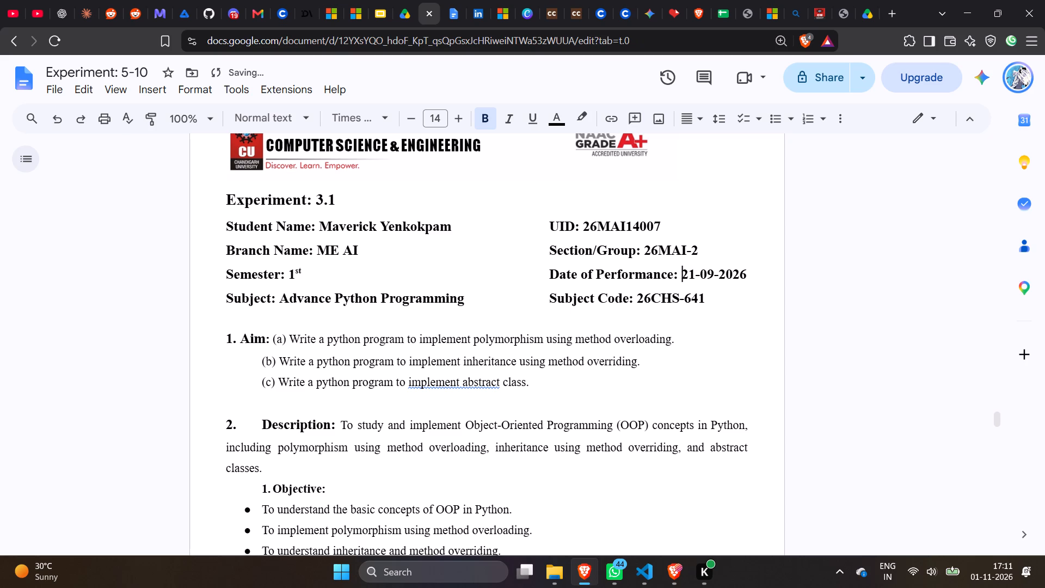
left_click(453, 19)
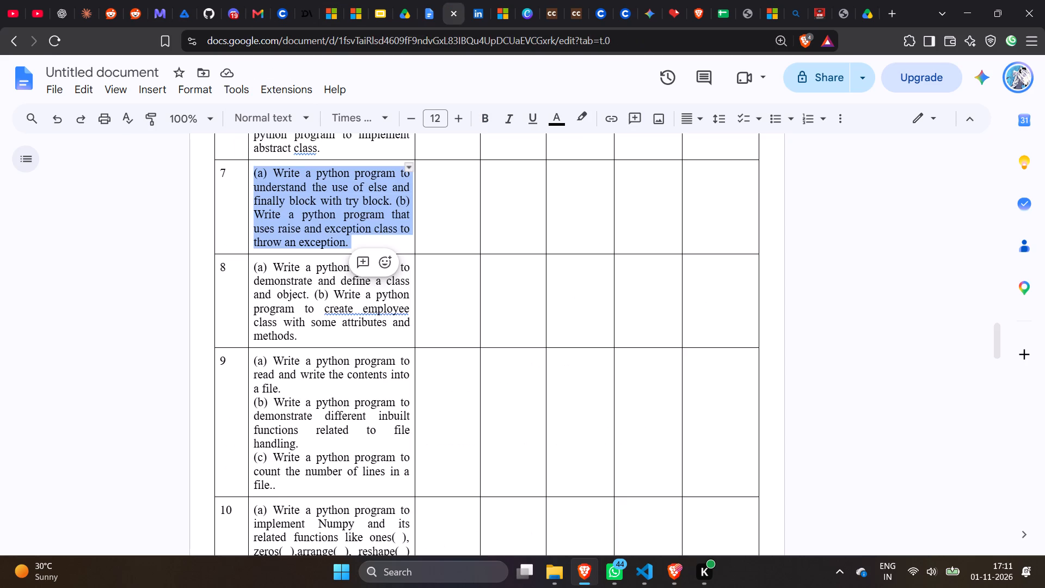
scroll(445, 182, "down", 1)
left_click_drag(301, 269, 254, 197)
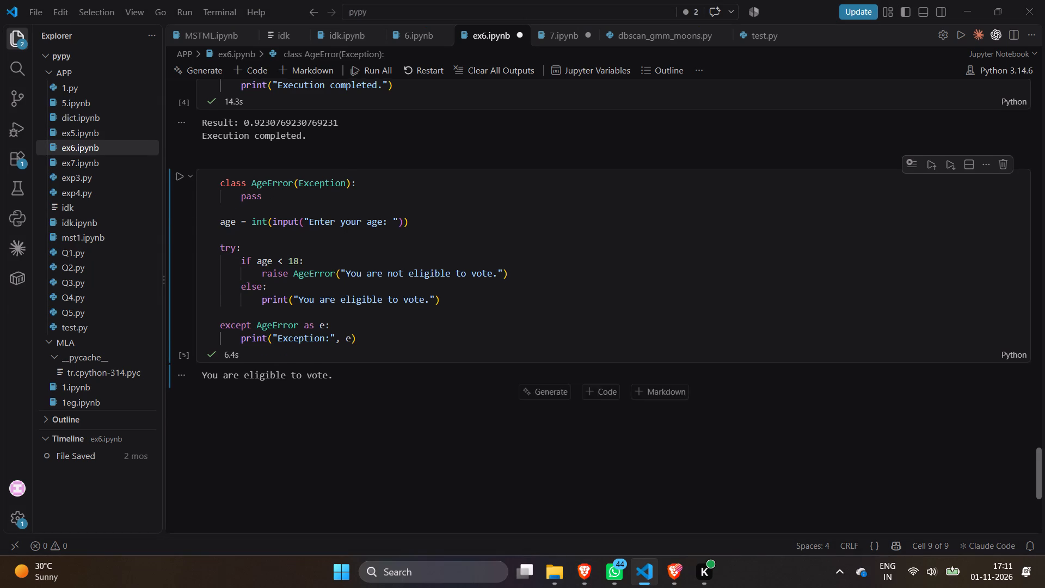
left_click(595, 393)
key("ctrl+v")
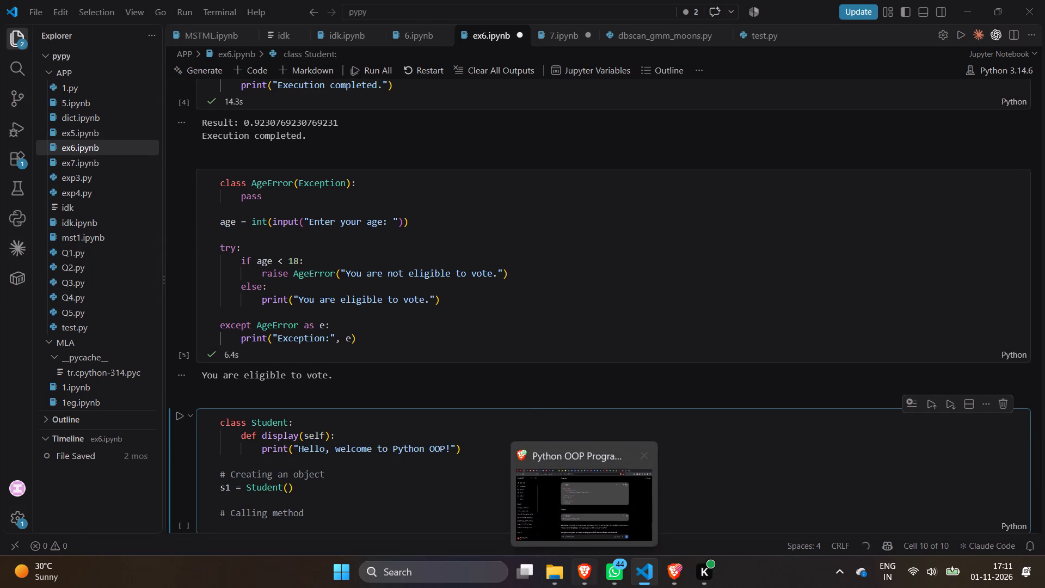
Replace the Calculator code under part (a) of Experiment 3.1 in the report with the copied Student class program.
left_click(580, 494)
left_click(447, 15)
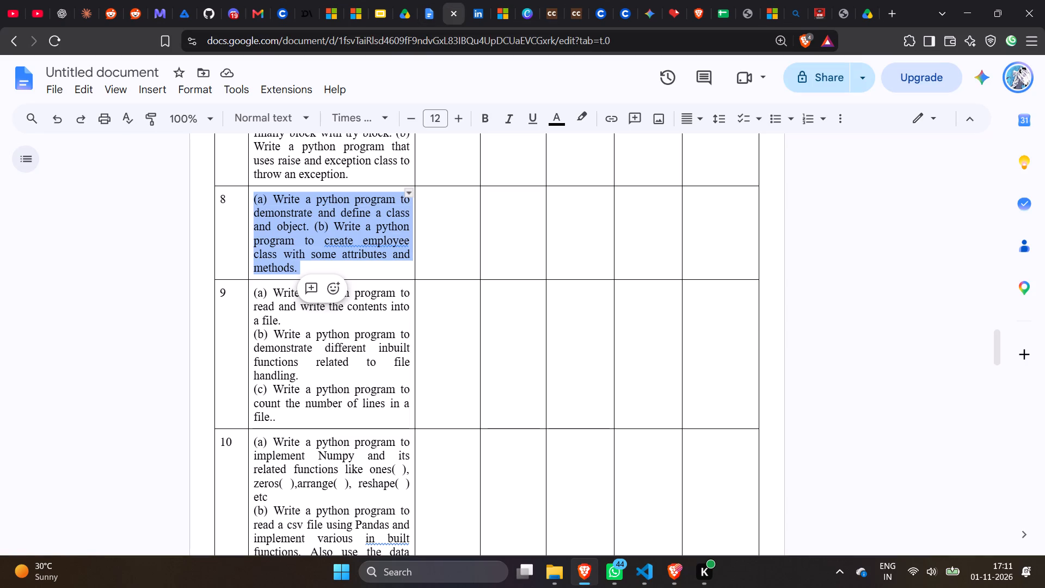
left_click(428, 22)
scroll(486, 512, "down", 12)
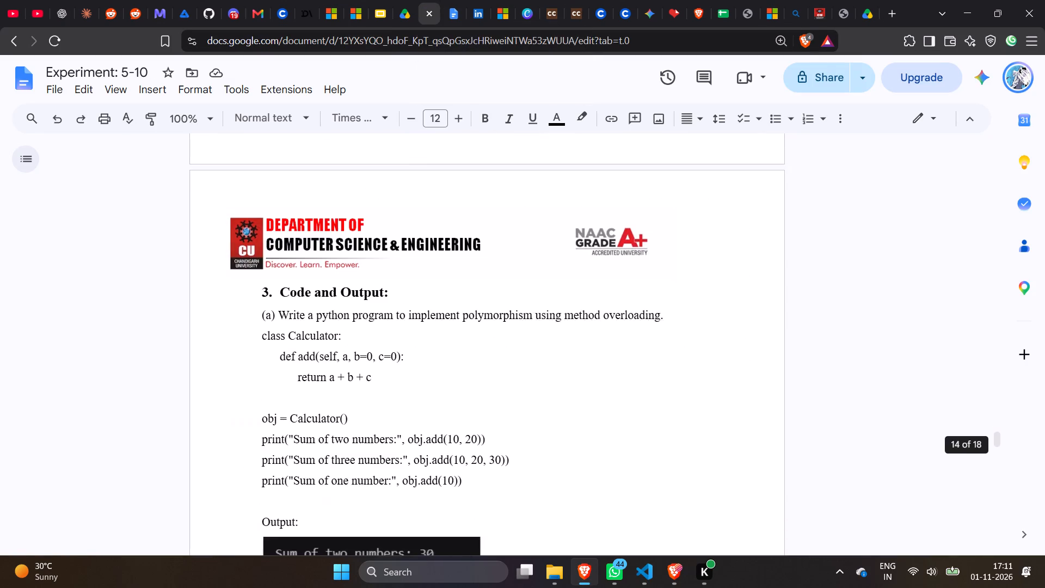
scroll(481, 512, "down", 3)
scroll(479, 508, "up", 3)
left_click_drag(473, 421, 259, 273)
key("ctrl+v")
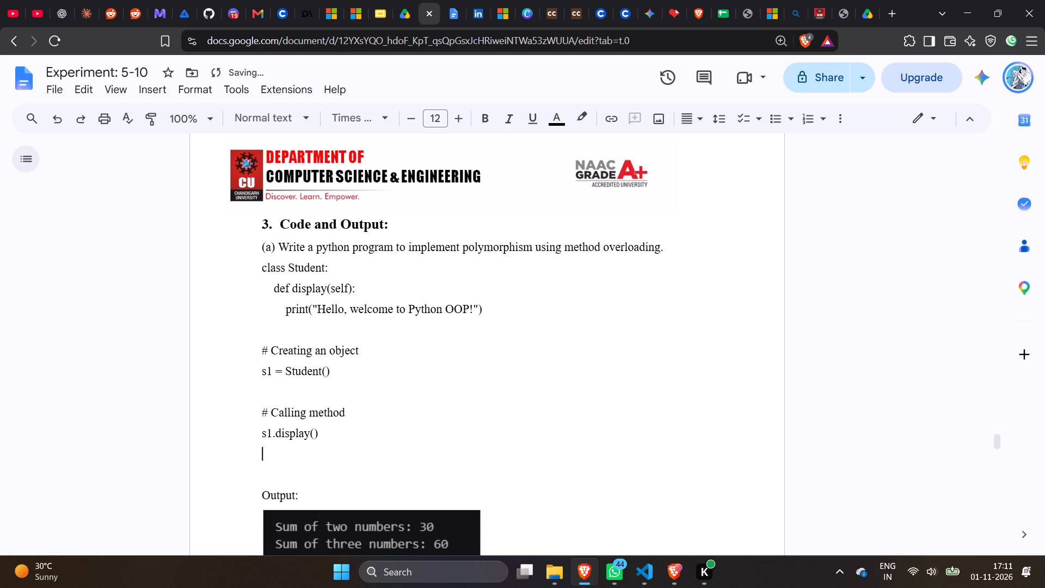
Copy ChatGPT's part (b) Employee class program into a new code cell below the Student cell in ex6.ipynb.
left_click(59, 11)
scroll(549, 300, "down", 5)
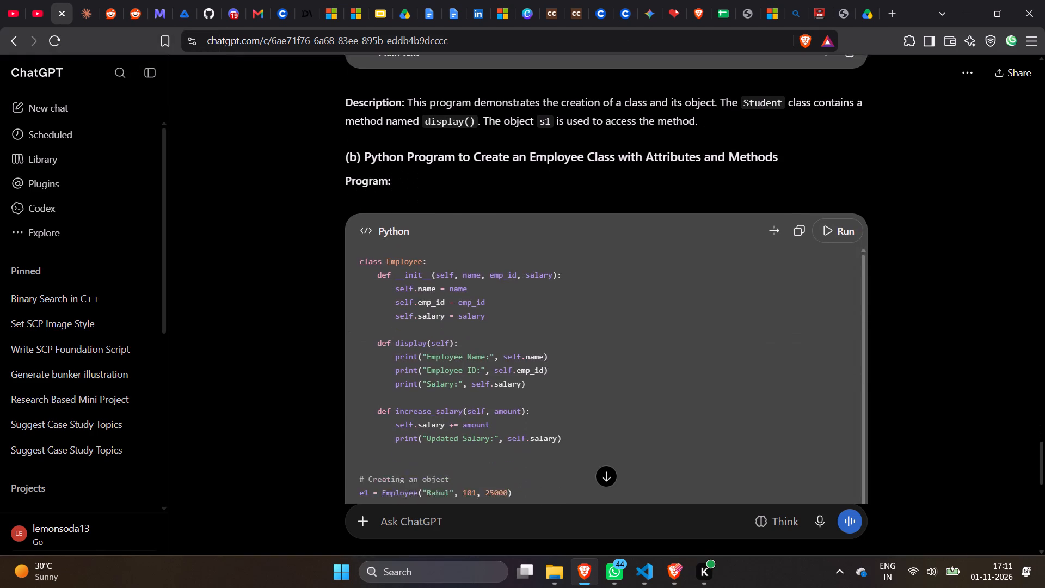
left_click(797, 226)
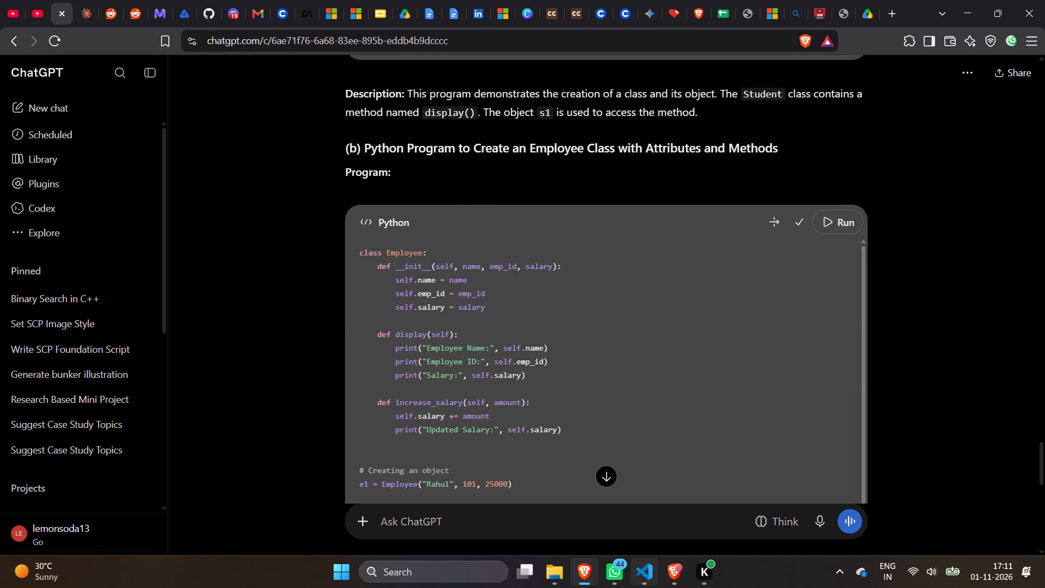
left_click(649, 571)
scroll(467, 387, "down", 3)
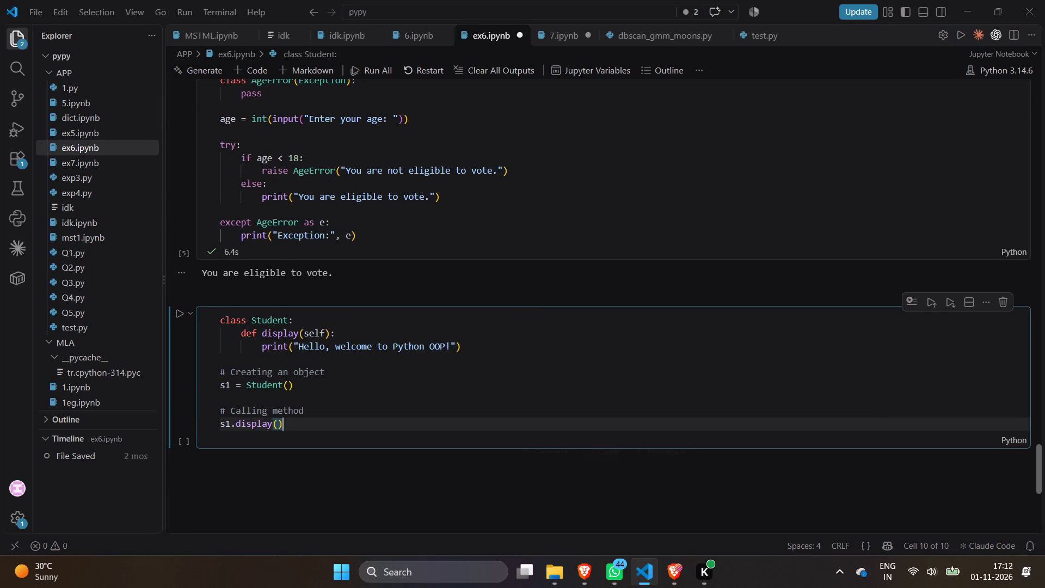
left_click(606, 453)
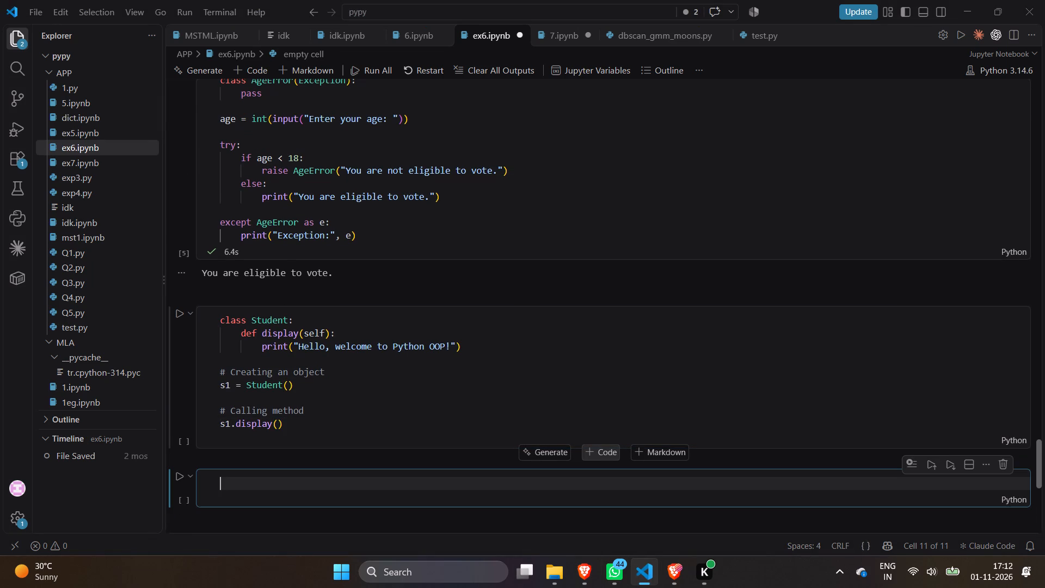
key("ctrl+v")
scroll(432, 462, "down", 4)
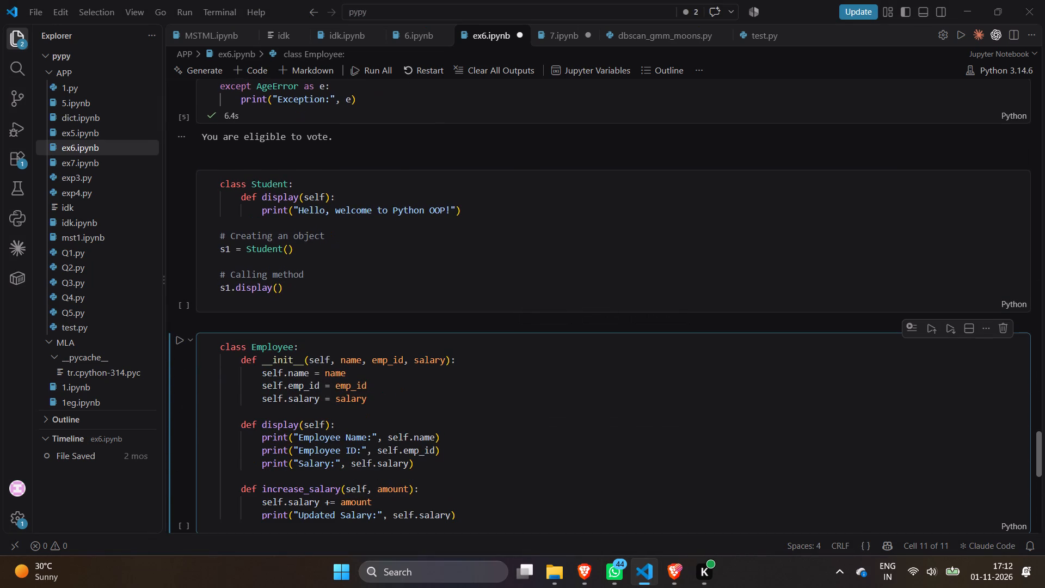
Replace the Animal, Dog and Cat code under part (b) of Experiment 3.1 in the report with the Employee class program.
left_click(587, 578)
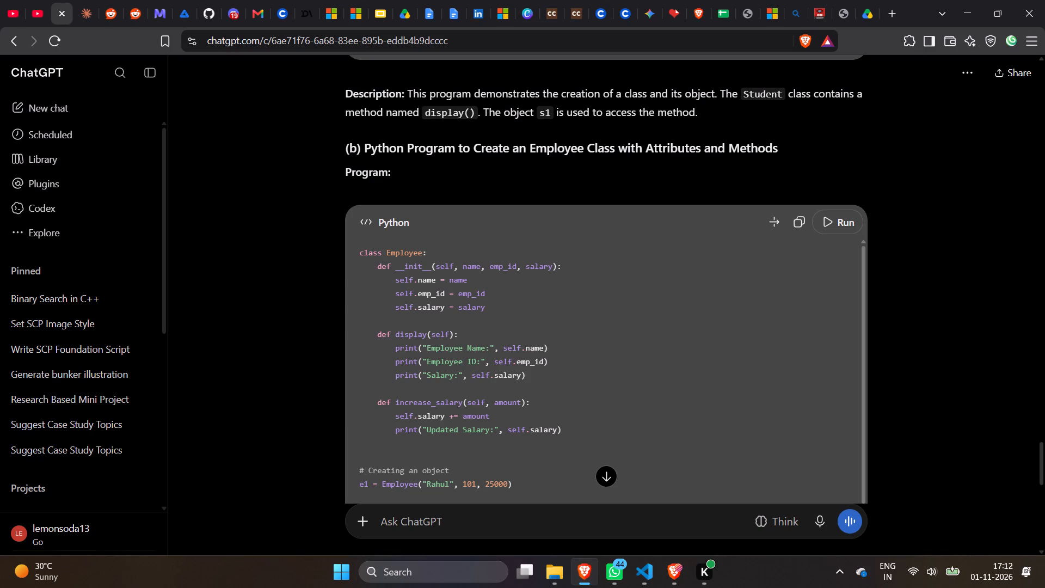
scroll(577, 380, "down", 5)
left_click(457, 15)
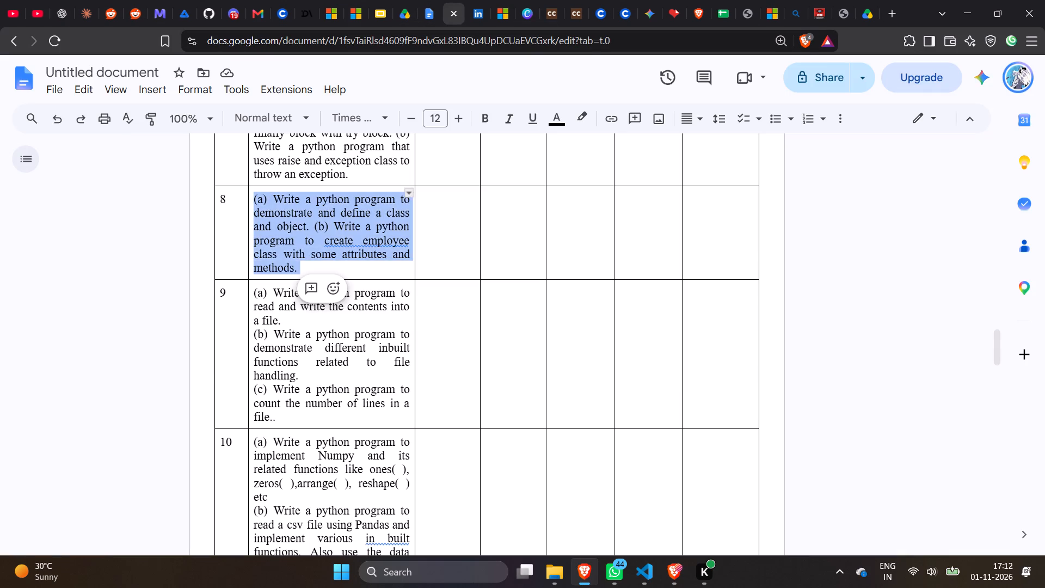
scroll(428, 240, "down", 1)
left_click(428, 11)
scroll(406, 320, "down", 5)
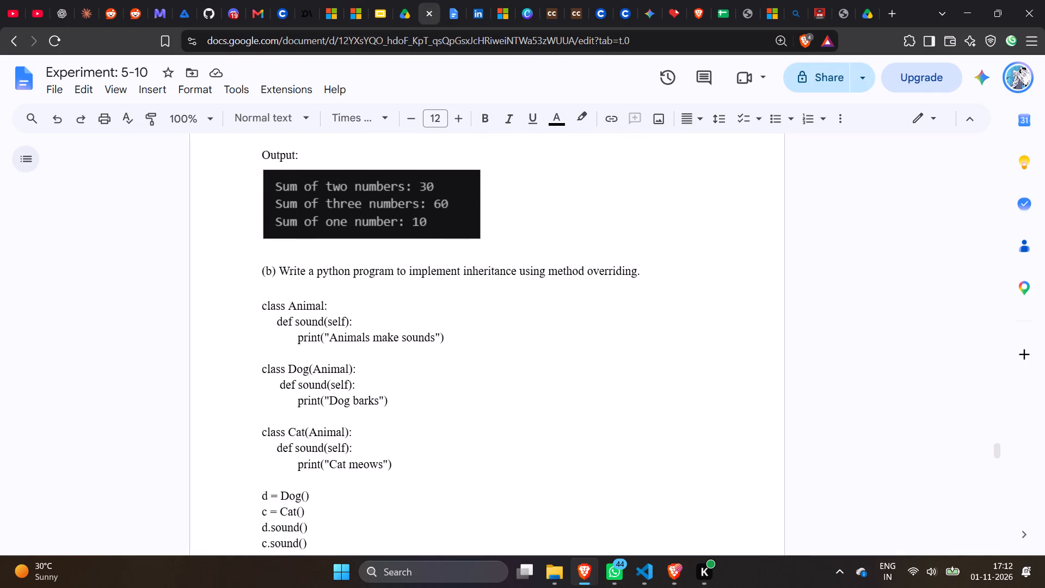
scroll(406, 320, "down", 4)
scroll(406, 320, "up", 2)
left_click_drag(324, 412, 264, 248)
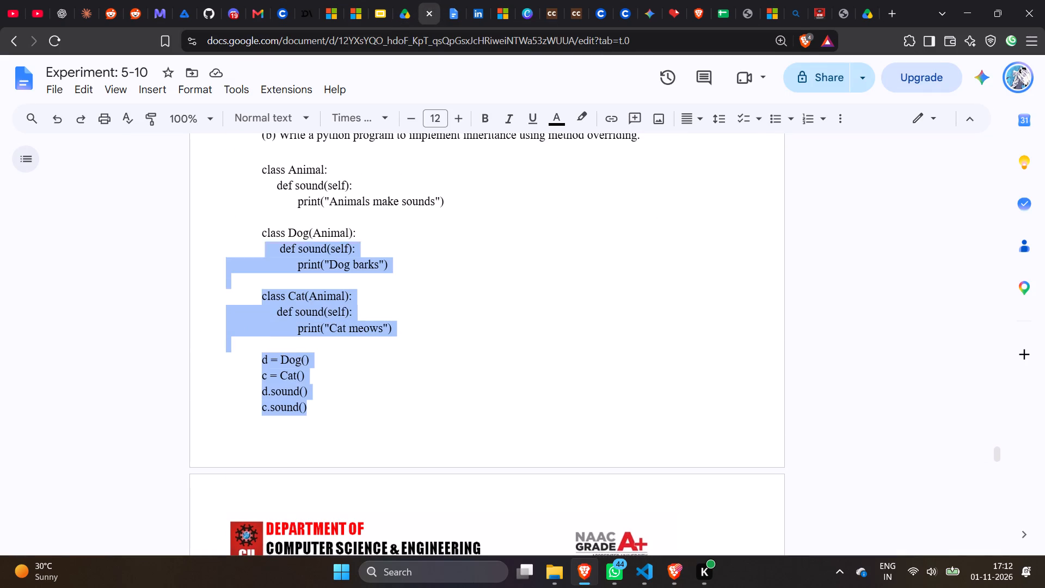
left_click_drag(264, 248, 257, 172)
key("ctrl+v")
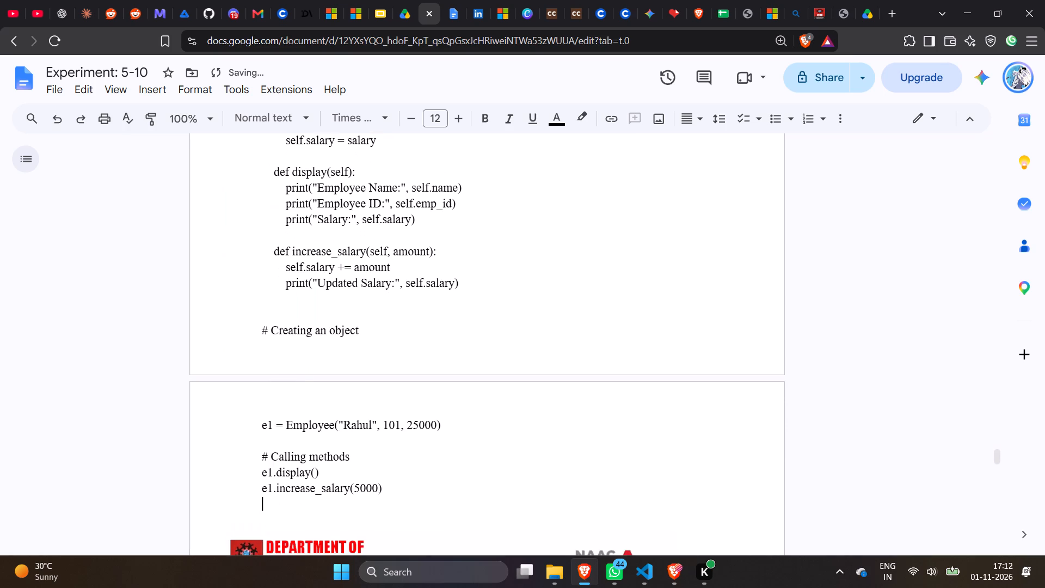
Replace the part (a) question under Code and Output with the Aim's class-and-object question and indent it to match the code.
scroll(378, 241, "up", 18)
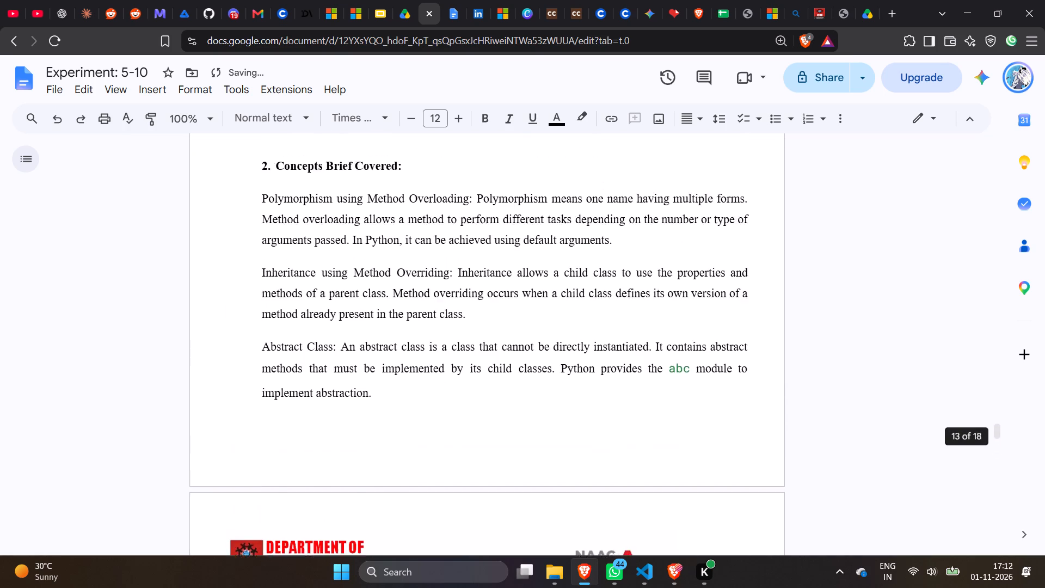
scroll(378, 242, "up", 1)
triple_click(378, 246)
left_click(333, 254)
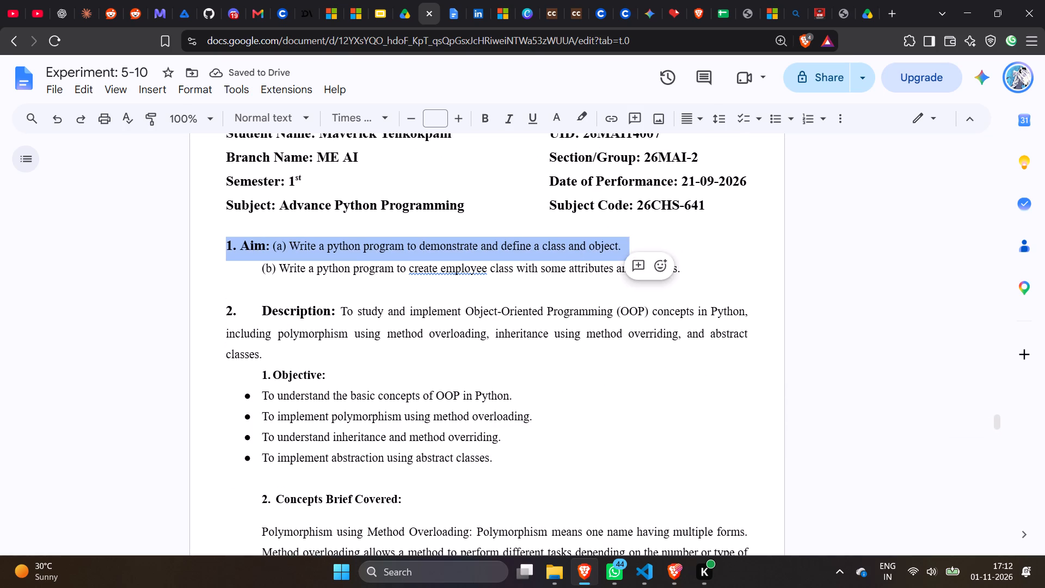
left_click_drag(275, 250, 417, 235)
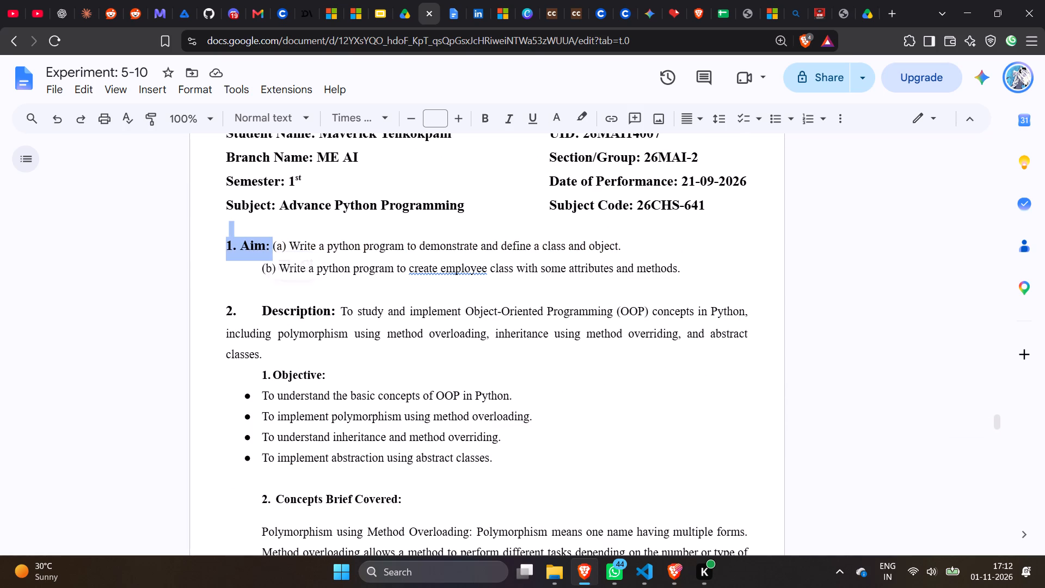
left_click(294, 229)
left_click_drag(273, 241, 635, 239)
key("ctrl+c")
scroll(634, 272, "down", 9)
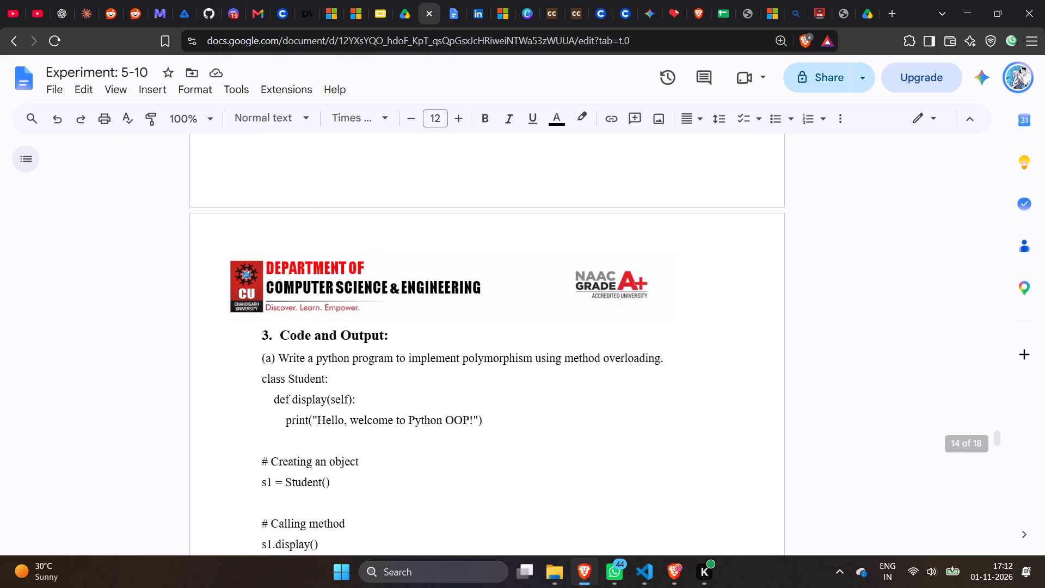
left_click_drag(261, 359, 673, 360)
key("ctrl+v")
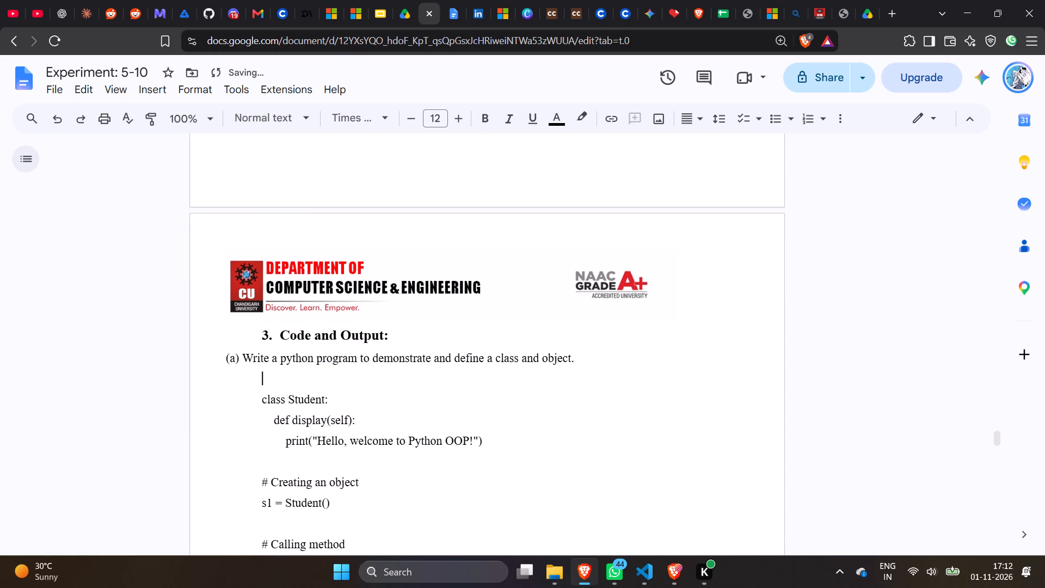
left_click(225, 359)
key("Tab")
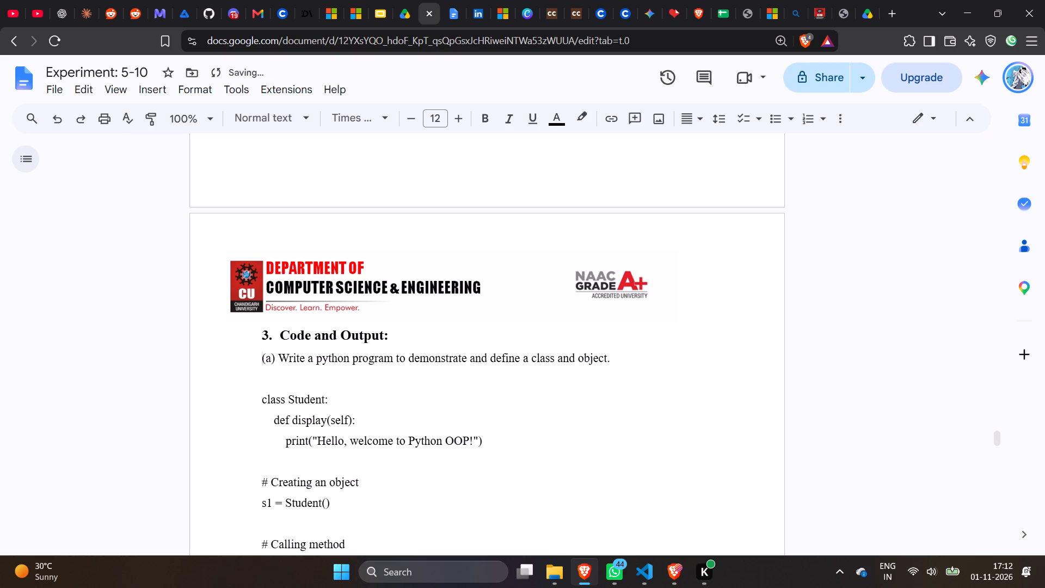
Replace the part (b) question above the Employee code with the Aim's employee class question and remove the extra blank line below it.
scroll(274, 391, "down", 5)
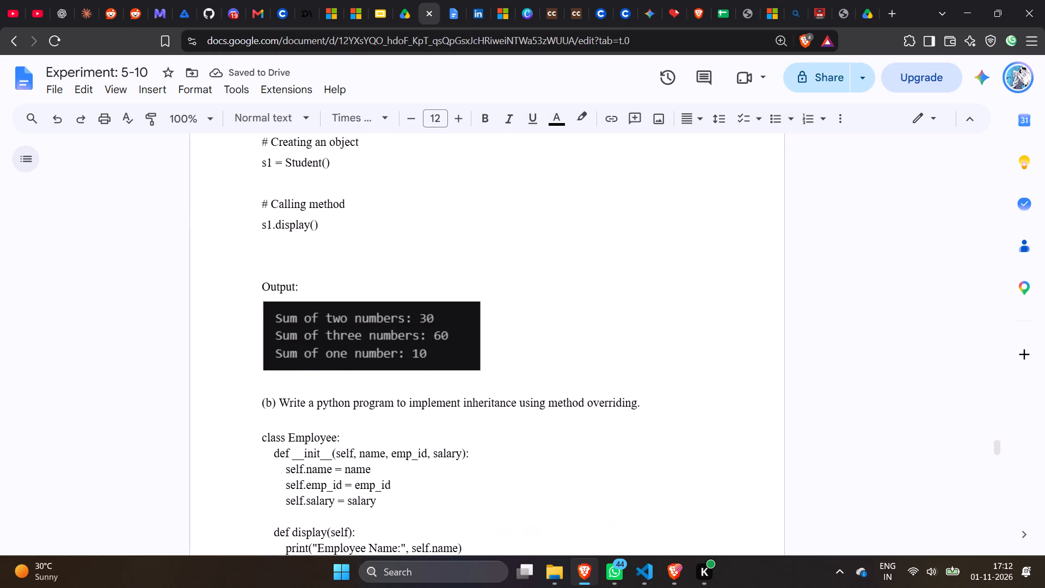
scroll(317, 377, "up", 12)
scroll(352, 189, "up", 1)
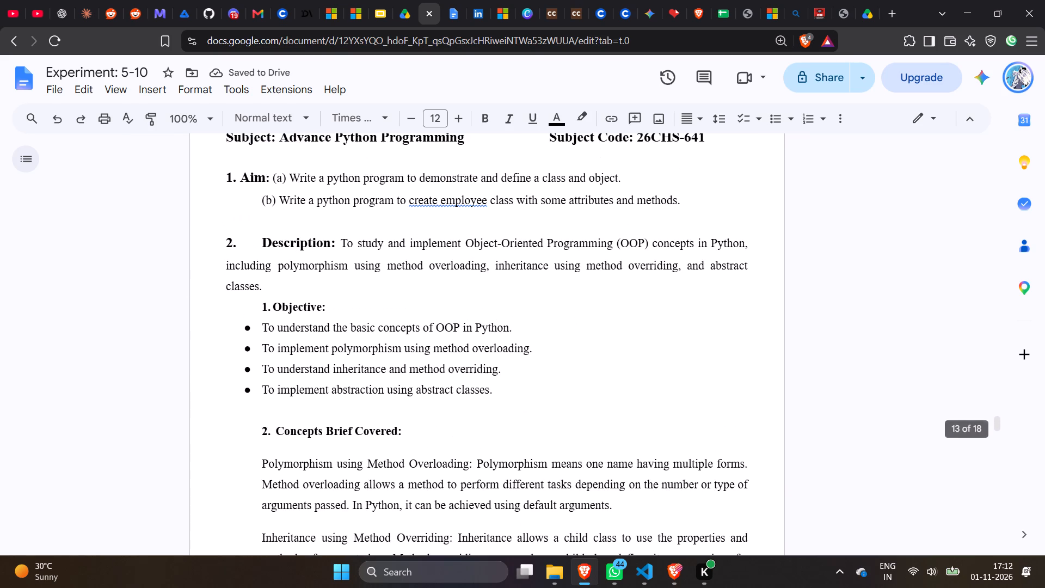
triple_click(328, 202)
key("ctrl+c")
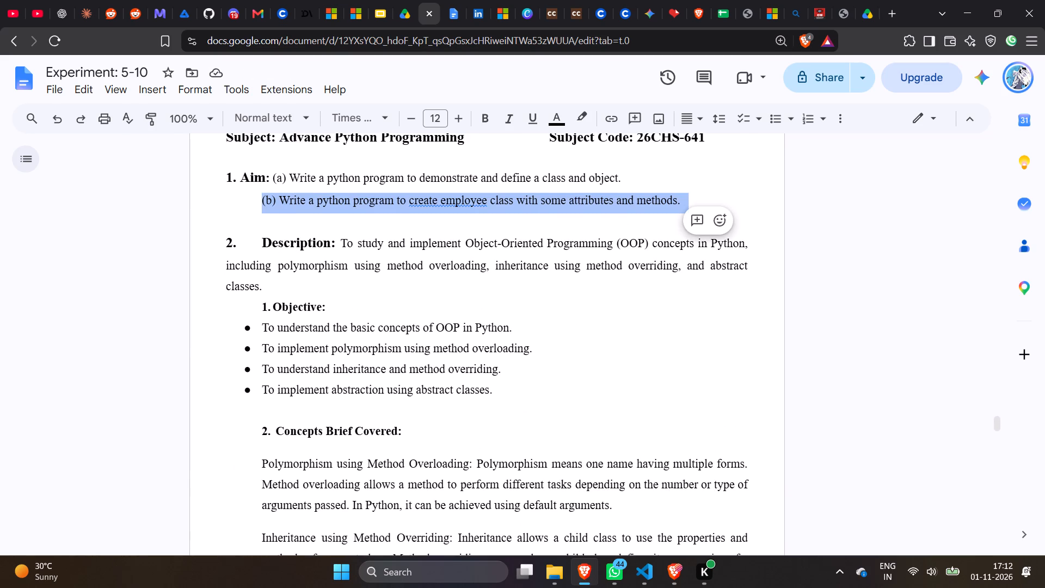
scroll(328, 202, "down", 14)
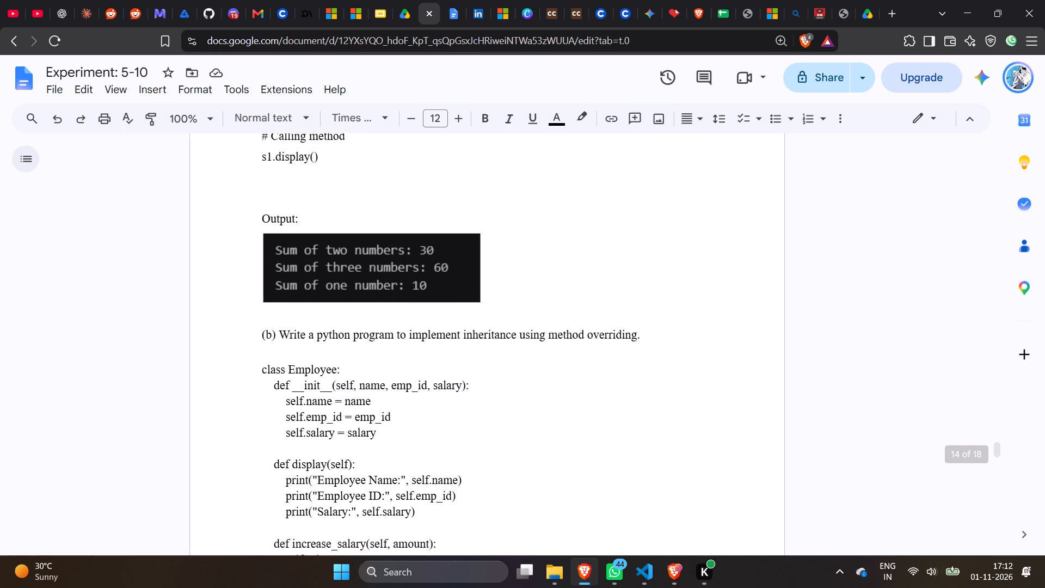
triple_click(333, 330)
key("ctrl+v")
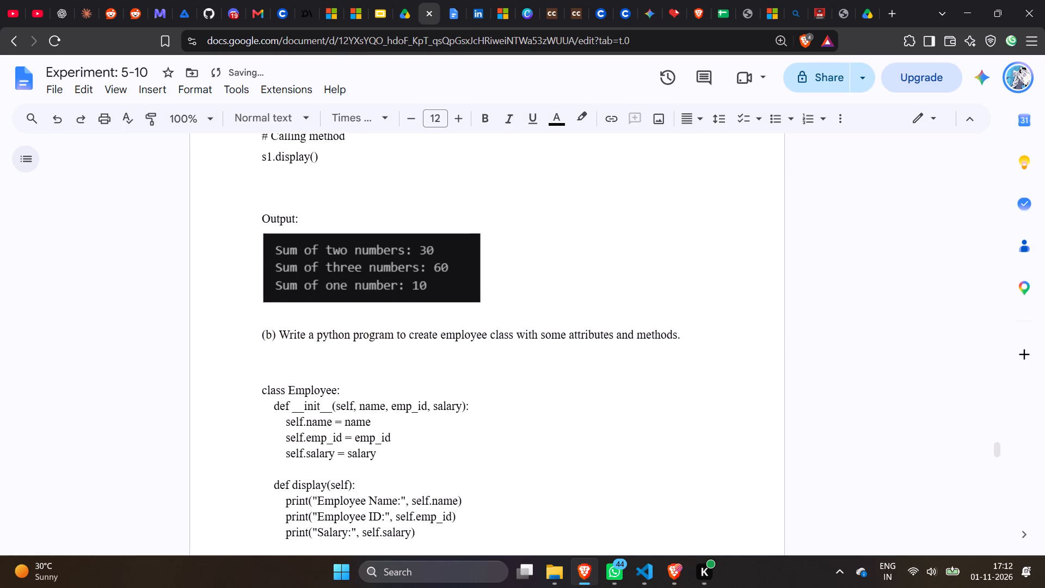
left_click(263, 333)
left_click(278, 380)
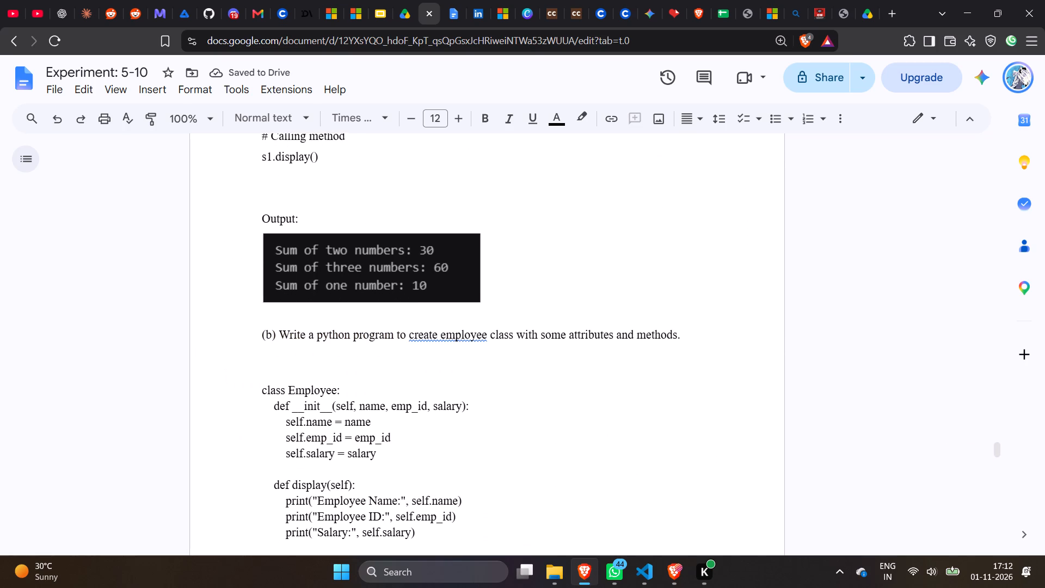
key("BackSpace")
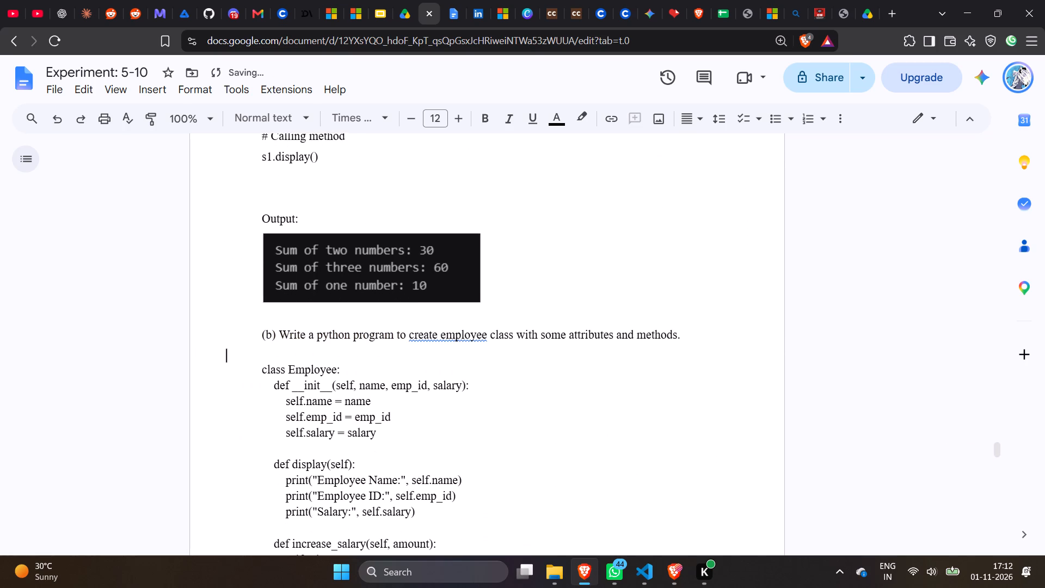
Remove the extra blank line between the Student class code and its Output label in part (a).
scroll(223, 303, "down", 7)
scroll(223, 302, "up", 6)
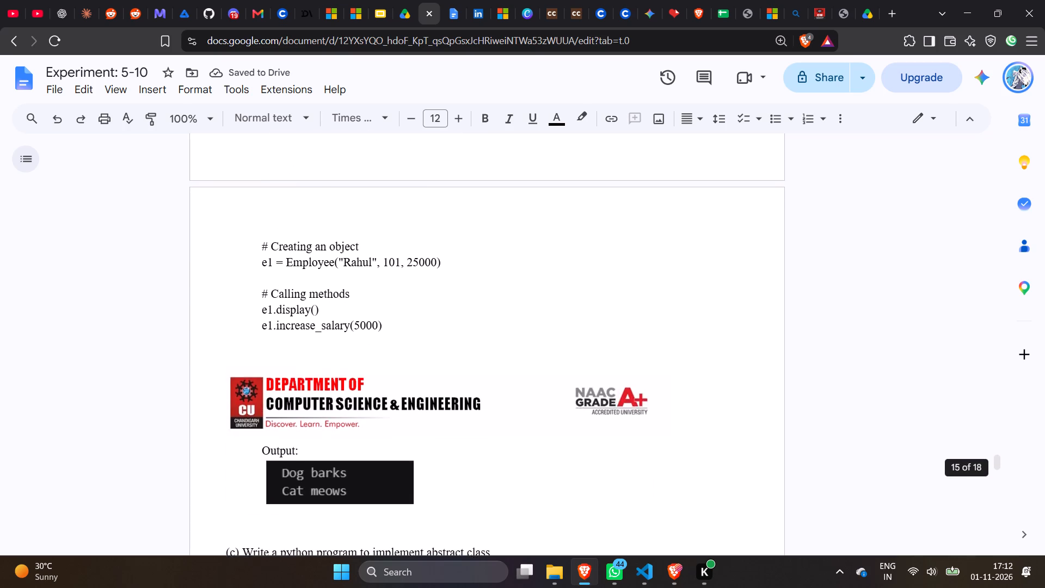
scroll(223, 302, "up", 7)
scroll(223, 302, "down", 4)
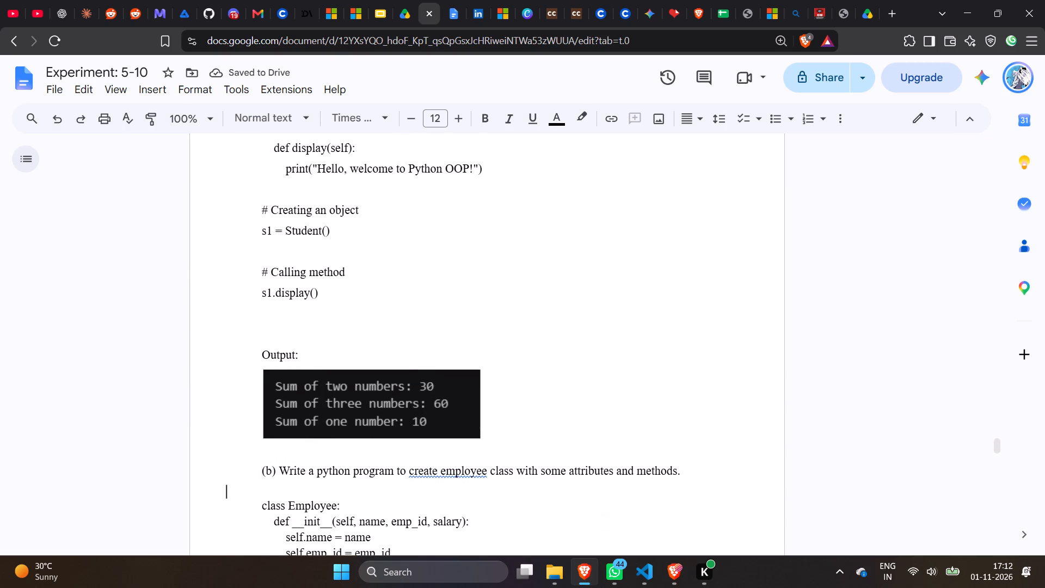
left_click(281, 339)
key("BackSpace")
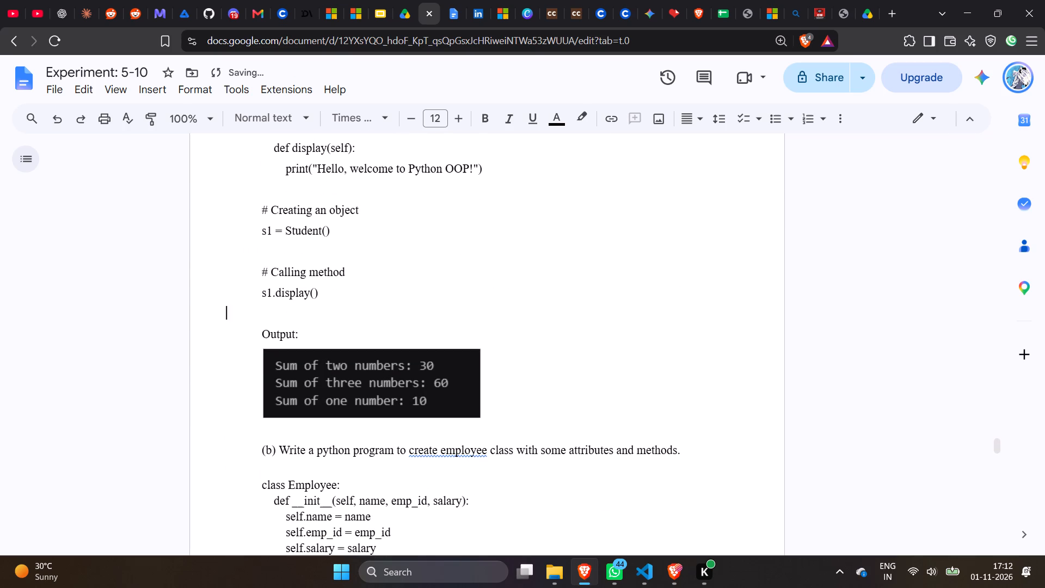
Run the Student cell in ex6.ipynb and replace the part (a) output image in the report with a screenshot of its output.
left_click(654, 580)
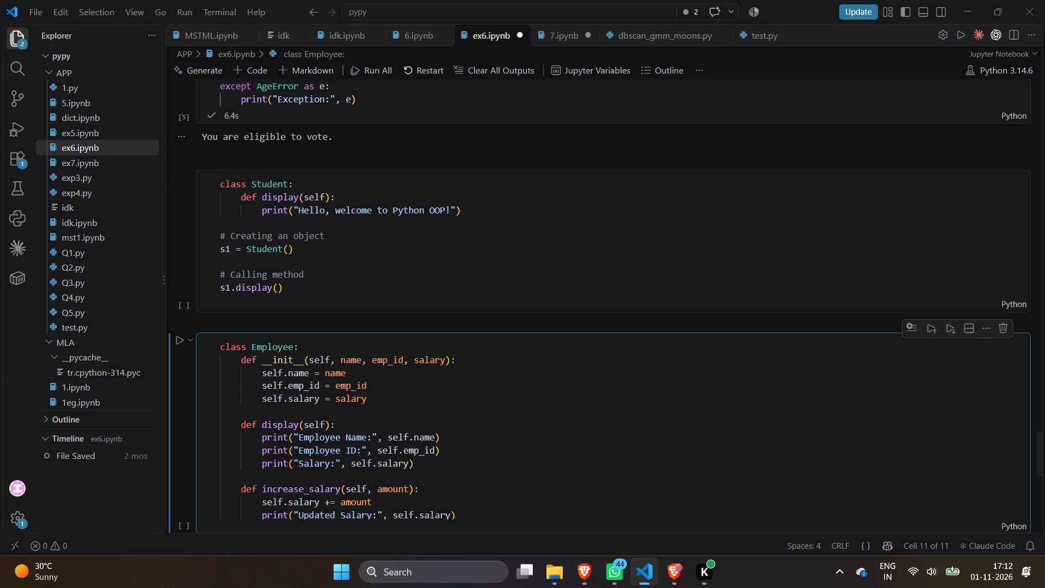
left_click(180, 178)
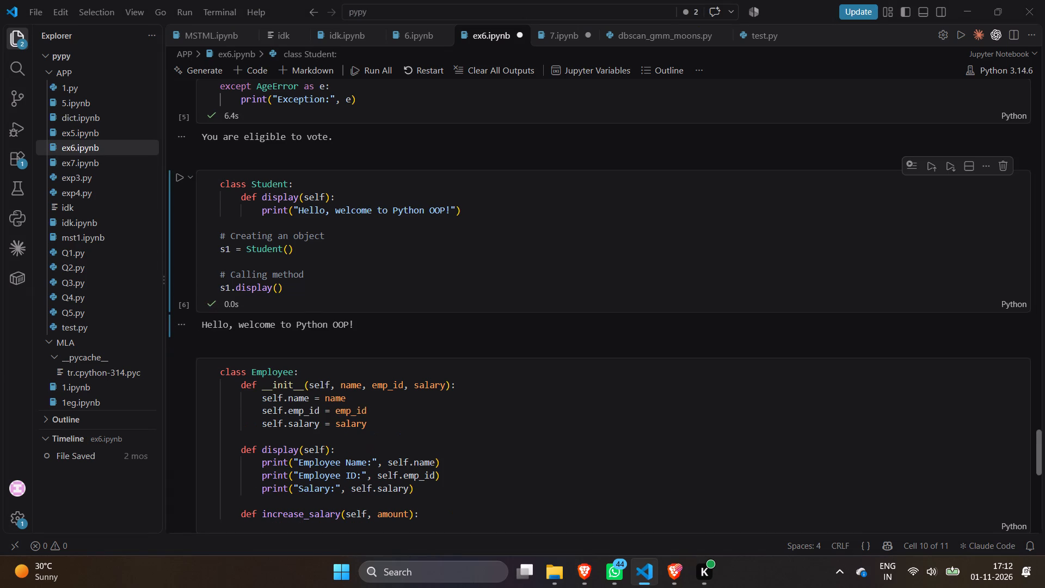
key("Print")
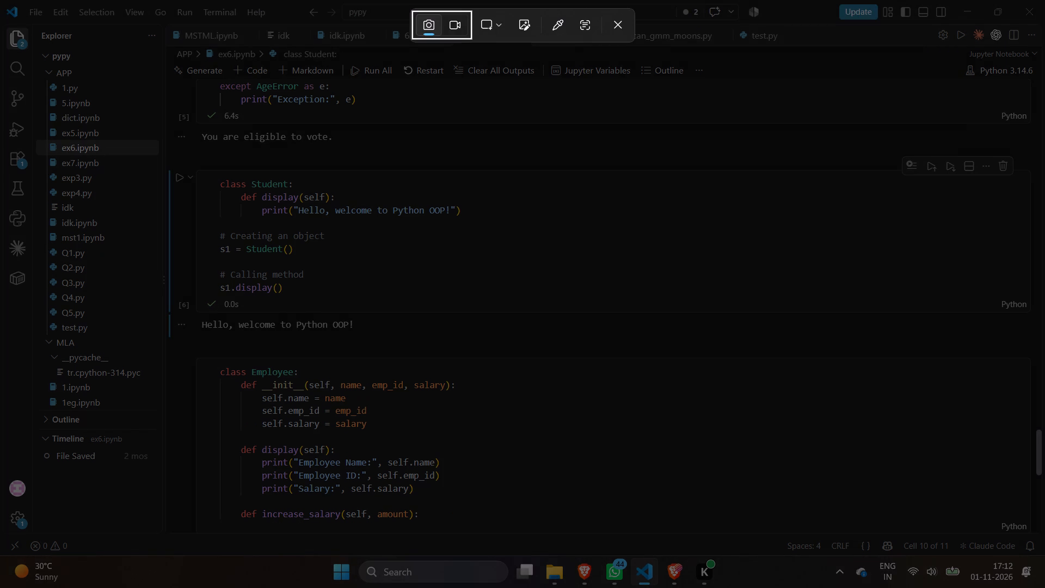
left_click_drag(195, 311, 364, 350)
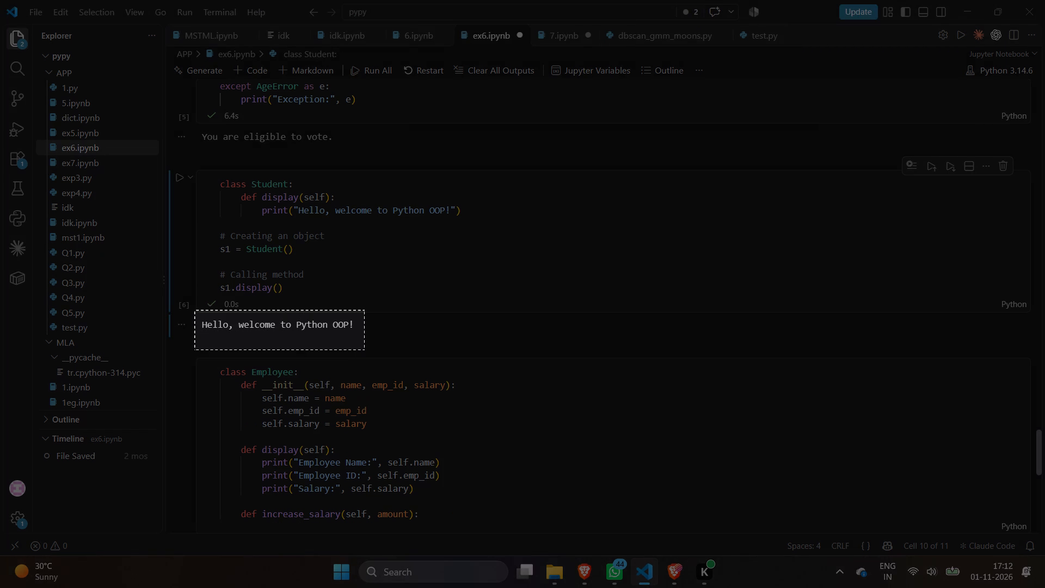
left_click_drag(364, 350, 371, 344)
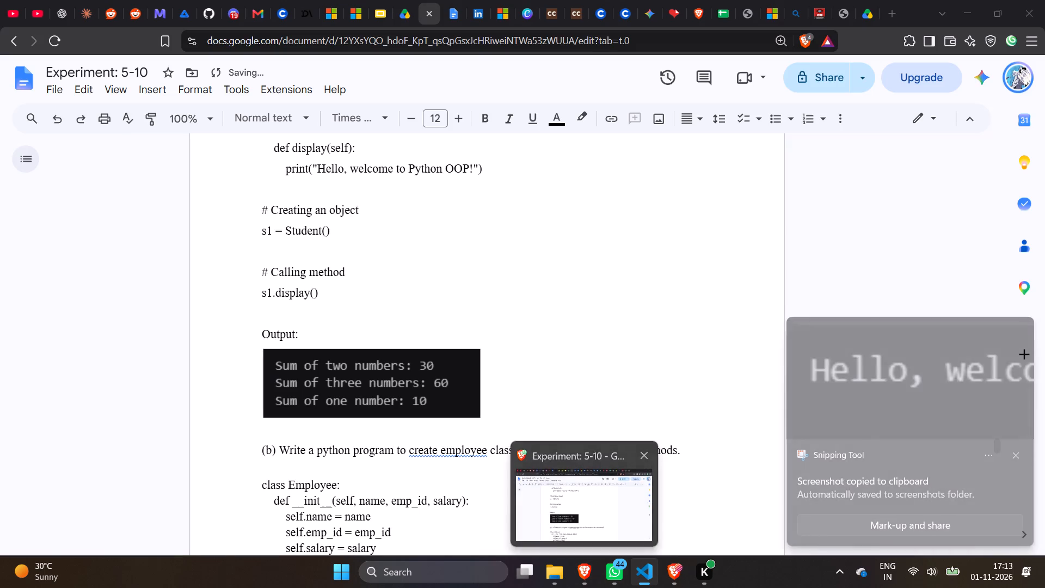
left_click(580, 494)
left_click(362, 381)
key("ctrl+v")
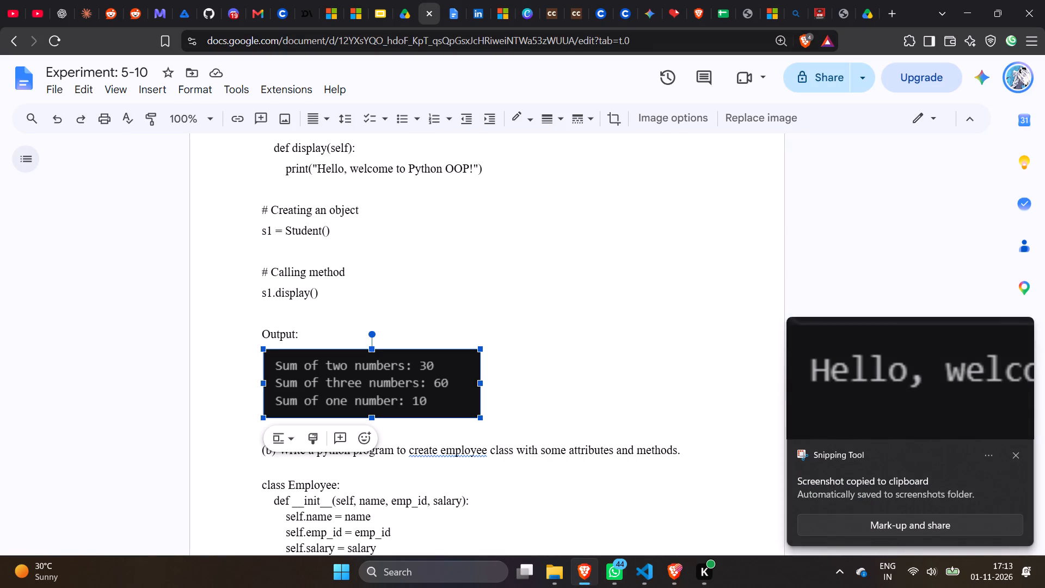
Run the Employee cell in ex6.ipynb and replace the "Dog barks / Cat meows" output image in the report with a screenshot of its output.
left_click(644, 578)
scroll(397, 377, "down", 5)
left_click(177, 198)
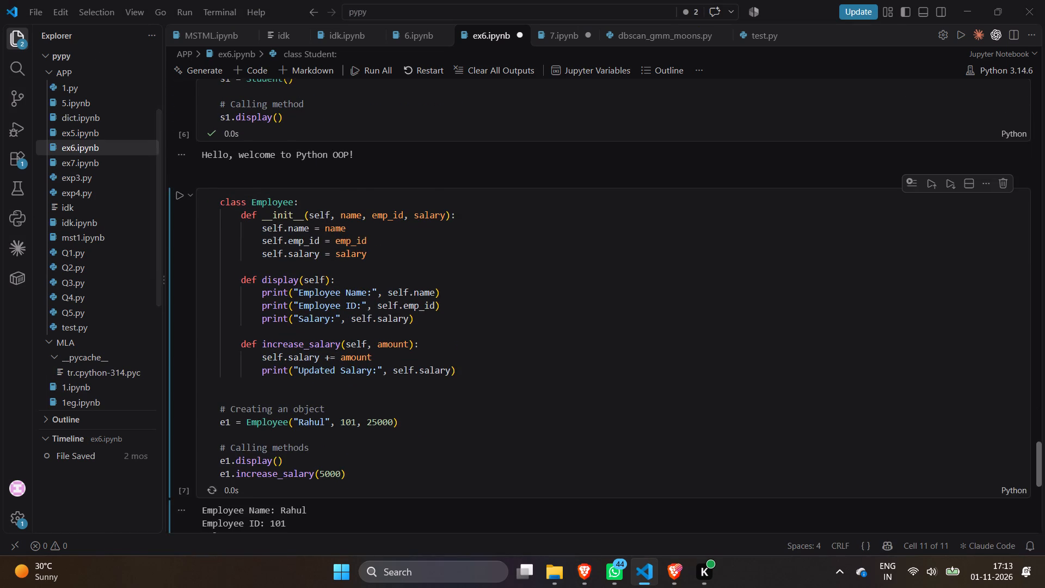
scroll(403, 350, "down", 2)
key("Print")
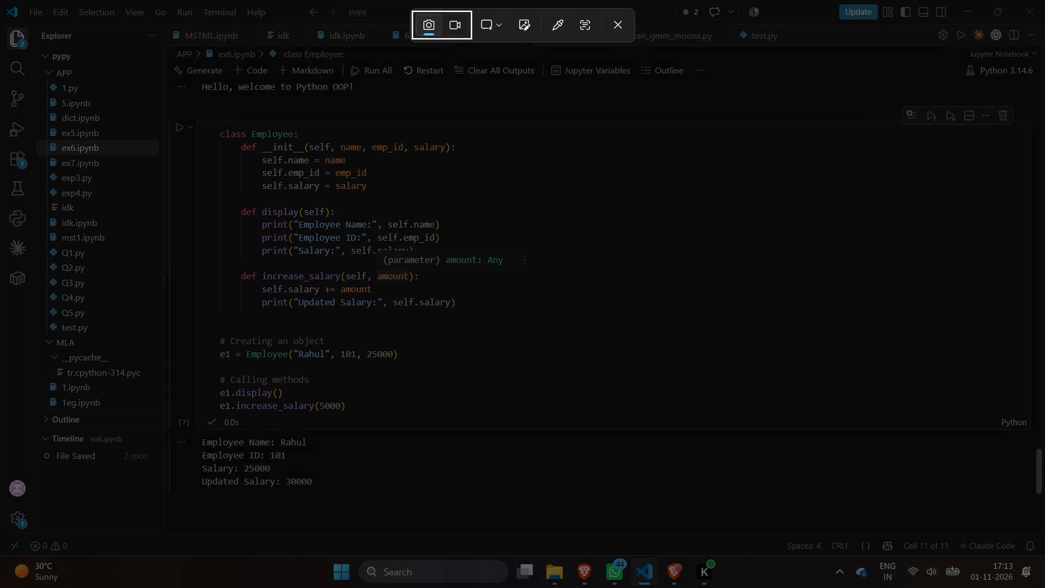
left_click_drag(194, 432, 340, 488)
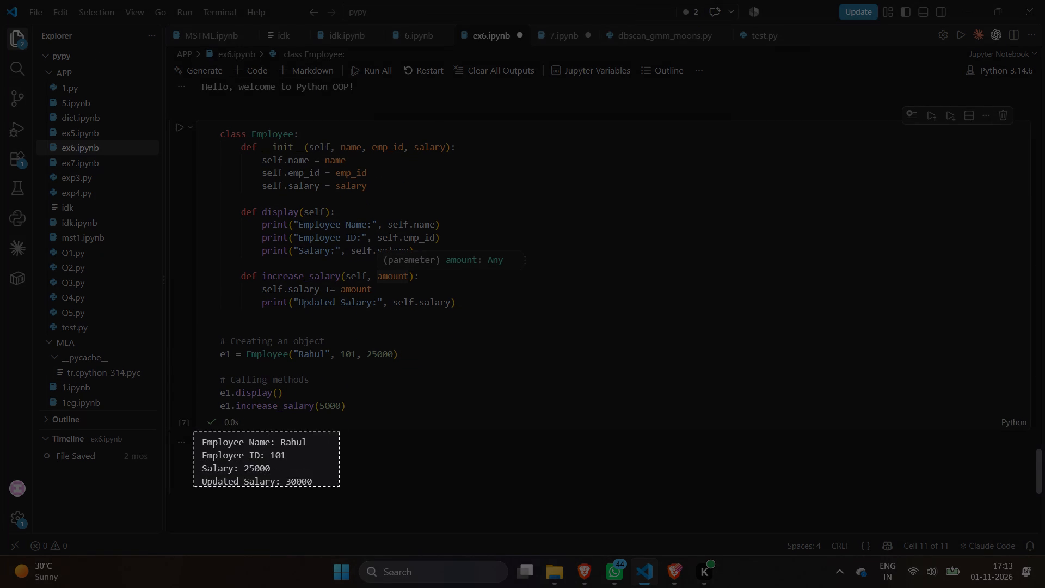
left_click_drag(340, 488, 342, 491)
left_click(586, 575)
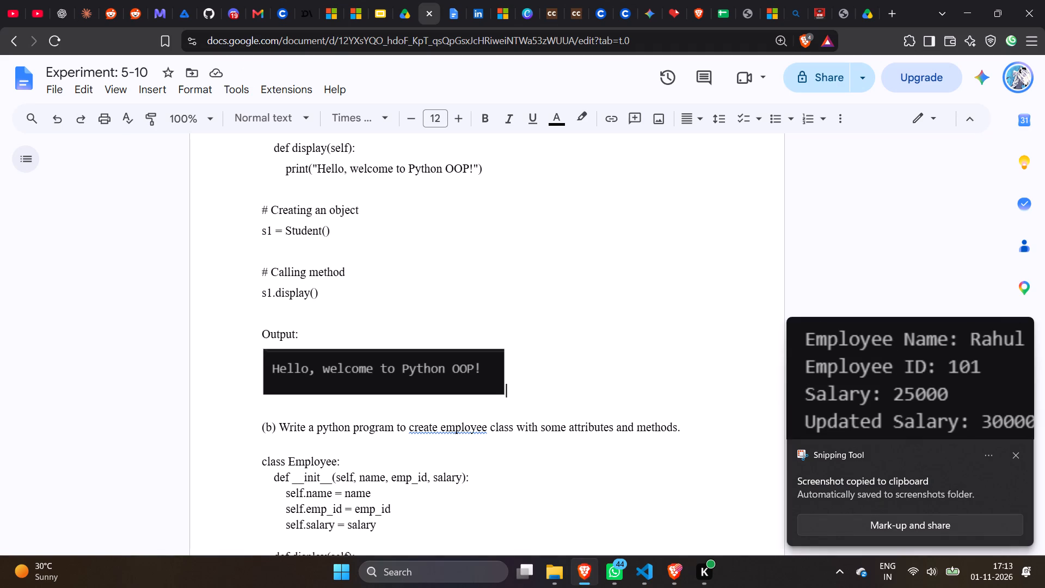
scroll(411, 482, "down", 10)
left_click(361, 351)
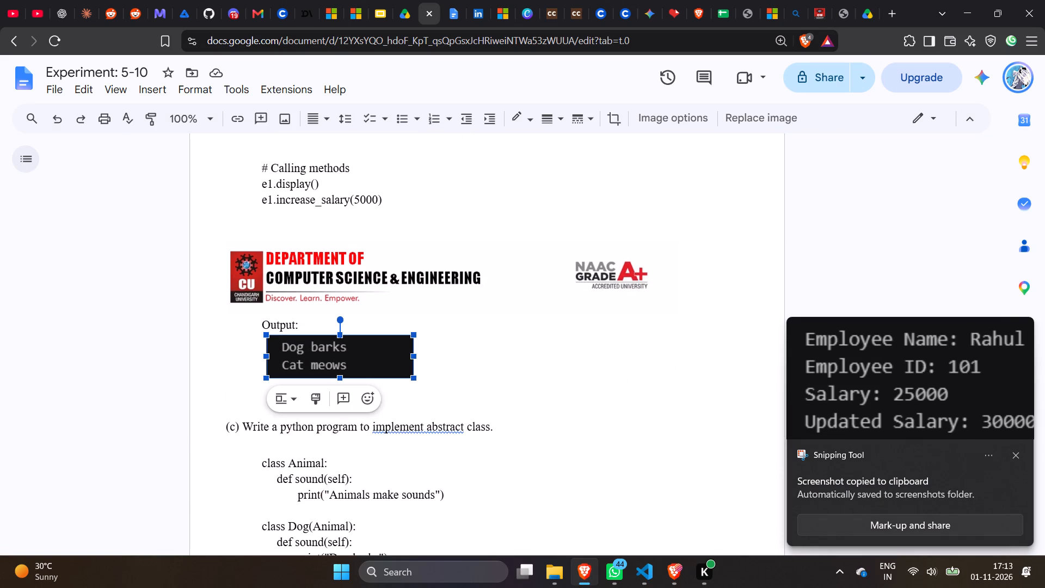
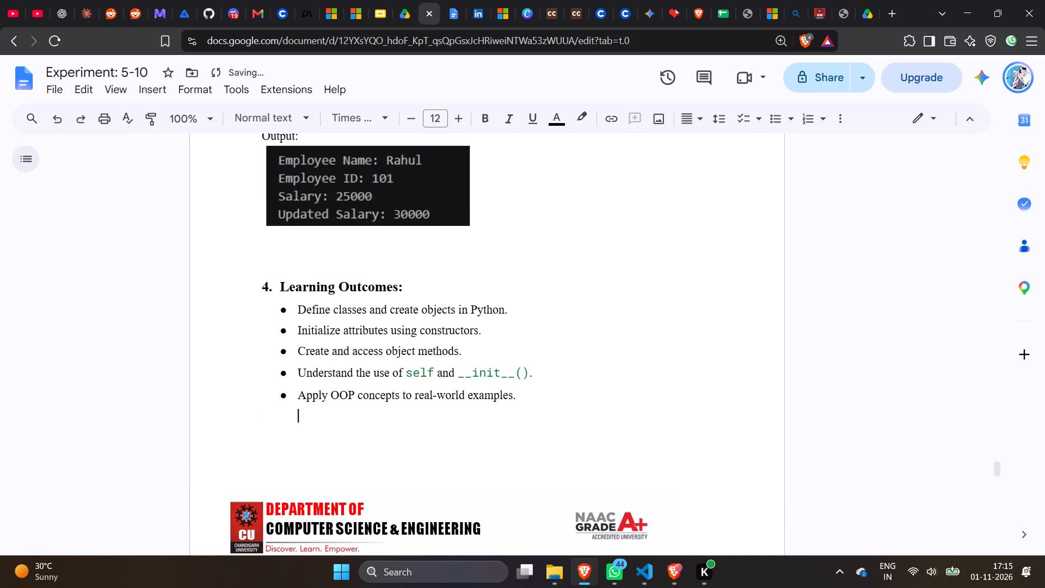
Set the text colour of all the Learning Outcomes bullets to black.
left_click_drag(528, 401, 273, 318)
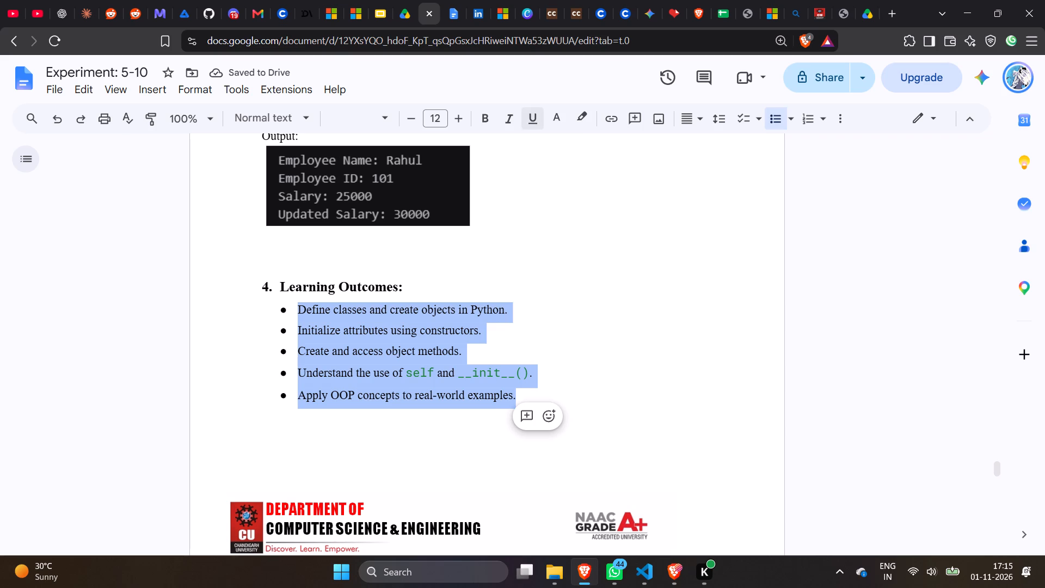
left_click(561, 111)
left_click(555, 147)
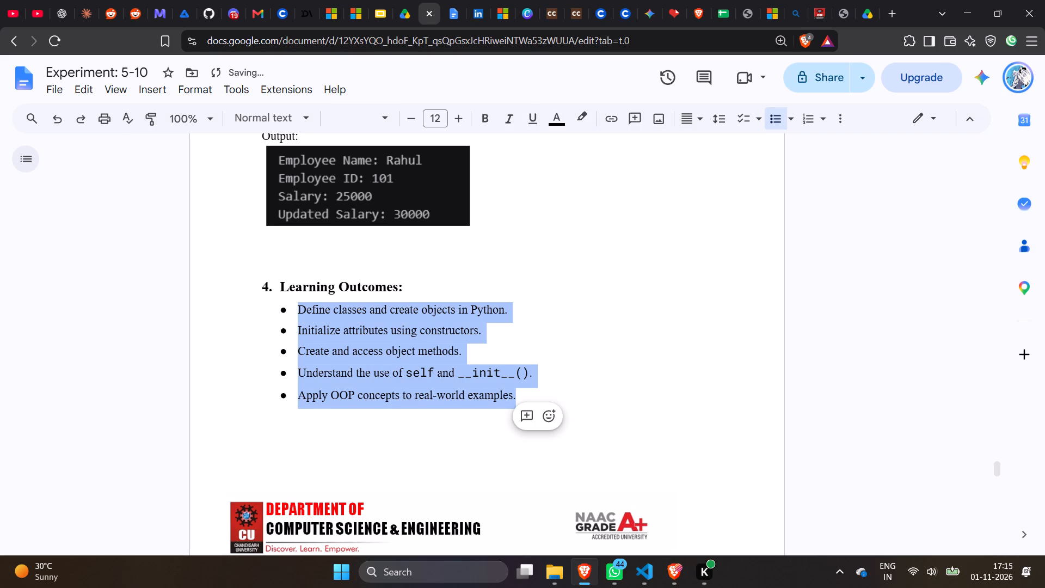
Insert a page break before the Experiment 2.4 department banner and remove the blank lines above it.
scroll(587, 314, "down", 4)
left_click(293, 203)
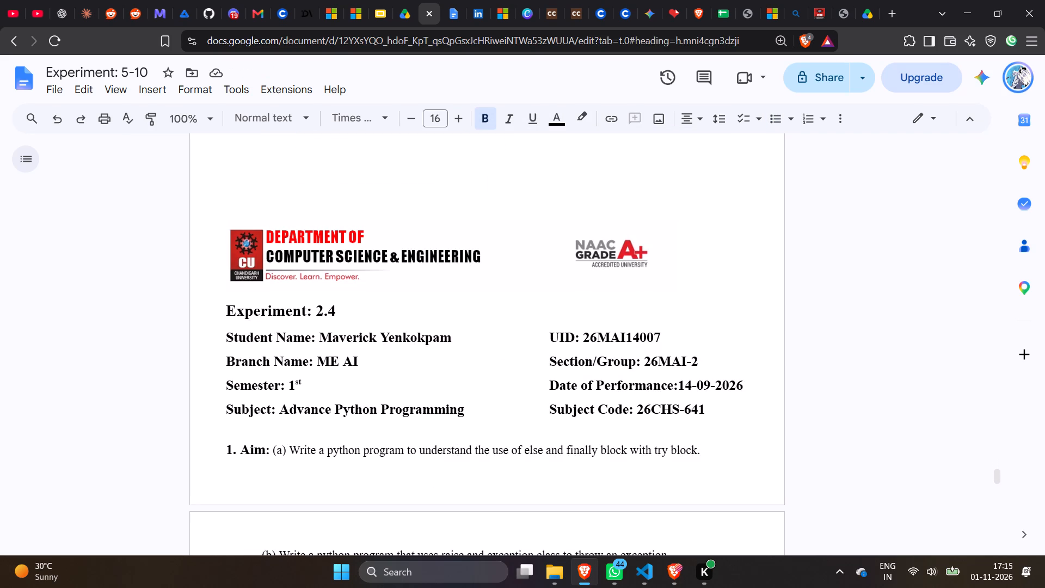
key("ctrl+Return")
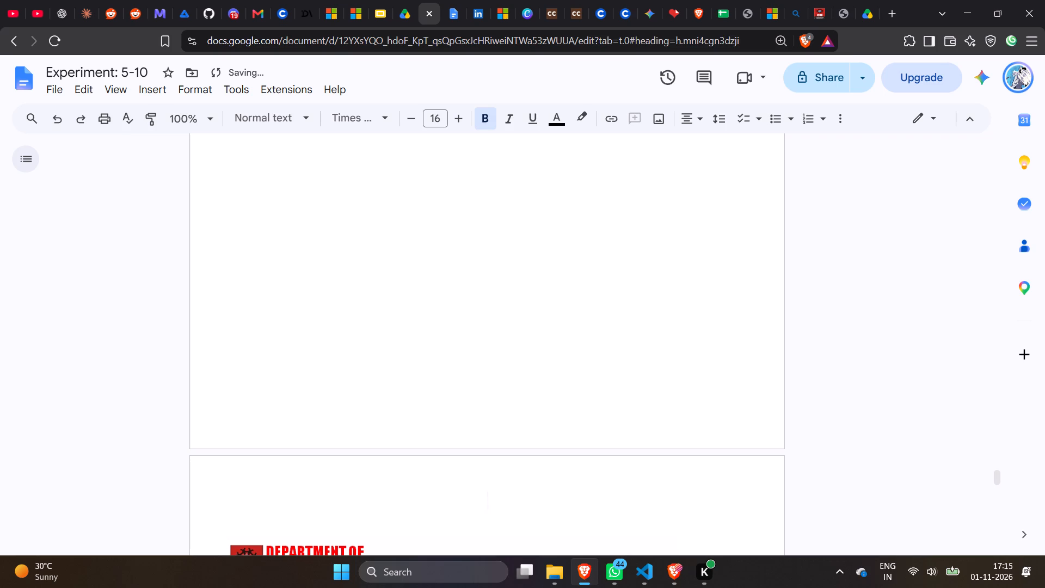
key("Down")
key("Down")
key("BackSpace")
key("BackSpace")
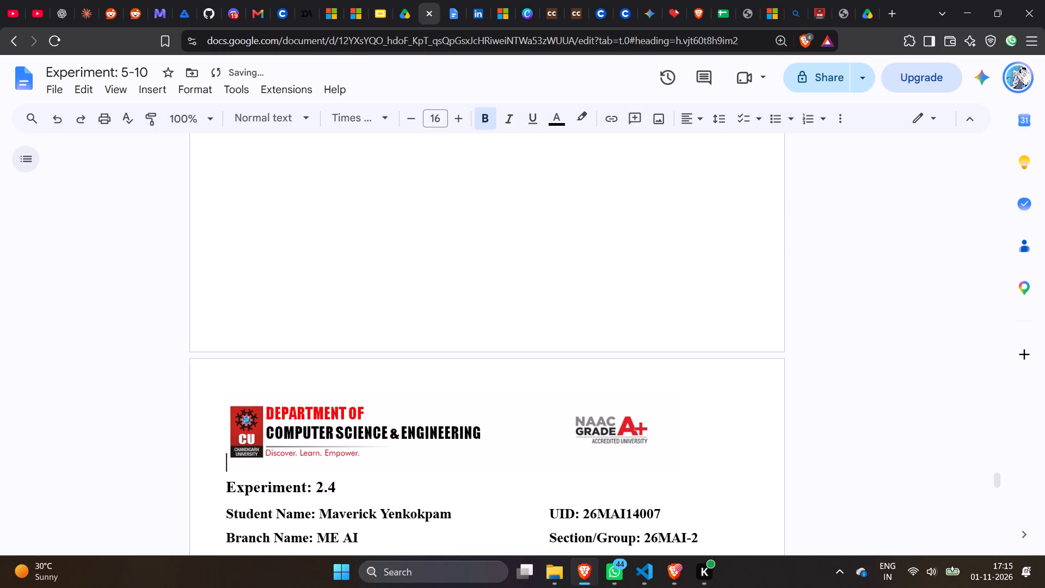
Change the experiment number in the 2.4 heading to 3.2.
left_click(336, 488)
key("BackSpace")
key("BackSpace")
key("BackSpace")
type("3.")
key("2")
Consult the 2026 calendar and set Experiment 3.2's Date of Performance to 2-11-2026, with a space after the colon.
scroll(511, 456, "down", 3)
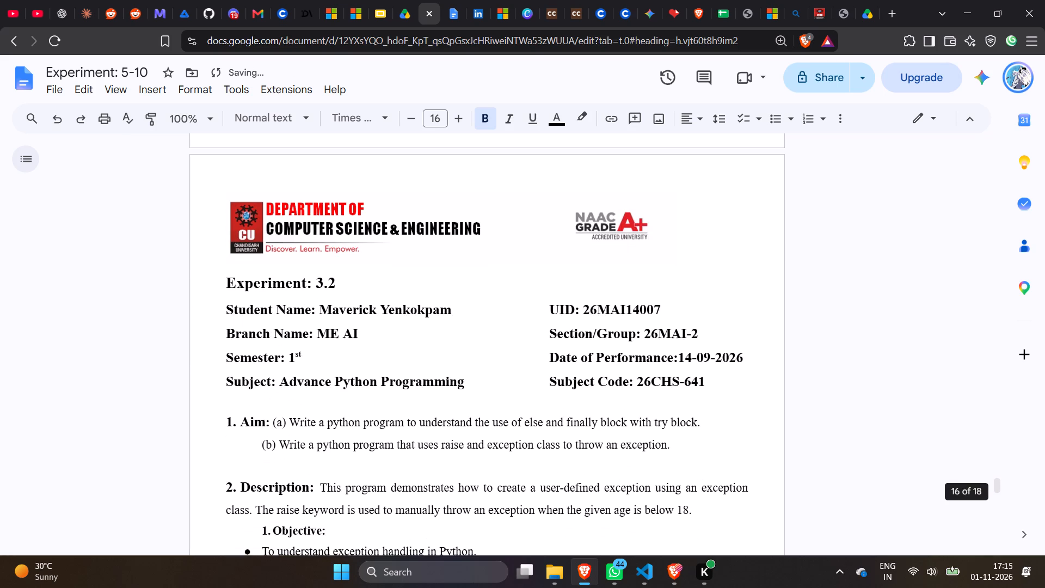
left_click(993, 571)
scroll(907, 386, "up", 1)
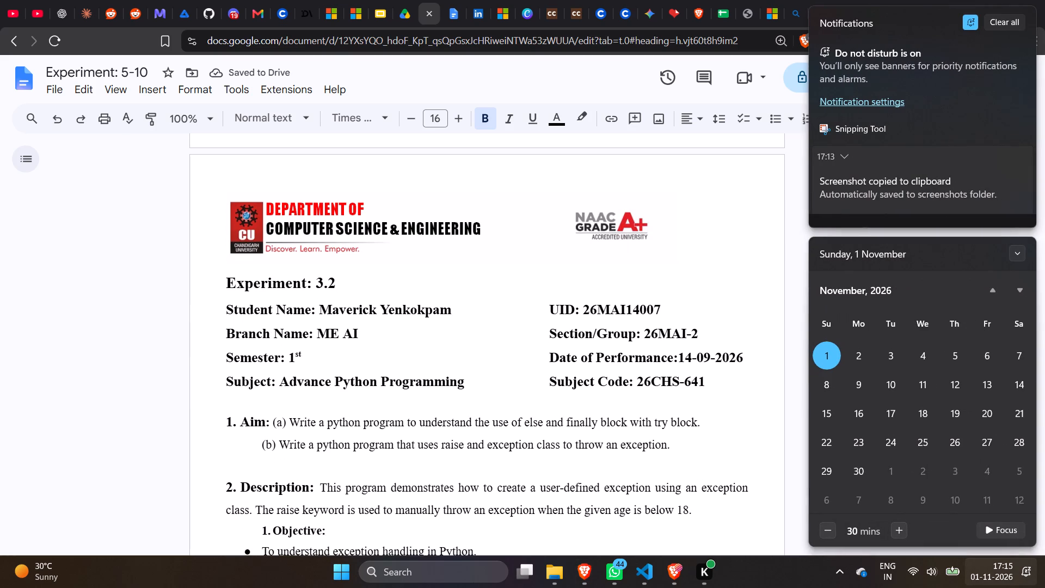
scroll(907, 386, "up", 8)
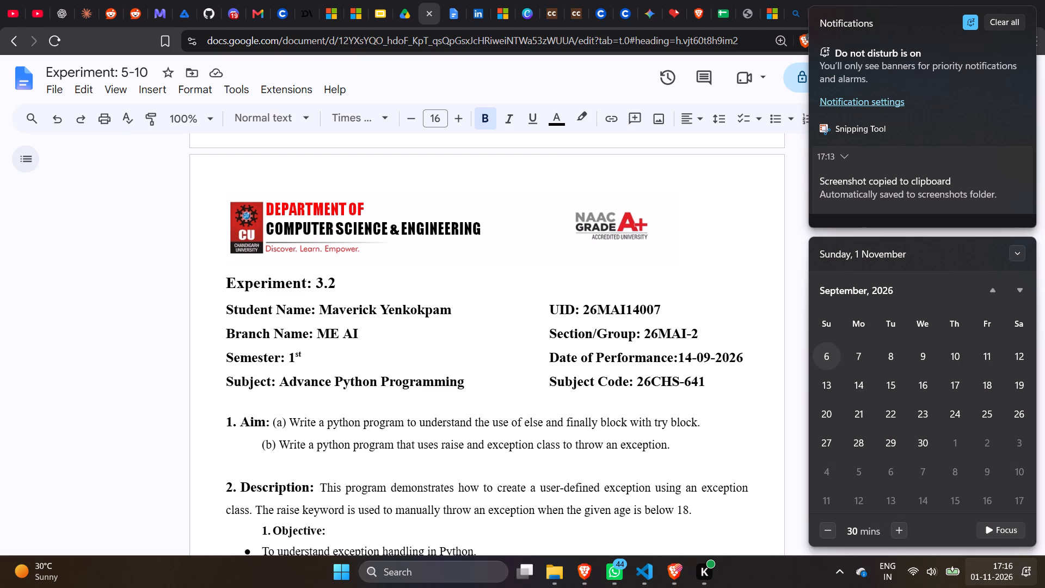
scroll(870, 378, "down", 5)
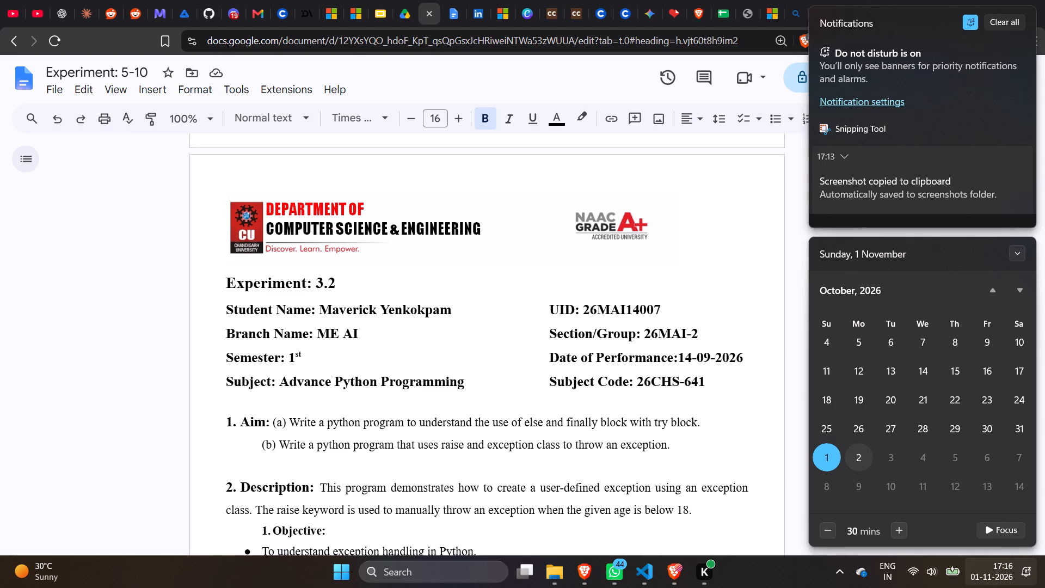
left_click(691, 359)
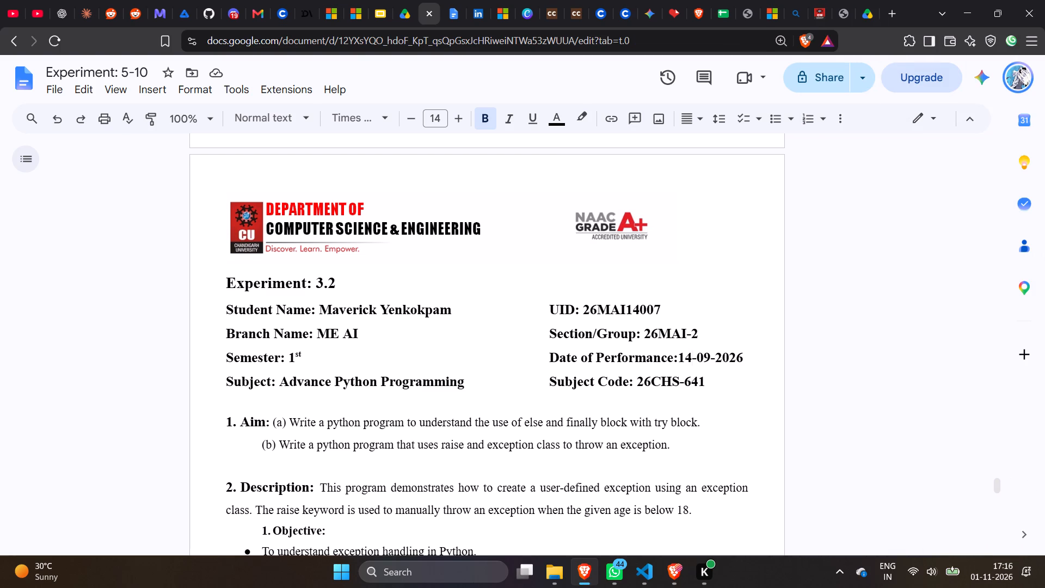
key("BackSpace")
key("BackSpace")
key("2")
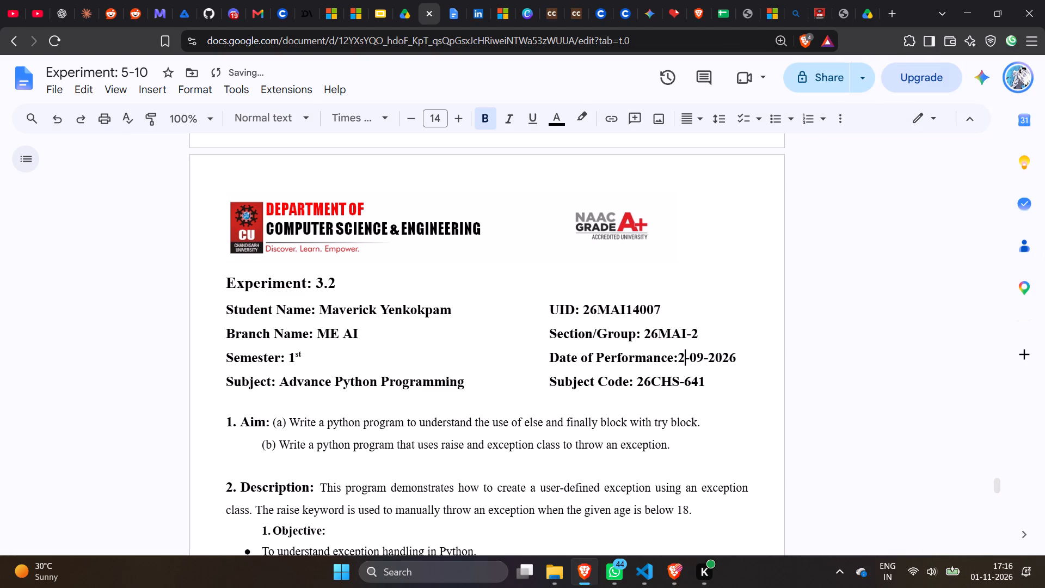
key("Left")
key("space")
key("Right")
key("Right")
key("Right")
key("Right")
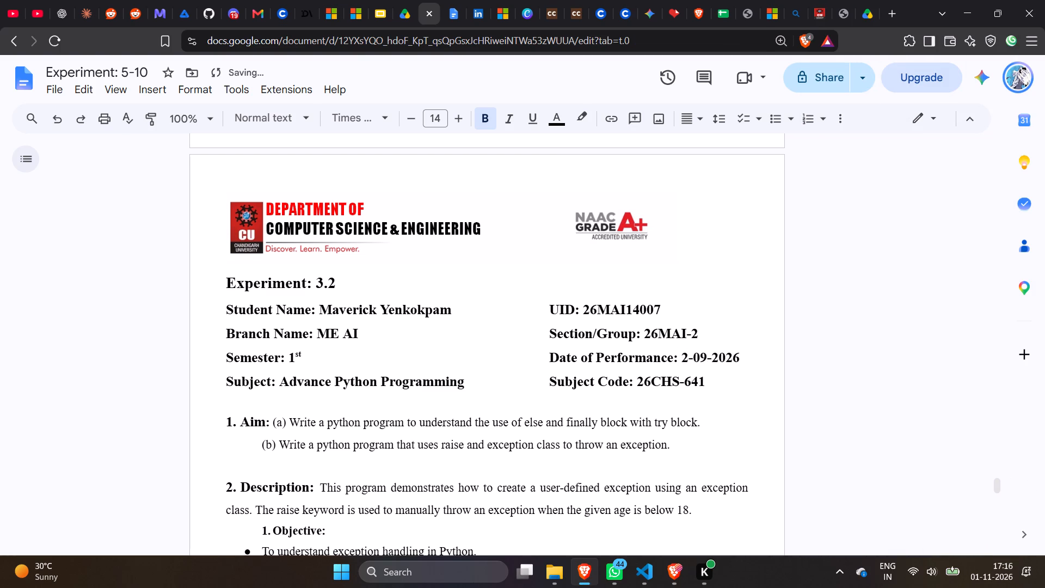
key("BackSpace")
key("BackSpace")
key("1")
key("0")
scroll(570, 422, "down", 3)
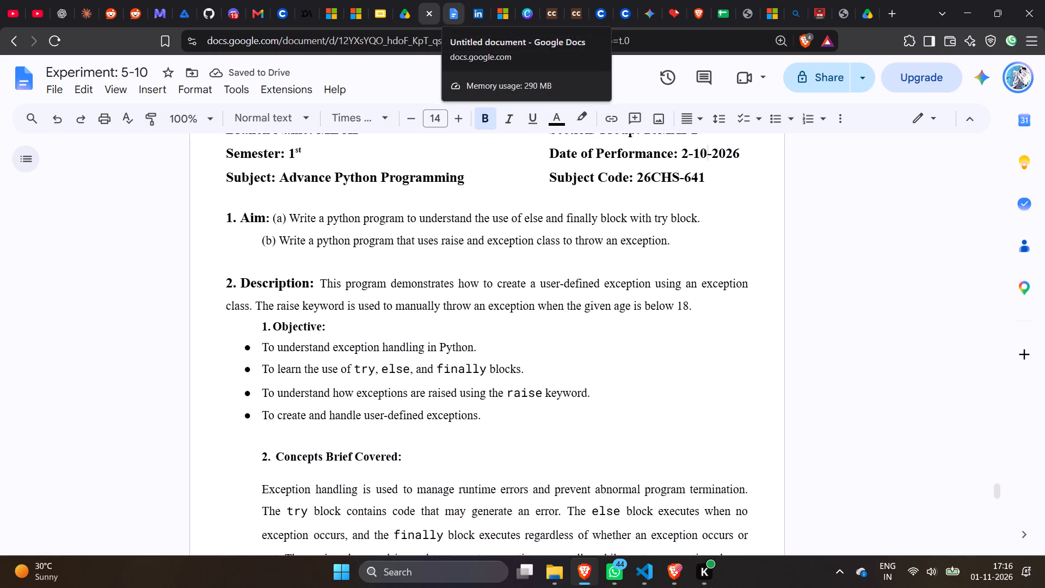
key("BackSpace")
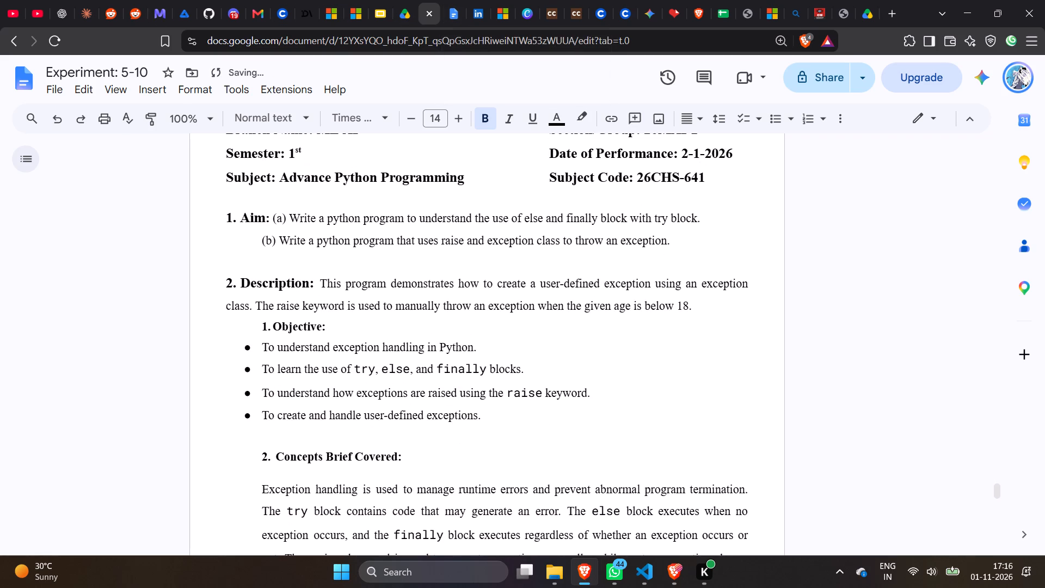
key("1")
left_click(453, 14)
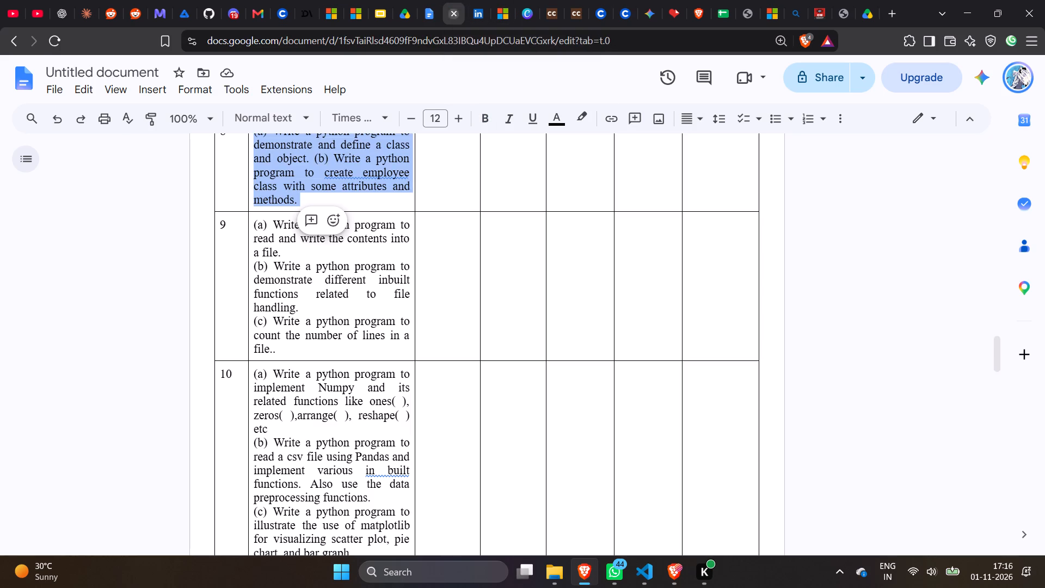
scroll(410, 269, "down", 1)
left_click_drag(293, 286, 249, 203)
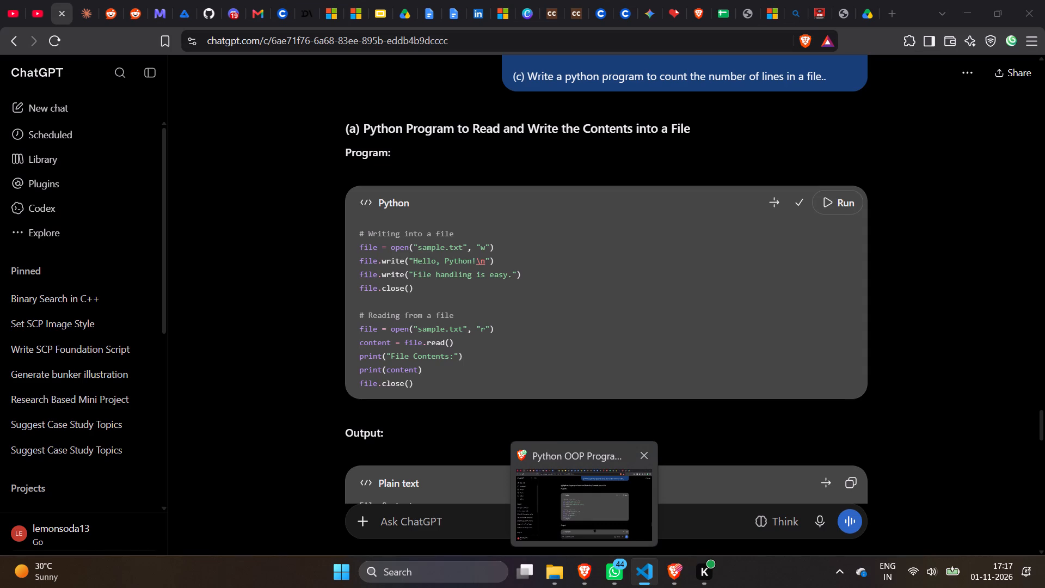
In the Experiment 3.2 report, replace part (a)'s try/except code and Input line under Code and Output with the copied file read-and-write program.
left_click(596, 507)
left_click(433, 9)
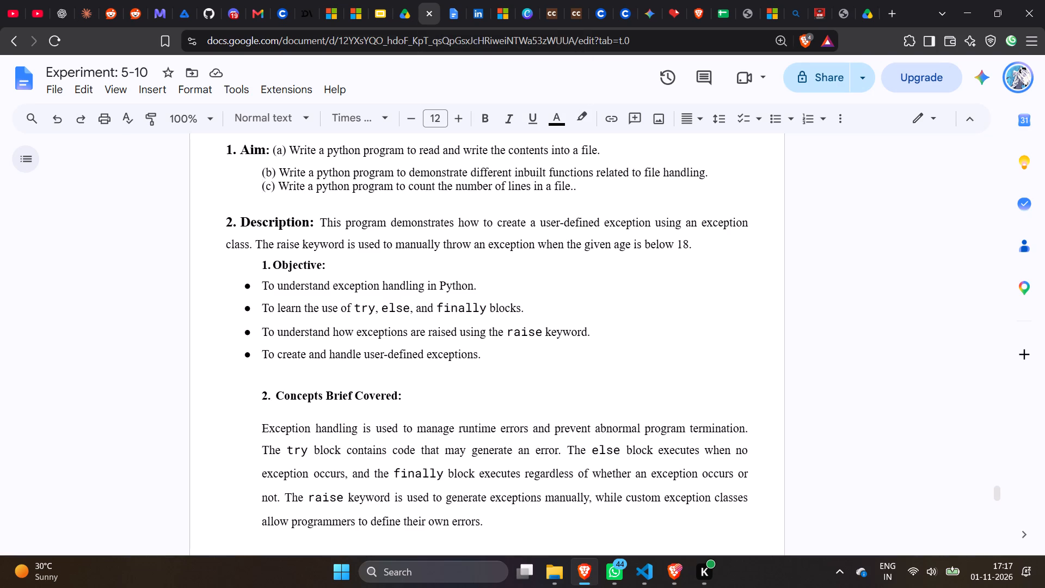
scroll(336, 352, "down", 9)
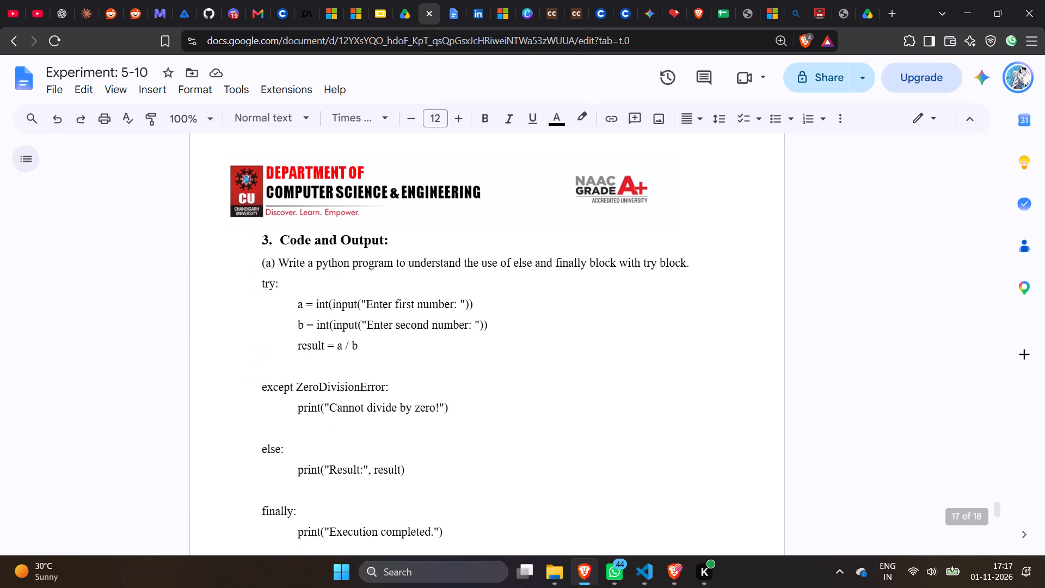
left_click_drag(296, 303, 362, 444)
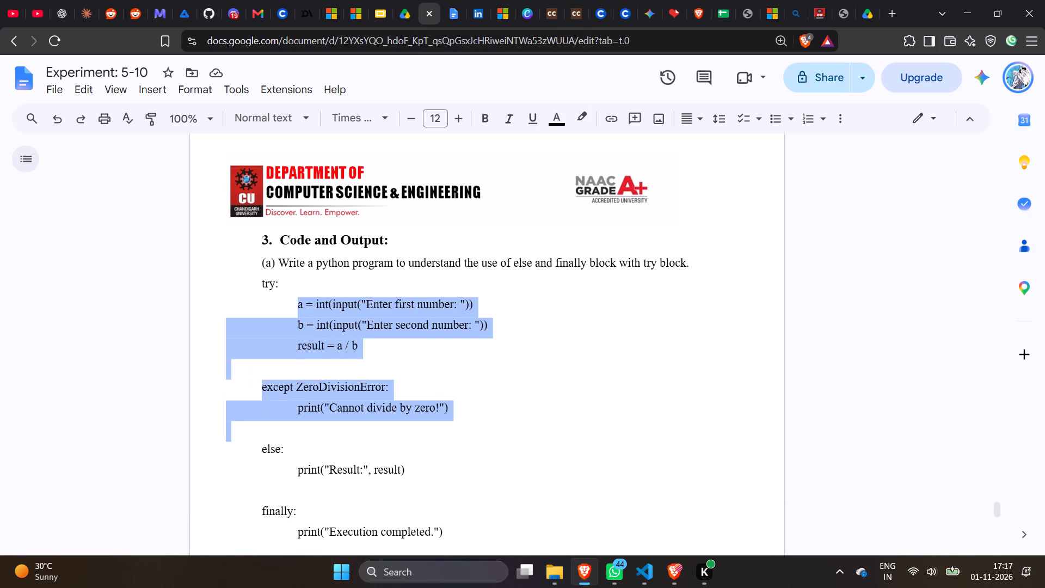
left_click_drag(362, 444, 361, 449)
scroll(361, 449, "down", 1)
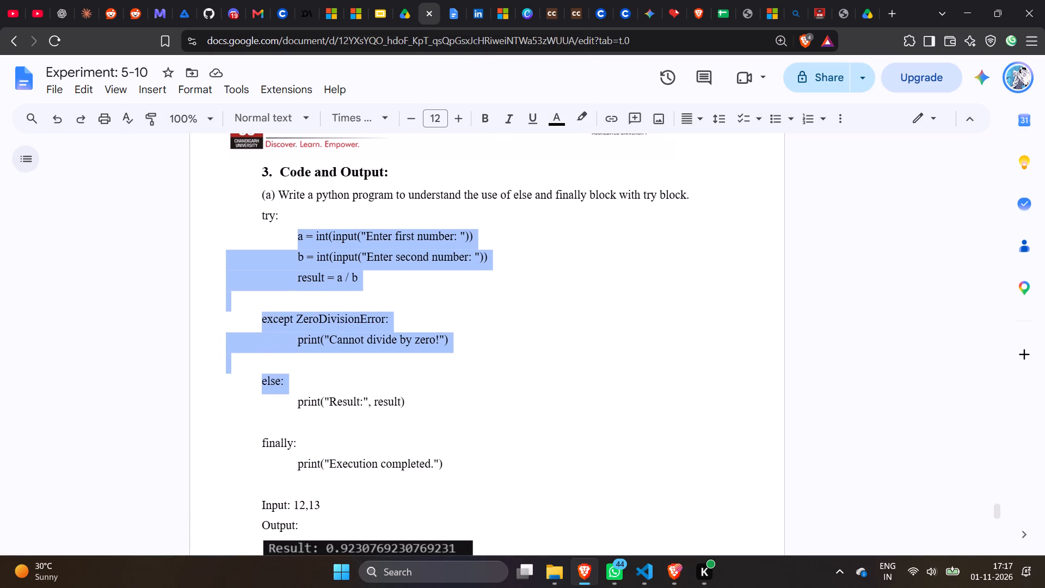
left_click_drag(361, 449, 361, 452)
left_click(538, 378)
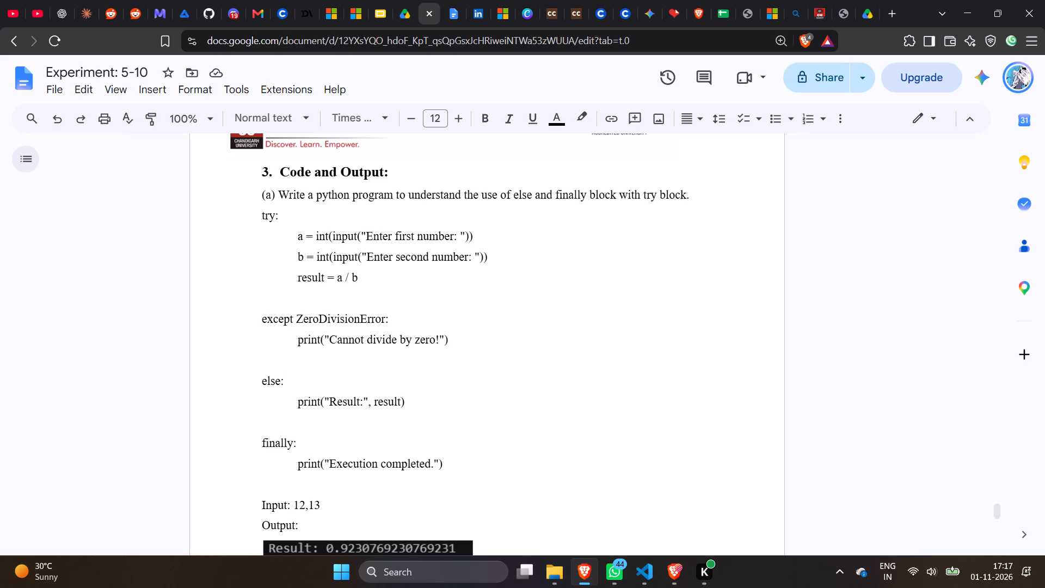
left_click_drag(262, 216, 356, 505)
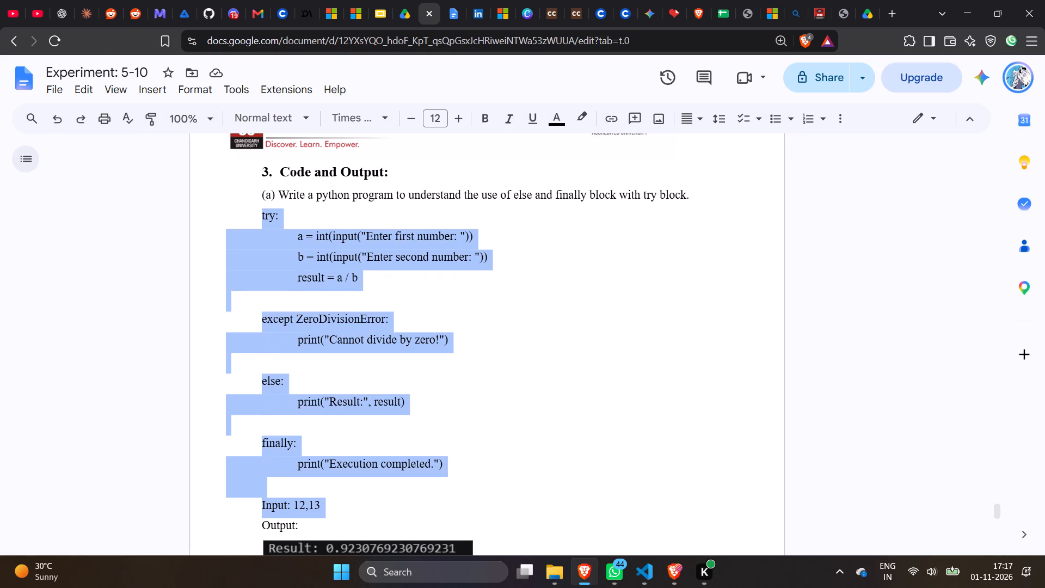
left_click_drag(356, 505, 356, 505)
key("ctrl+v")
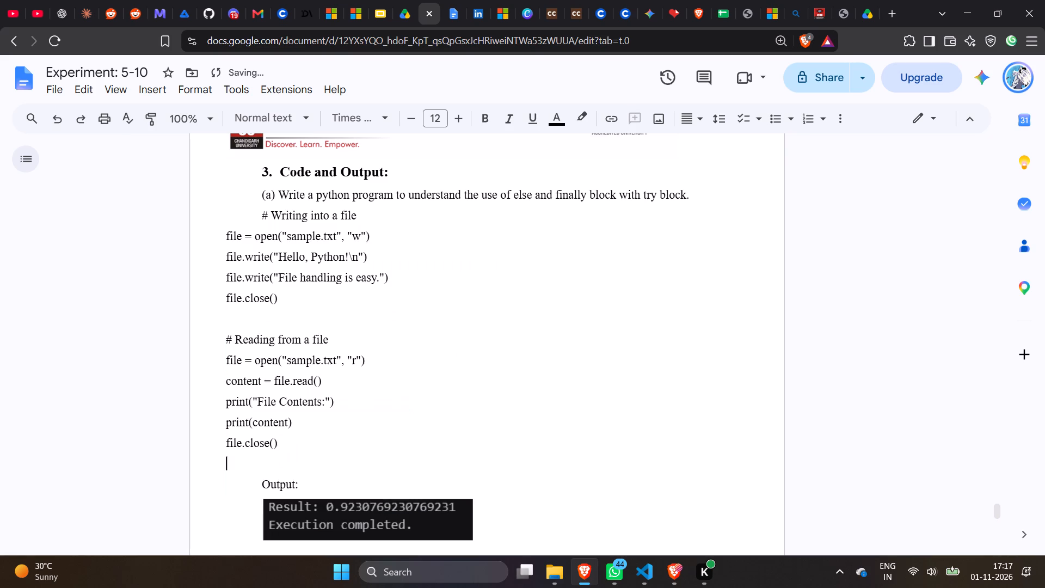
Indent the unindented lines of part (a)'s file-writing block, from file = open("sample.txt", "w") through file.close(), to match the comment above.
left_click(229, 234)
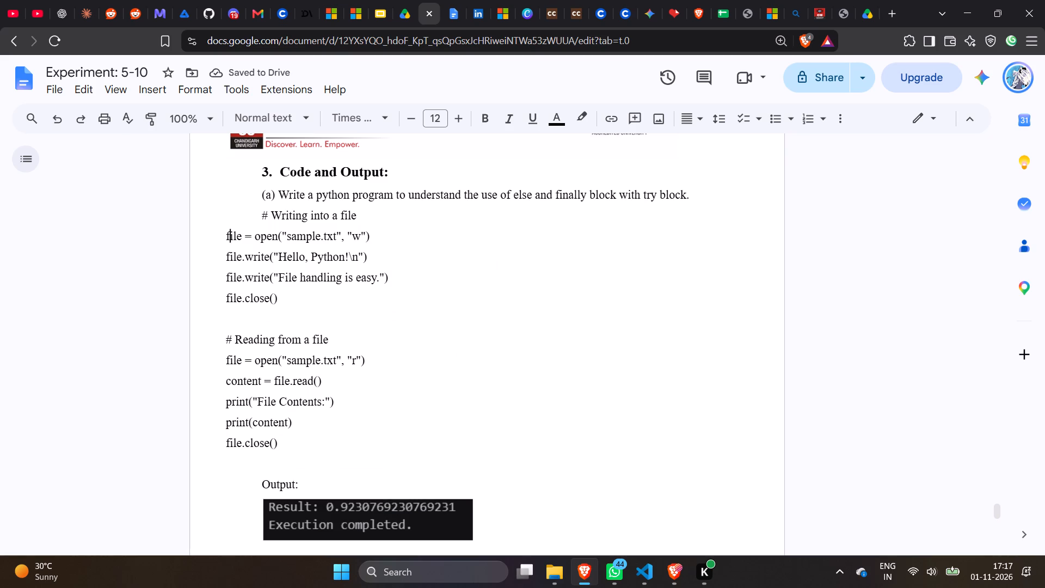
key("Left")
key("Tab")
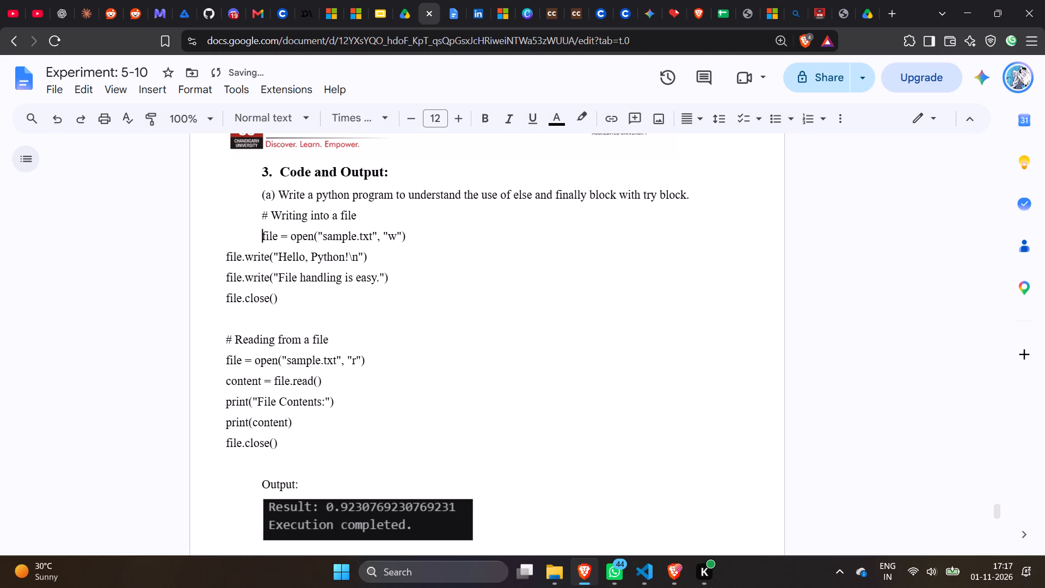
key("Down")
key("Left")
key("Left")
key("Left")
key("Left")
key("Left")
key("Left")
key("Left")
key("Left")
key("Tab")
key("Down")
key("Left")
key("Left")
key("Left")
key("Left")
key("Left")
key("Left")
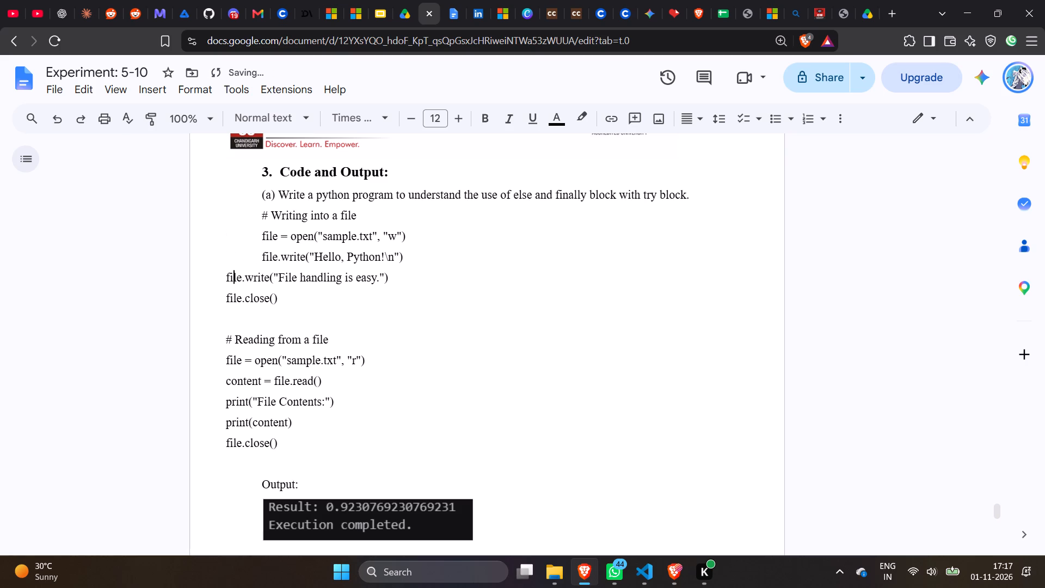
key("Left")
key("Left")
key("Tab")
key("Down")
key("Left")
key("Left")
key("Left")
key("Left")
key("Left")
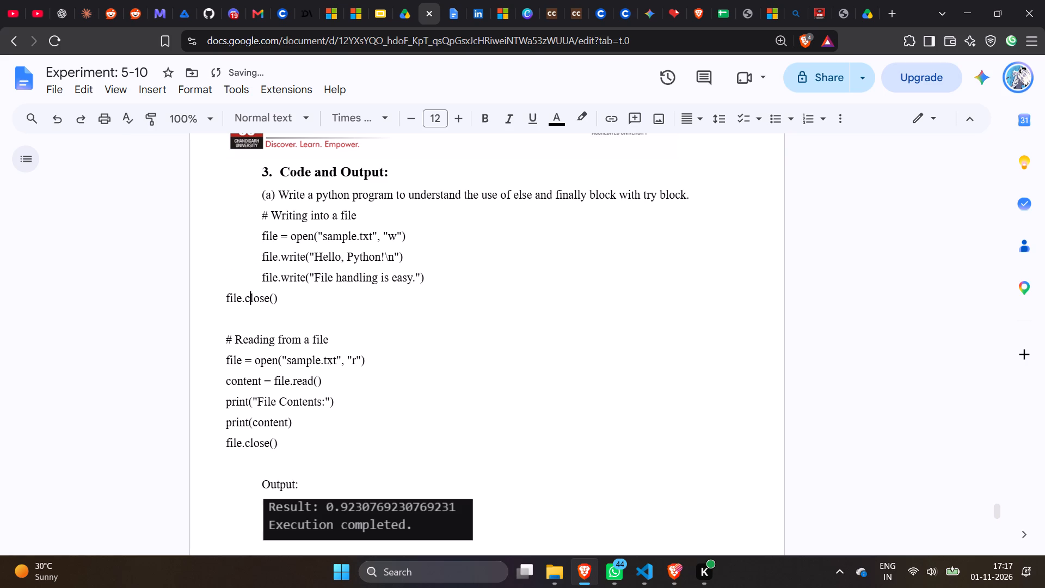
key("Left")
key("Left")
key("Left")
key("Left")
key("Tab")
Indent every line of part (a)'s file-reading block, from # Reading from a file through the closing file.close(), to match the writing block.
key("Down")
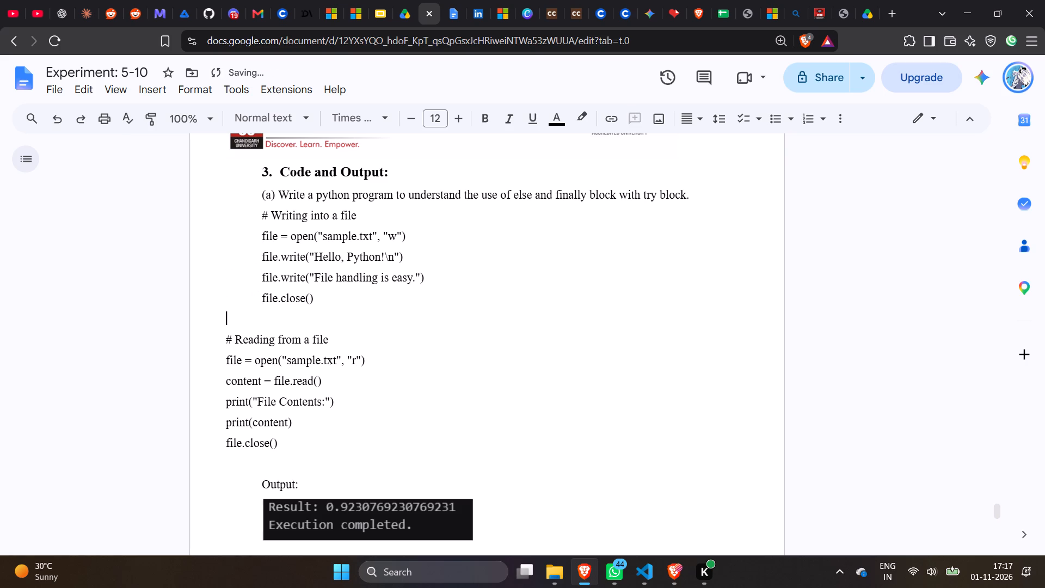
key("Down")
key("Left")
key("Left")
key("Left")
key("Left")
key("Left")
key("Left")
key("Left")
key("Left")
key("Down")
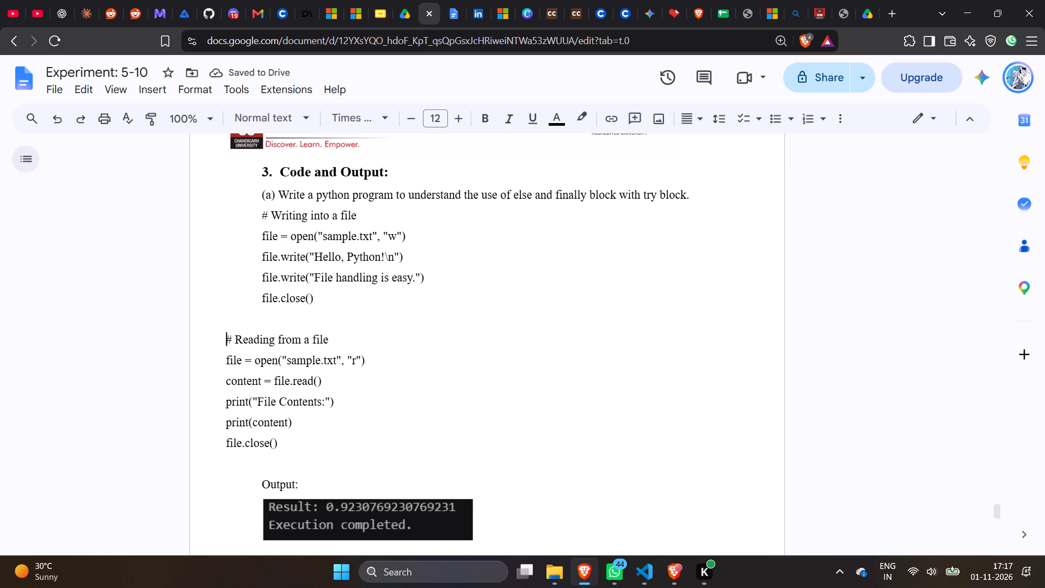
key("Tab")
key("Down")
key("Left")
key("Left")
key("Left")
key("Left")
key("Left")
key("Left")
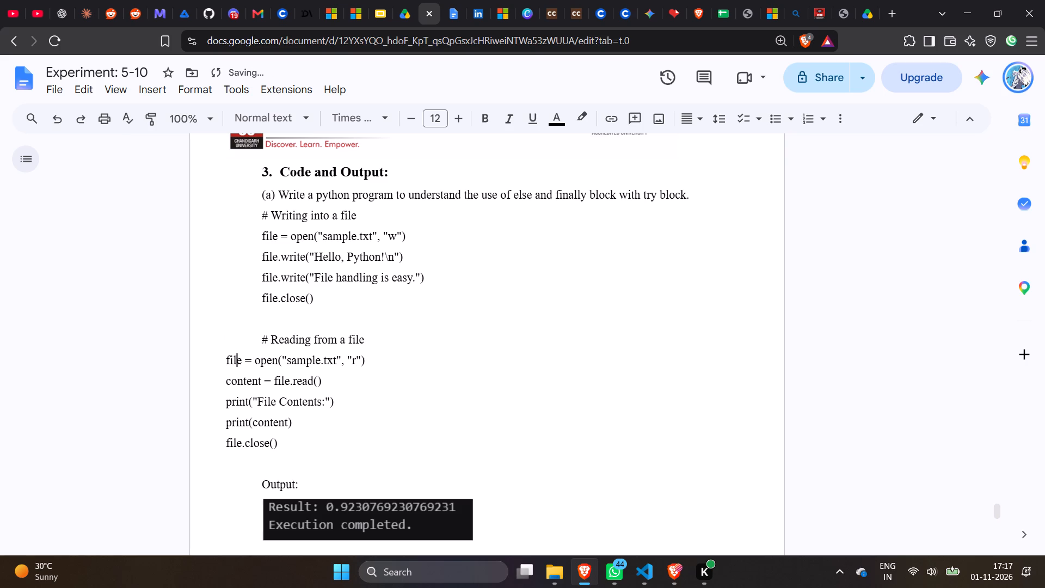
key("Left")
key("Left")
key("Tab")
key("Down")
key("Left")
key("Left")
key("Left")
key("Left")
key("Left")
key("Left")
key("Left")
key("Left")
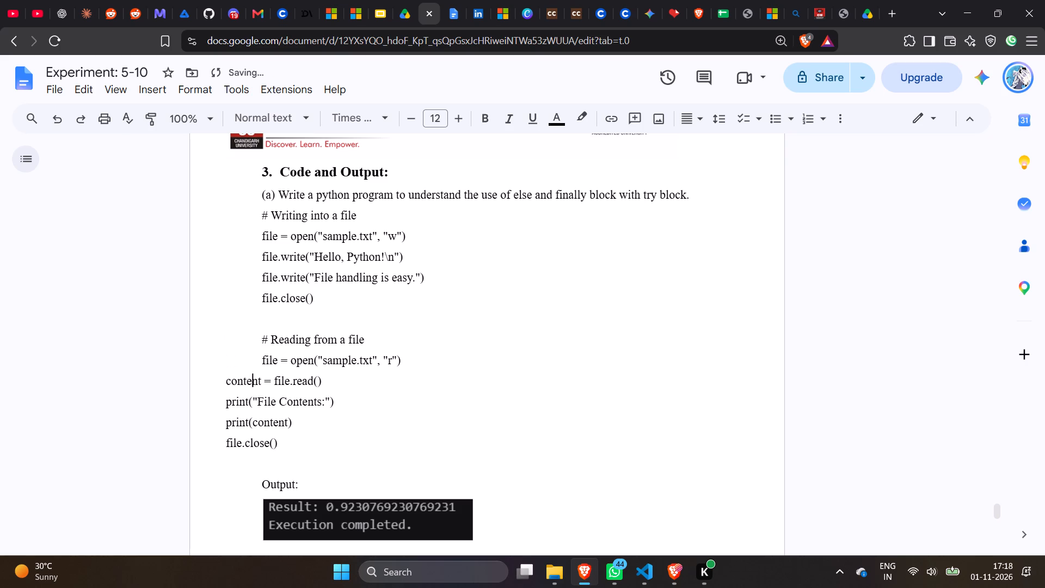
key("Right")
key("Tab")
key("Down")
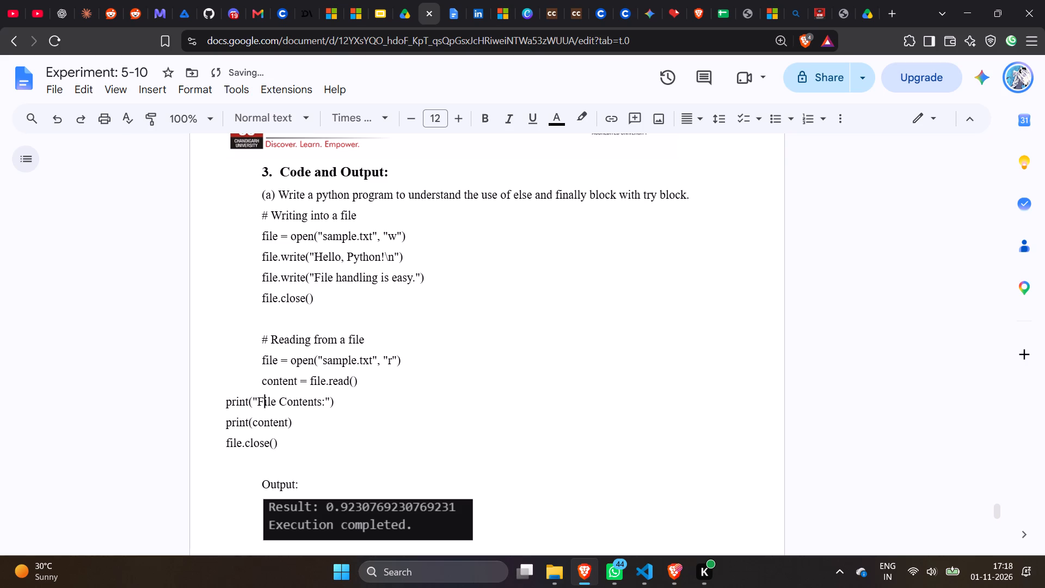
key("Left")
key("Left")
key("Left")
key("Left")
key("Left")
key("Left")
key("Left")
key("Left")
key("Tab")
key("Down")
key("Left")
key("Left")
key("Left")
key("Left")
key("Left")
key("Left")
key("Left")
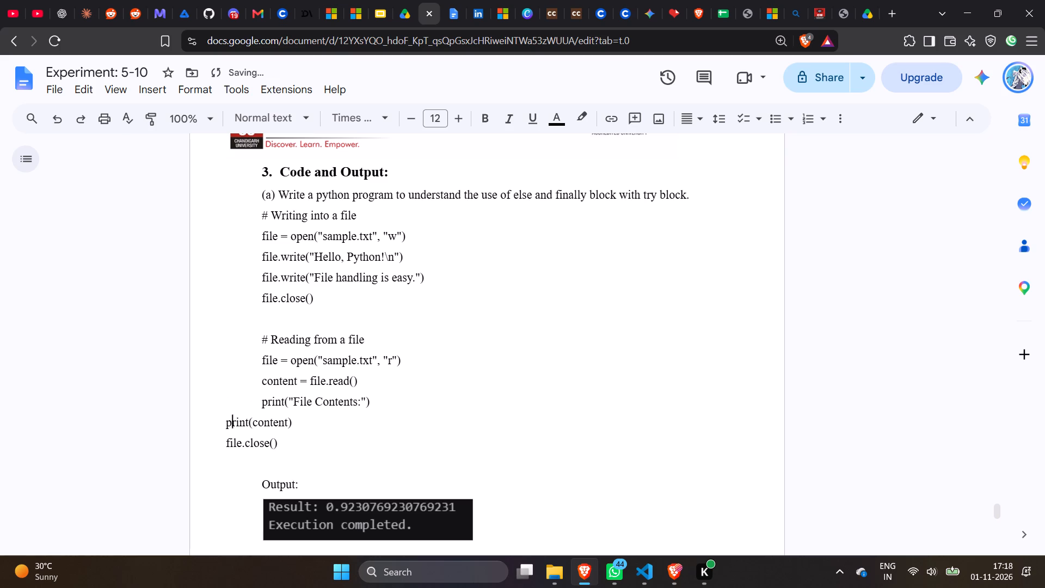
key("Left")
key("Tab")
key("Down")
key("Left")
key("Left")
key("Left")
key("Left")
key("Left")
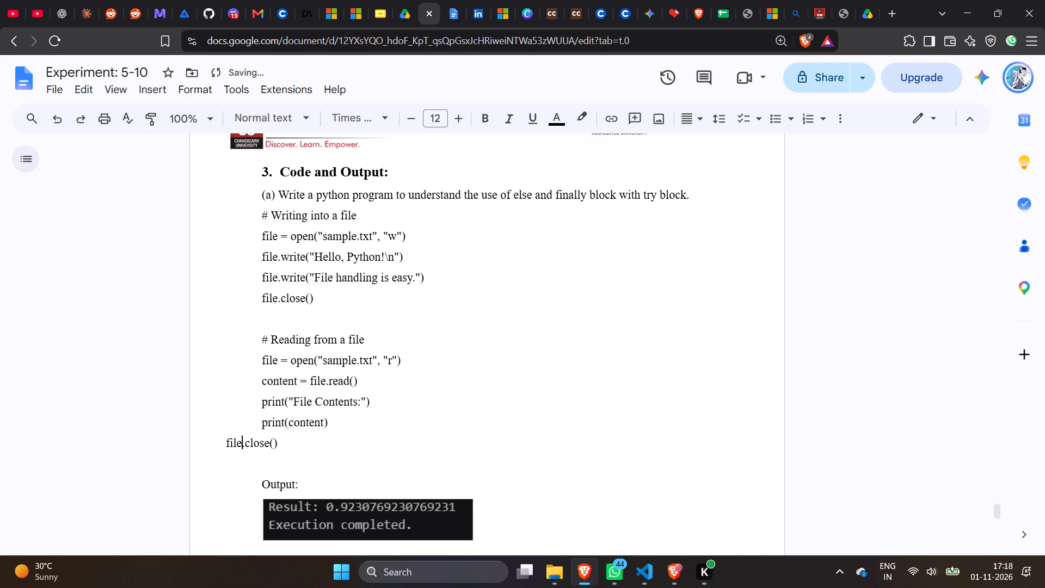
key("Left")
key("Left")
key("Left")
key("Left")
key("Tab")
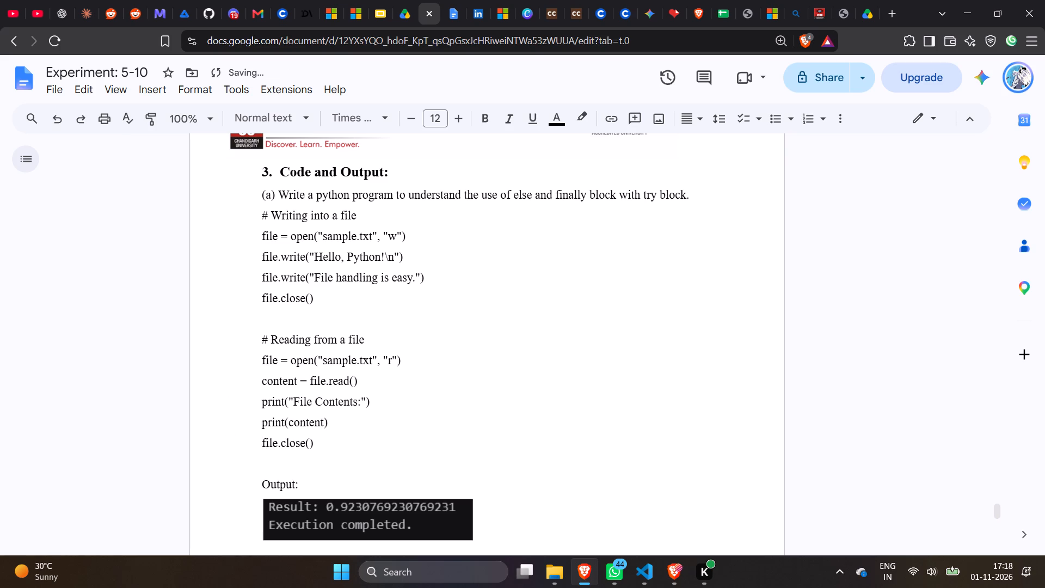
Add a blank line between part (a)'s question and the # Writing into a file comment.
left_click(262, 217)
key("Return")
key("Tab")
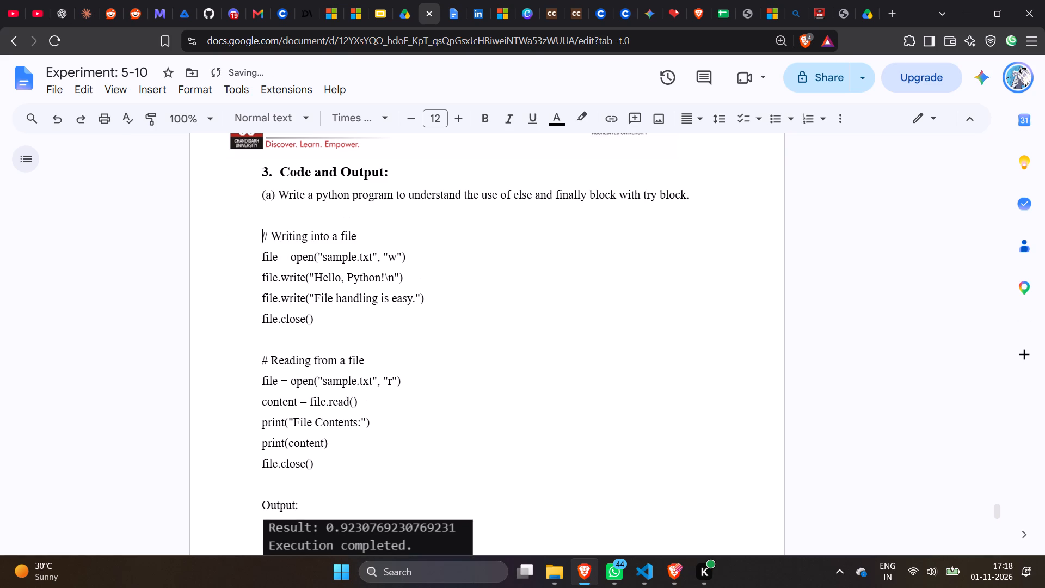
Replace part (a)'s question under Code and Output with the Aim's read-and-write question, indented, keeping one blank line before the code.
scroll(366, 198, "up", 15)
scroll(370, 210, "down", 3)
left_click_drag(273, 287, 339, 281)
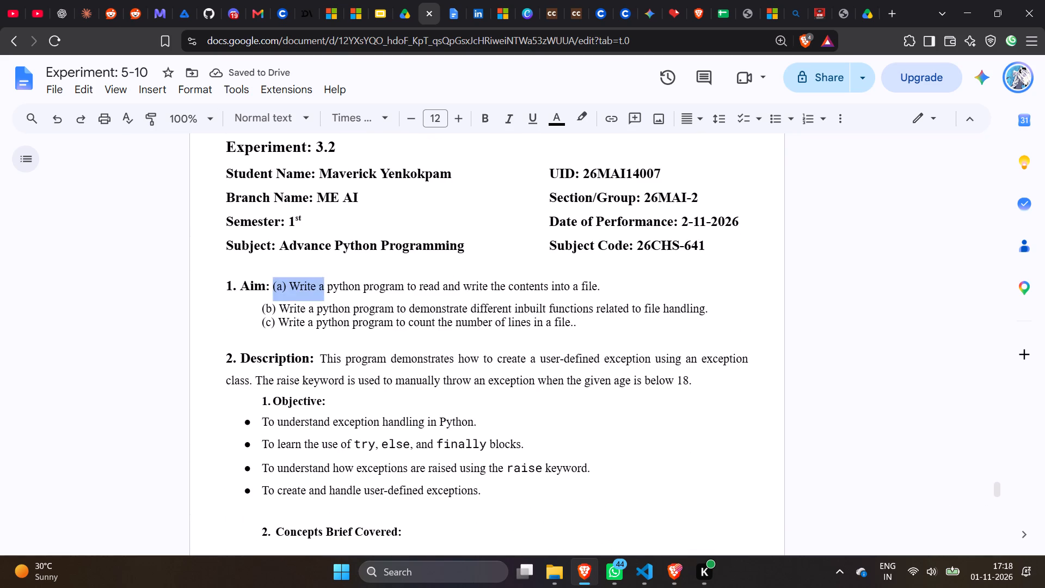
left_click_drag(339, 281, 626, 291)
key("ctrl+c")
scroll(619, 301, "down", 4)
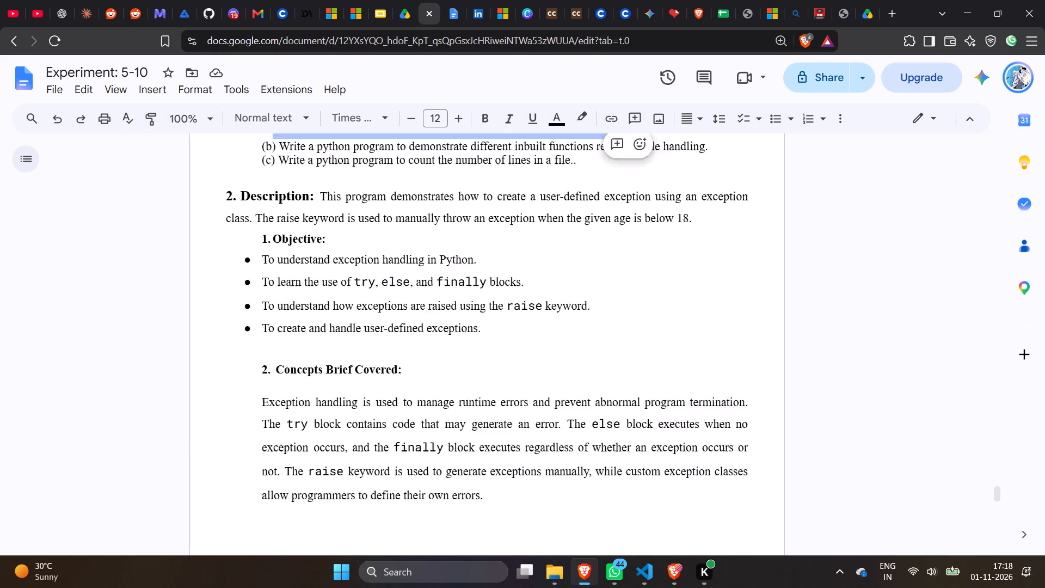
scroll(614, 318, "down", 7)
triple_click(426, 262)
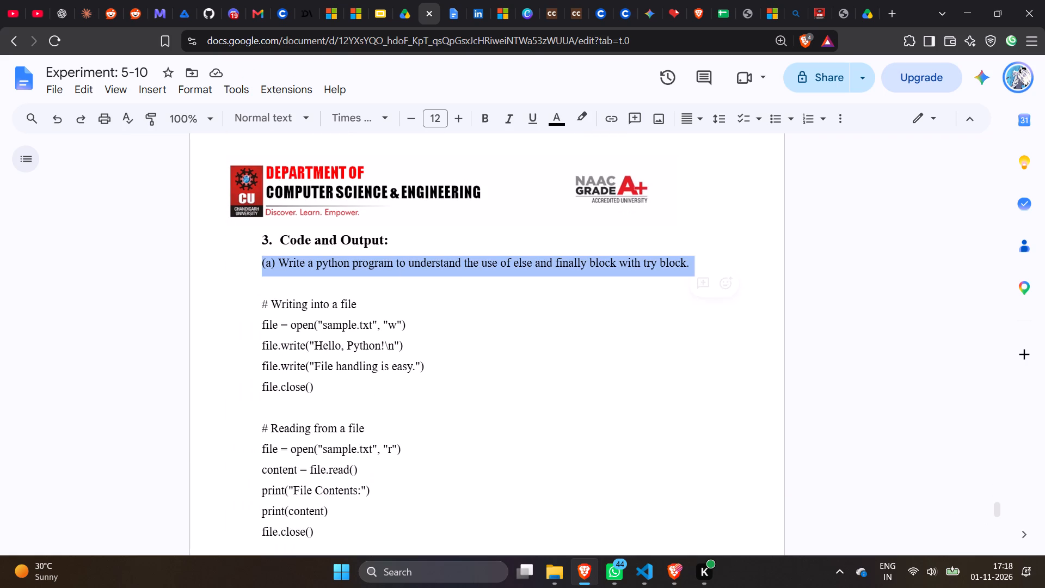
key("ctrl+v")
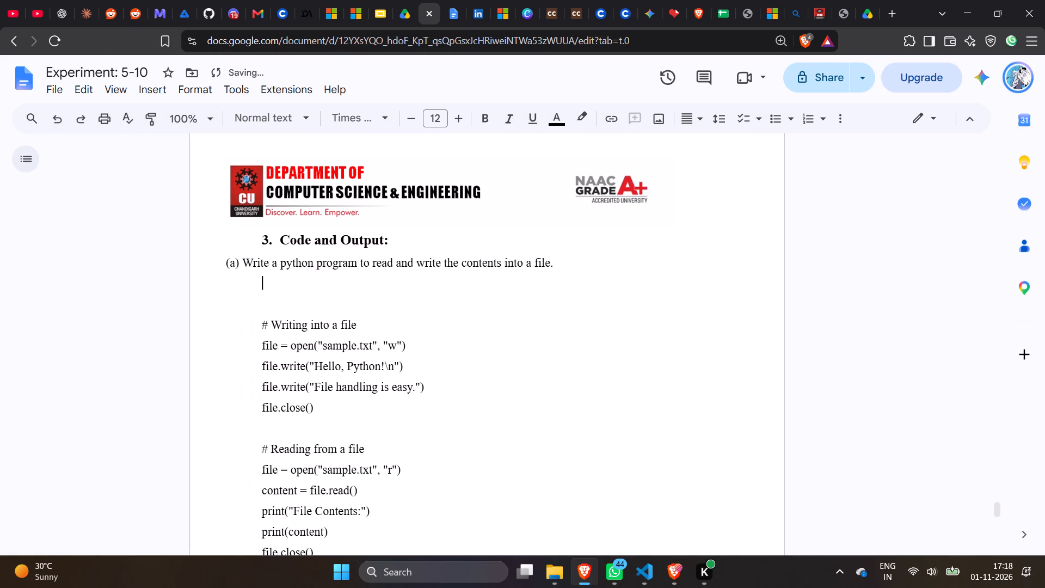
left_click(227, 268)
key("Tab")
left_click(271, 299)
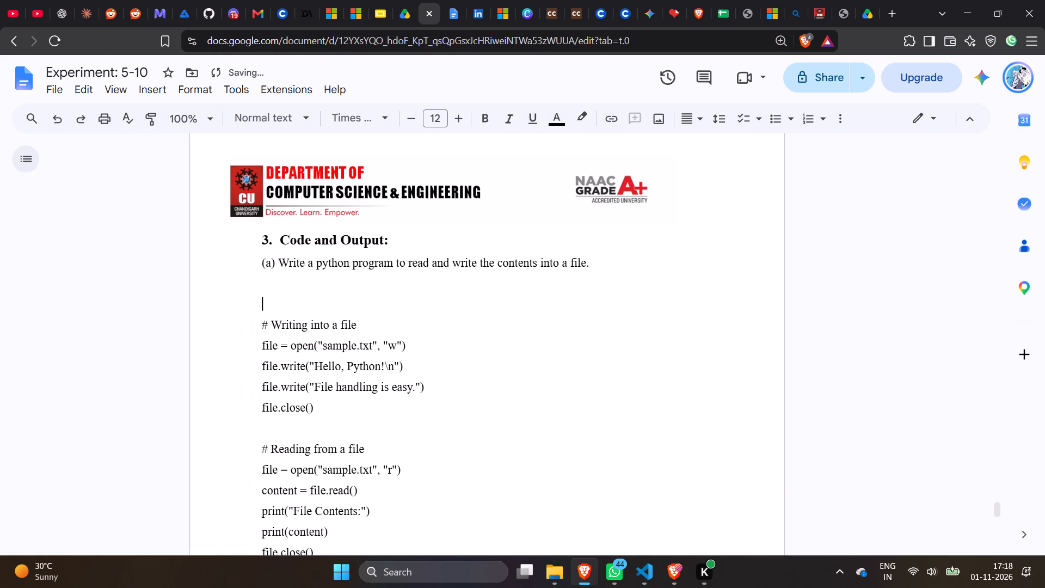
key("BackSpace")
key("BackSpace")
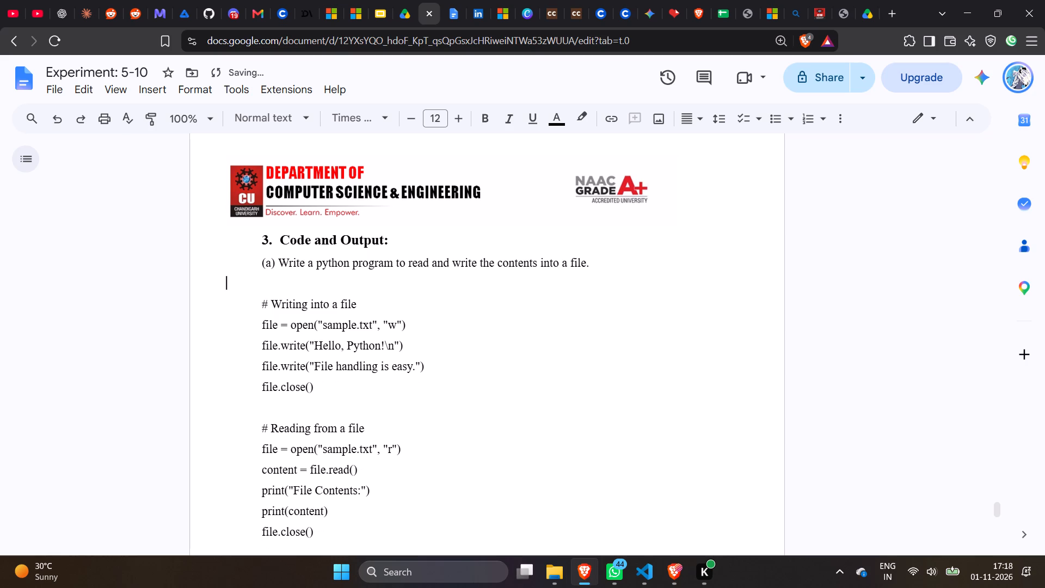
key("BackSpace")
key("Return")
scroll(304, 316, "down", 7)
scroll(301, 317, "up", 2)
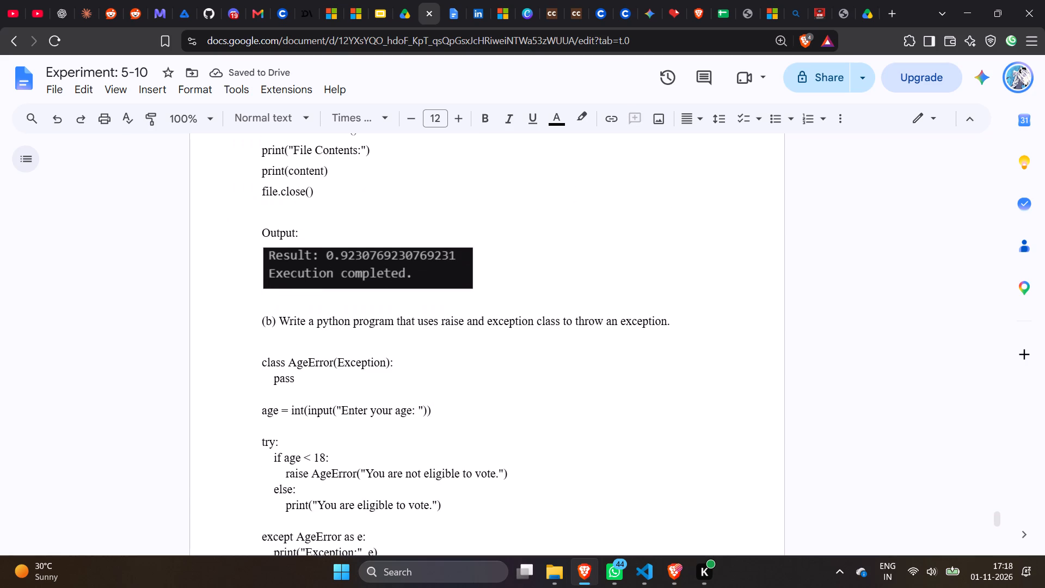
scroll(283, 331, "up", 17)
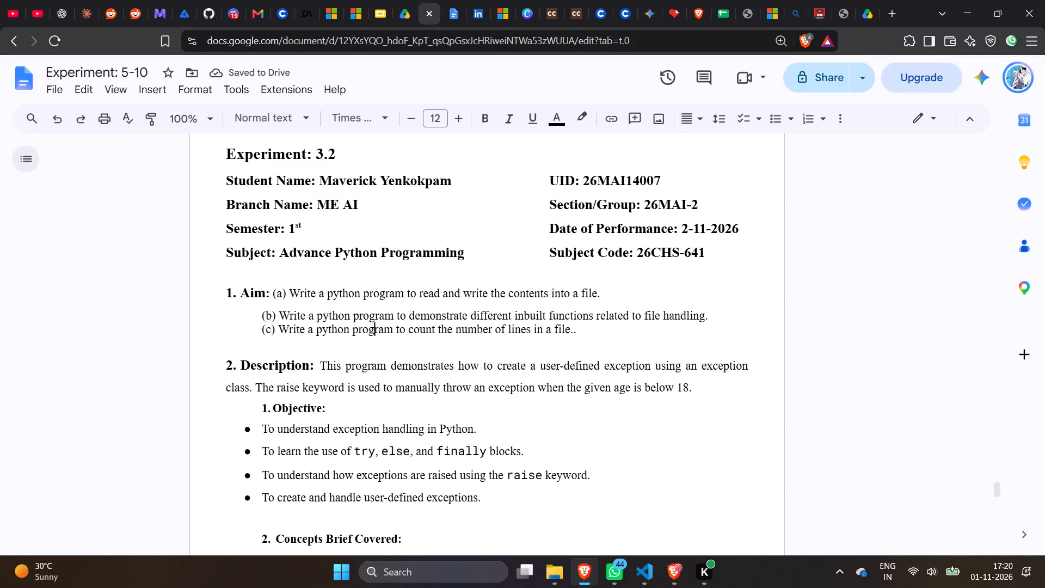
triple_click(373, 329)
key("ctrl+c")
scroll(373, 329, "down", 20)
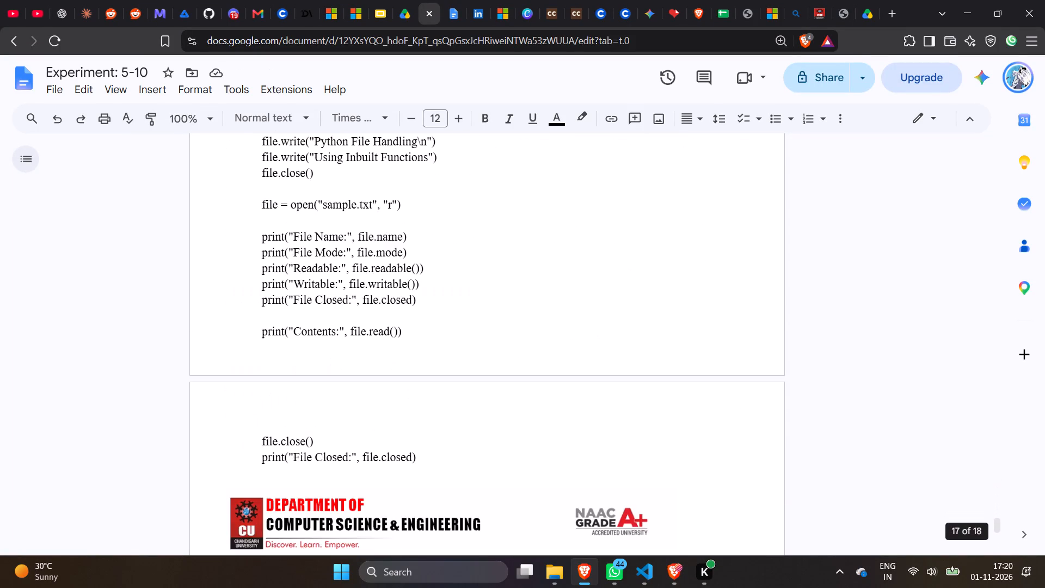
scroll(373, 329, "down", 4)
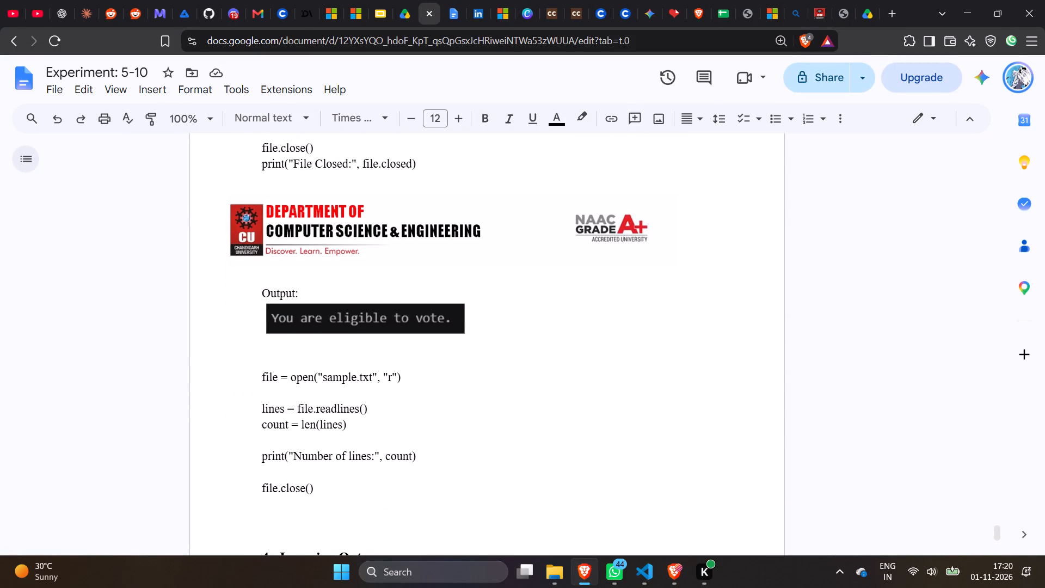
left_click(270, 364)
key("Return")
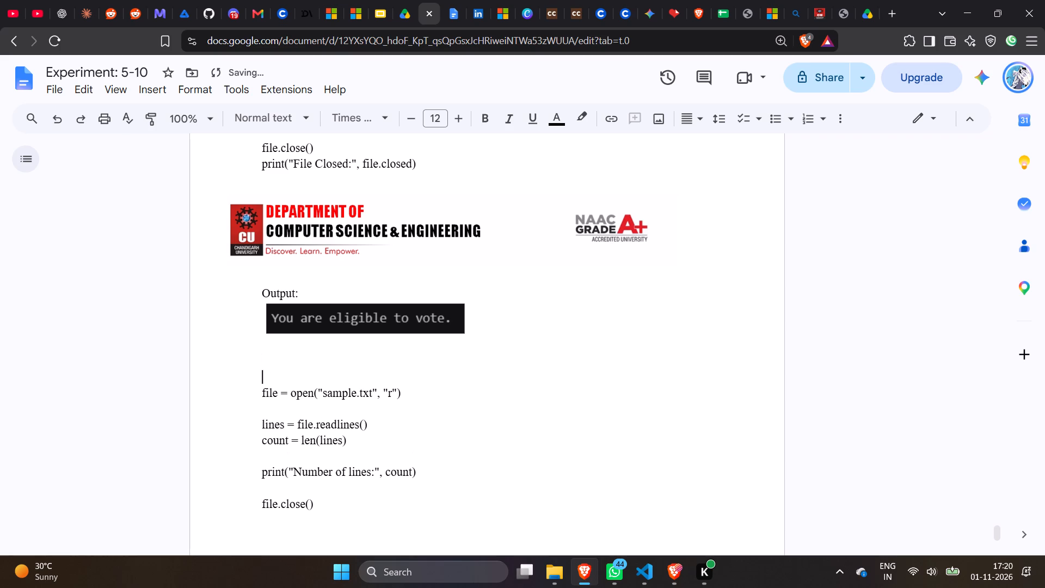
key("ctrl+v")
Set the line spacing of the part (c) line-counting program to 1.15.
scroll(330, 371, "down", 1)
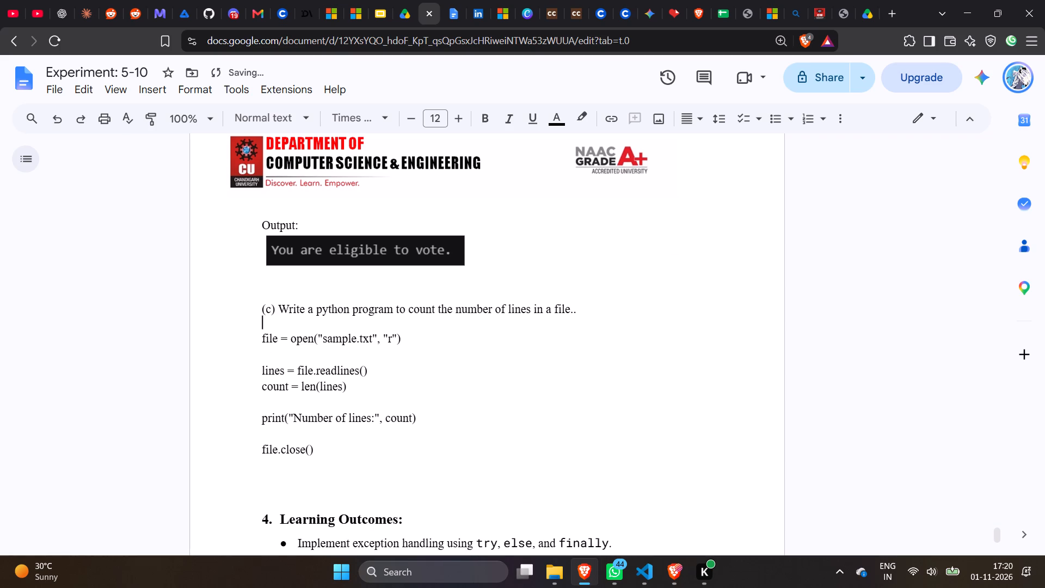
left_click_drag(259, 338, 348, 454)
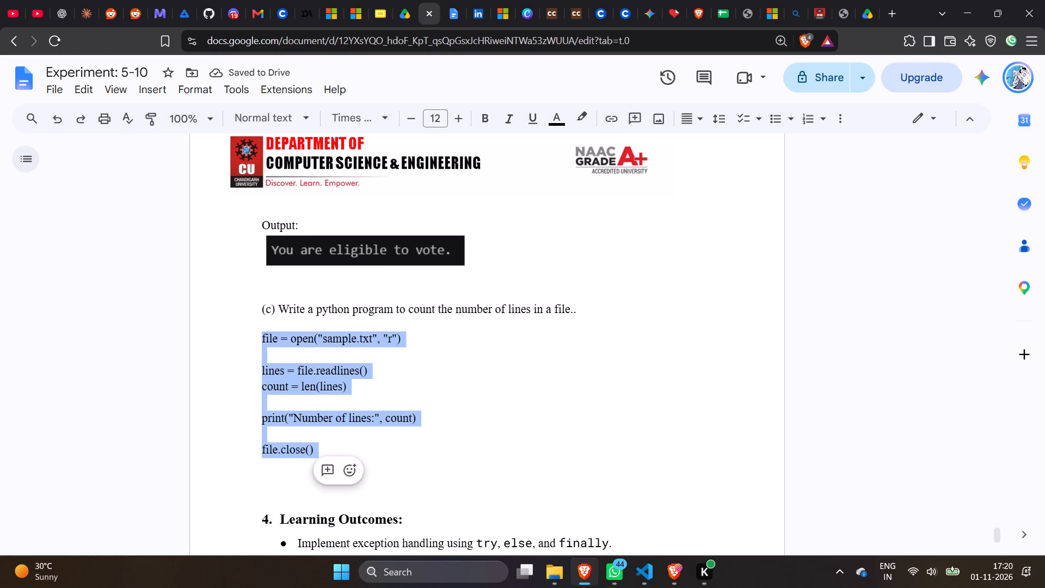
left_click(718, 126)
left_click(730, 169)
scroll(515, 326, "down", 1)
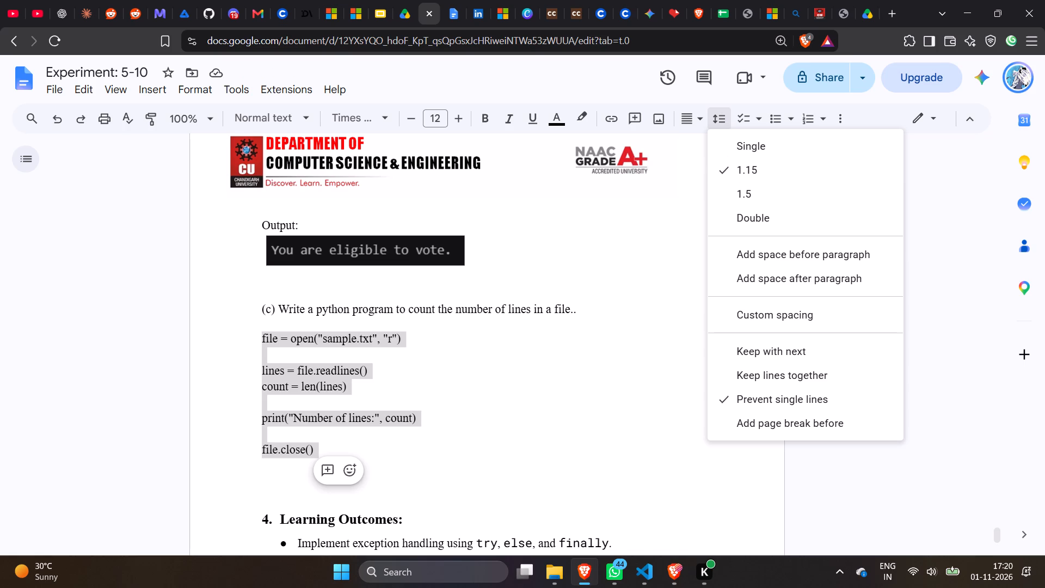
Look through the report's description, objective, concepts and code sections to check the outputs of parts (a) to (c).
scroll(515, 326, "down", 10)
scroll(515, 323, "up", 10)
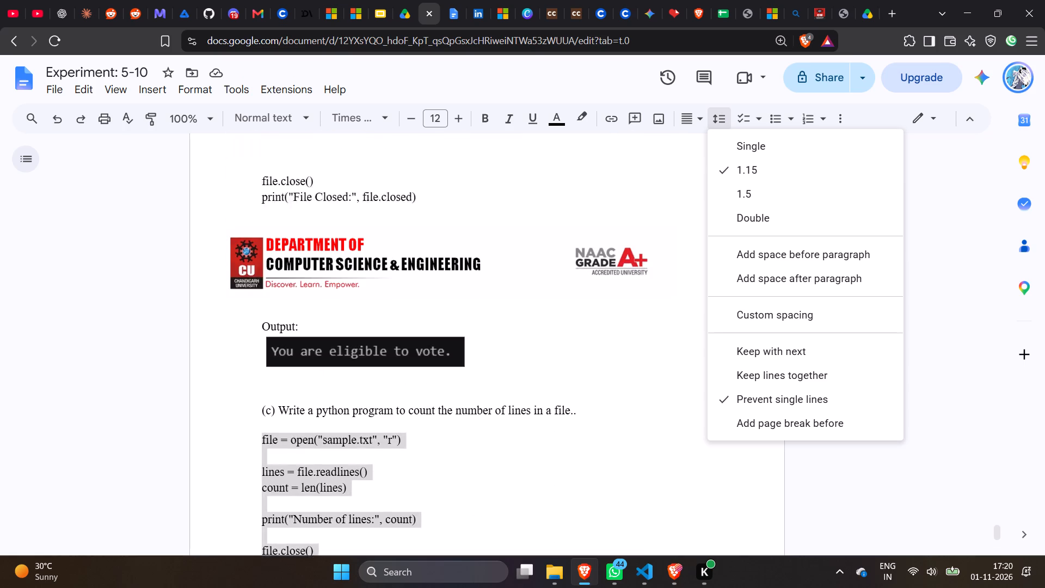
scroll(515, 323, "up", 17)
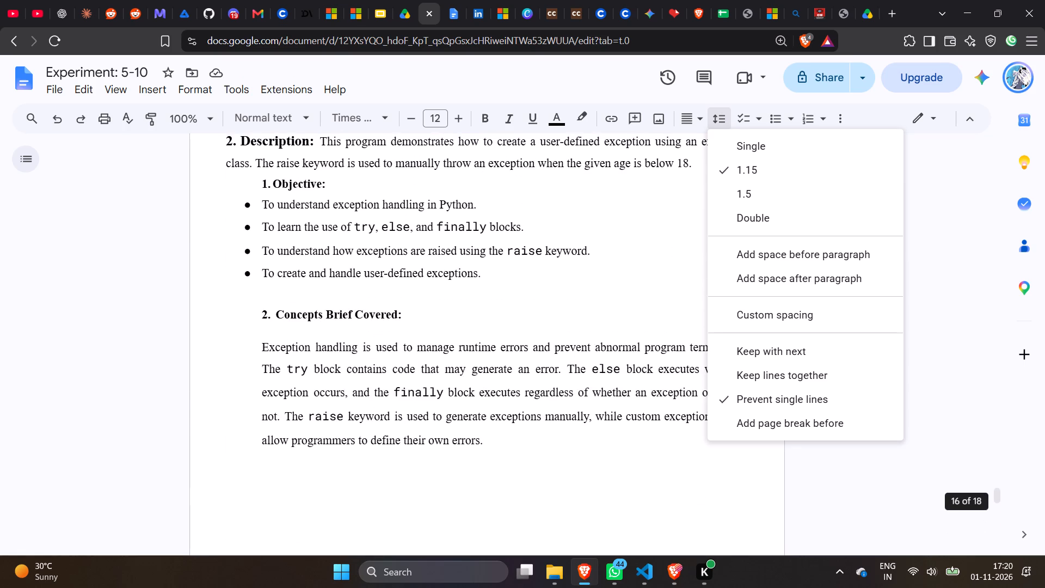
scroll(515, 323, "down", 16)
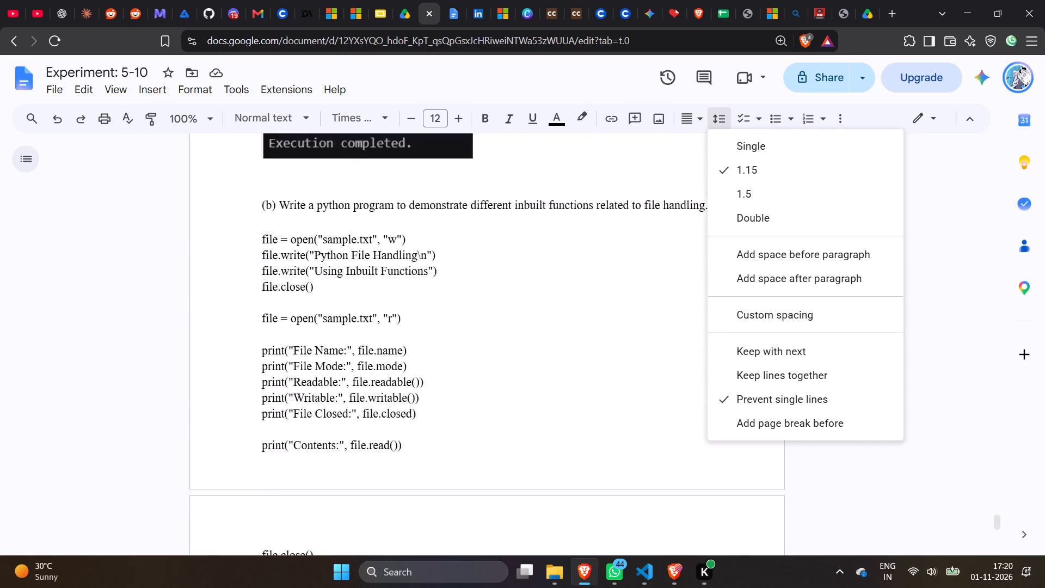
scroll(514, 322, "down", 4)
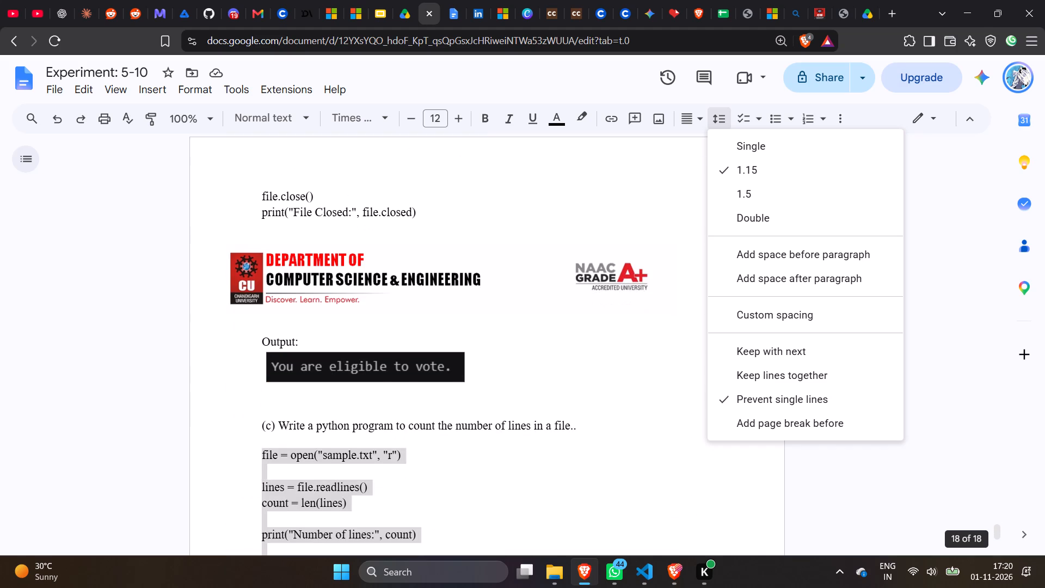
Switch to VS Code, run the part (a) file read/write cell in ex6.ipynb and capture its output as a screenshot.
left_click(654, 579)
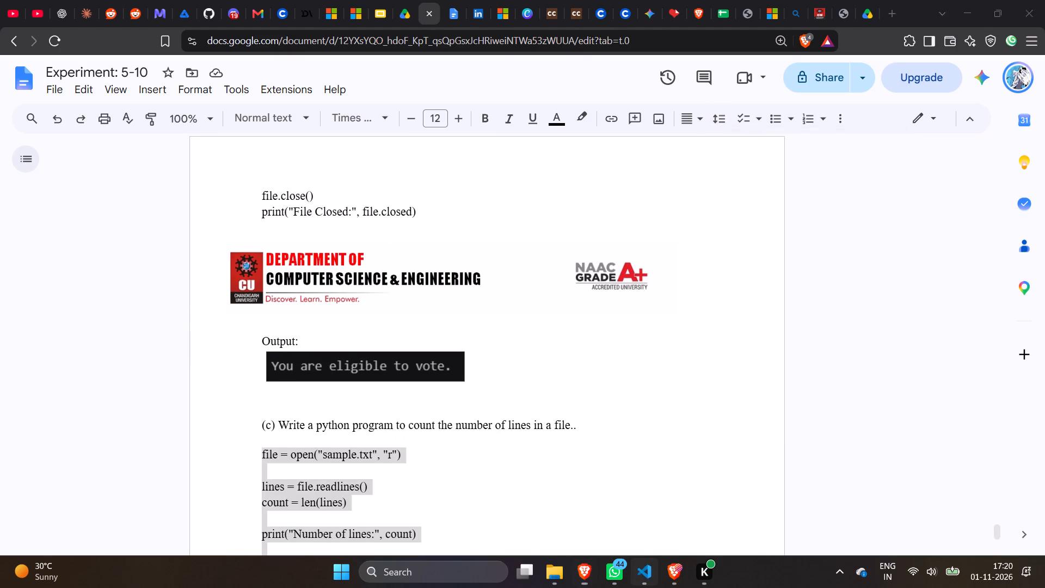
scroll(535, 384, "up", 5)
left_click(183, 183)
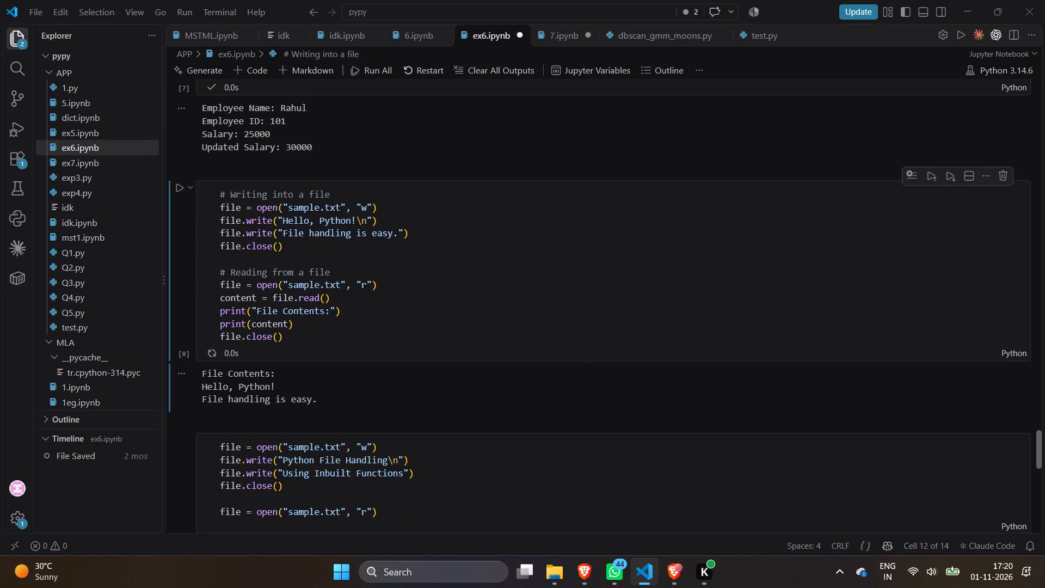
scroll(268, 335, "down", 3)
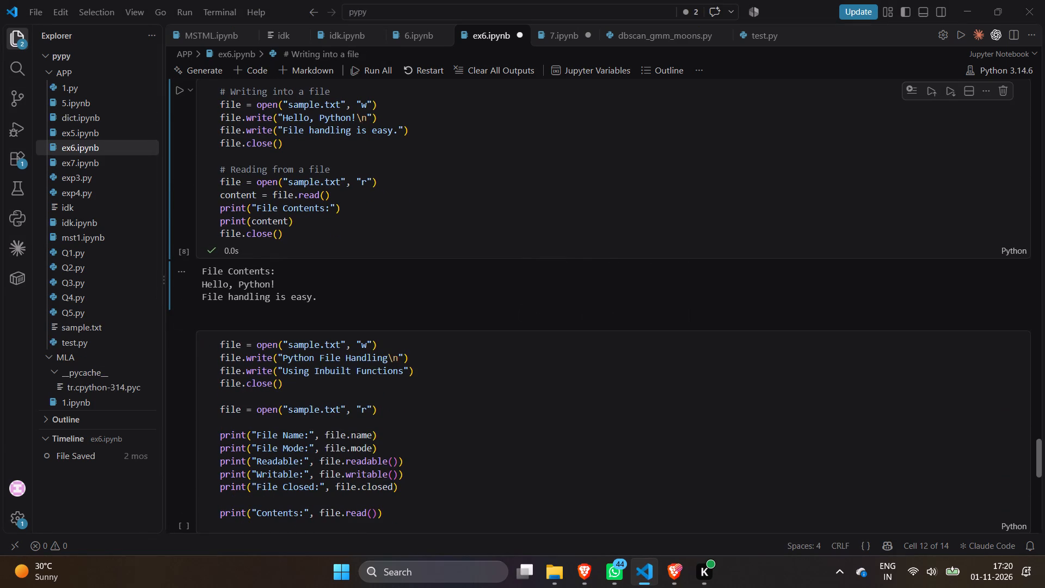
key("Print")
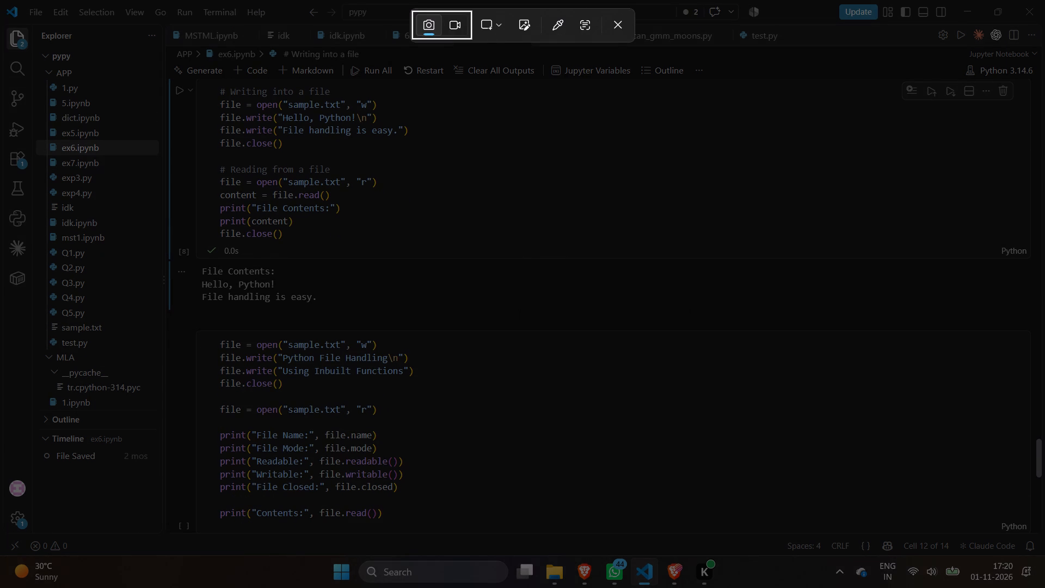
left_click_drag(195, 265, 330, 307)
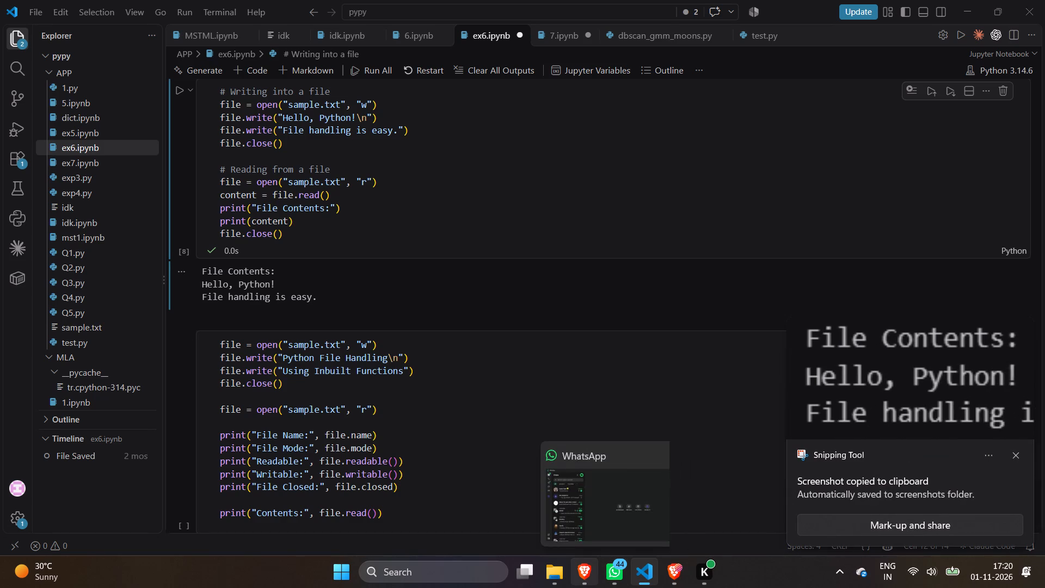
Back in the Google Doc, replace the old output image under part (a) with the captured file contents screenshot.
left_click(595, 523)
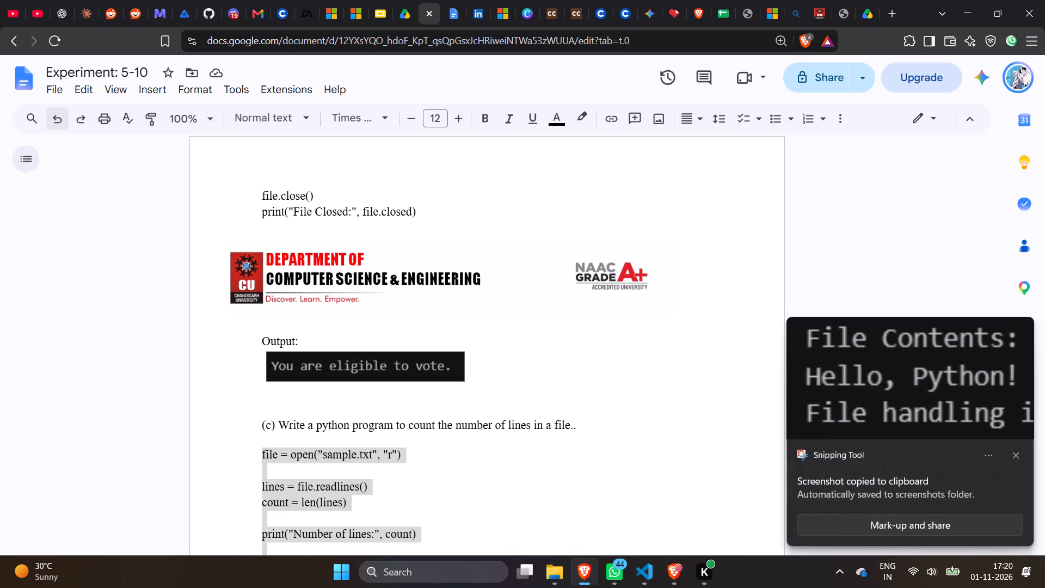
scroll(500, 315, "up", 10)
scroll(467, 357, "up", 8)
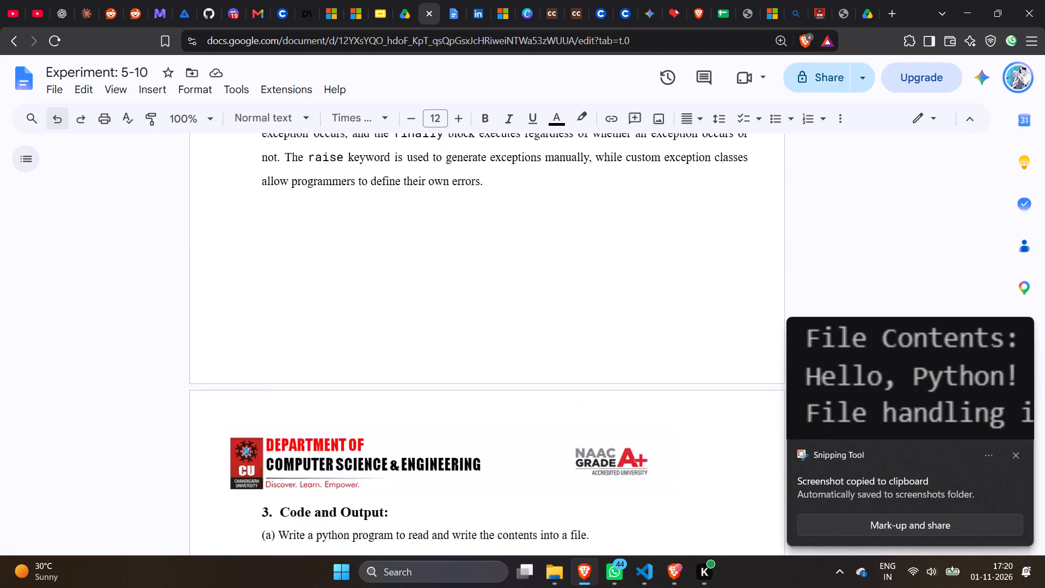
scroll(466, 358, "up", 7)
scroll(466, 358, "down", 13)
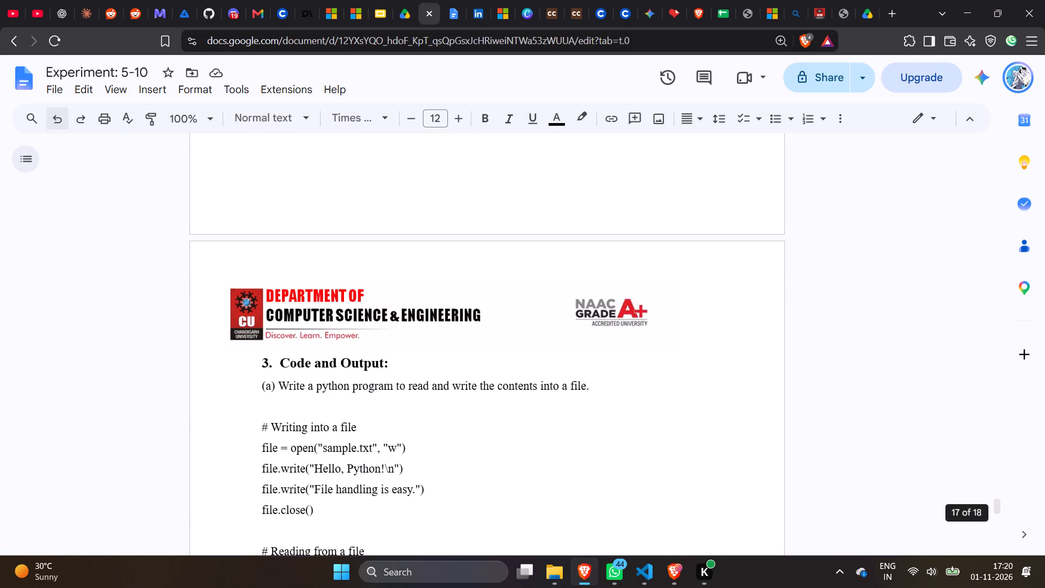
scroll(466, 358, "down", 1)
scroll(349, 403, "down", 2)
left_click(349, 383)
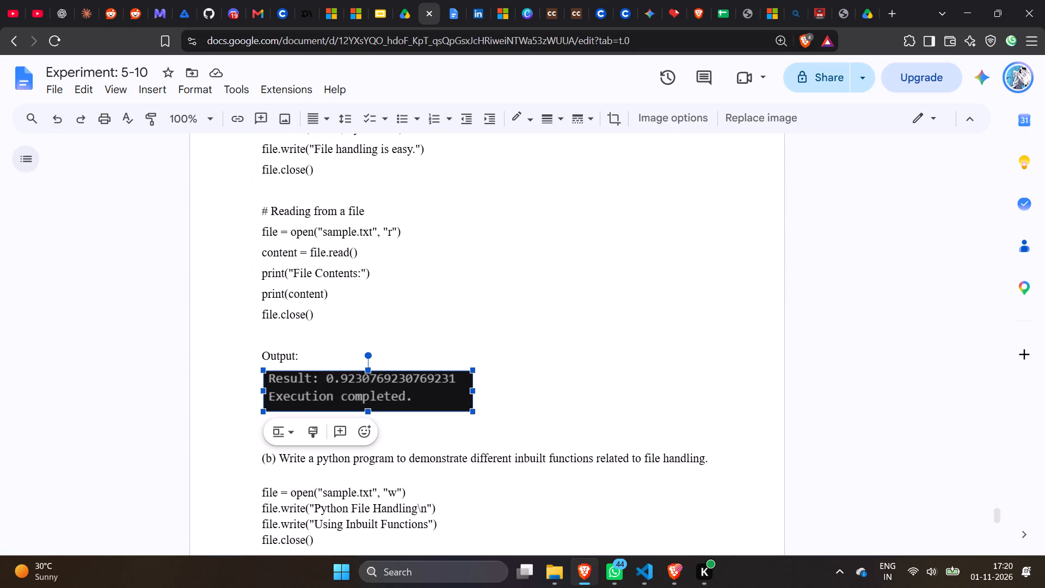
key("ctrl+v")
In VS Code, run the part (b) inbuilt file functions cell and capture its full output as a screenshot.
scroll(372, 395, "down", 6)
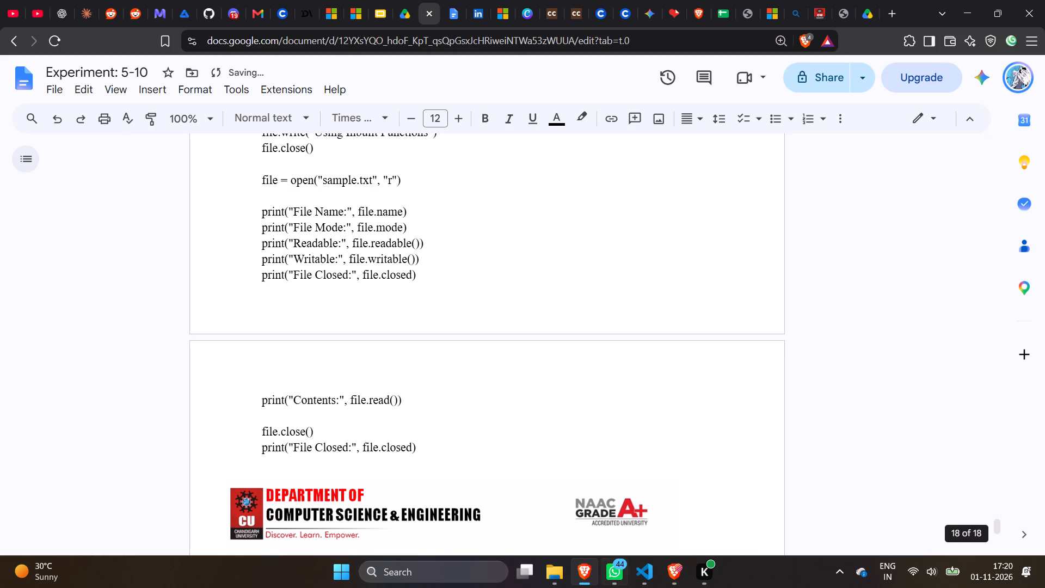
left_click(650, 579)
scroll(444, 359, "down", 6)
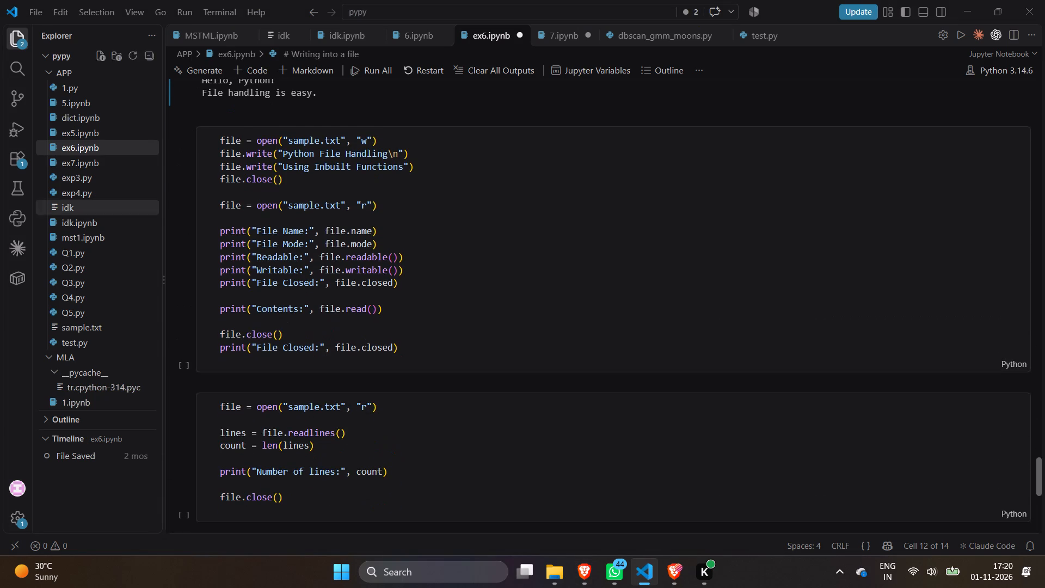
left_click(182, 138)
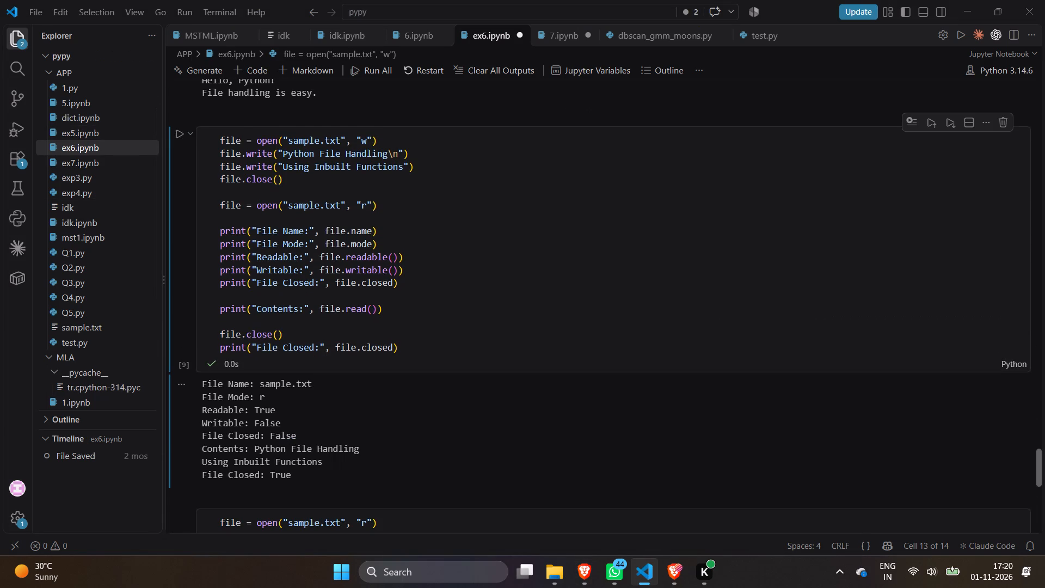
key("Print")
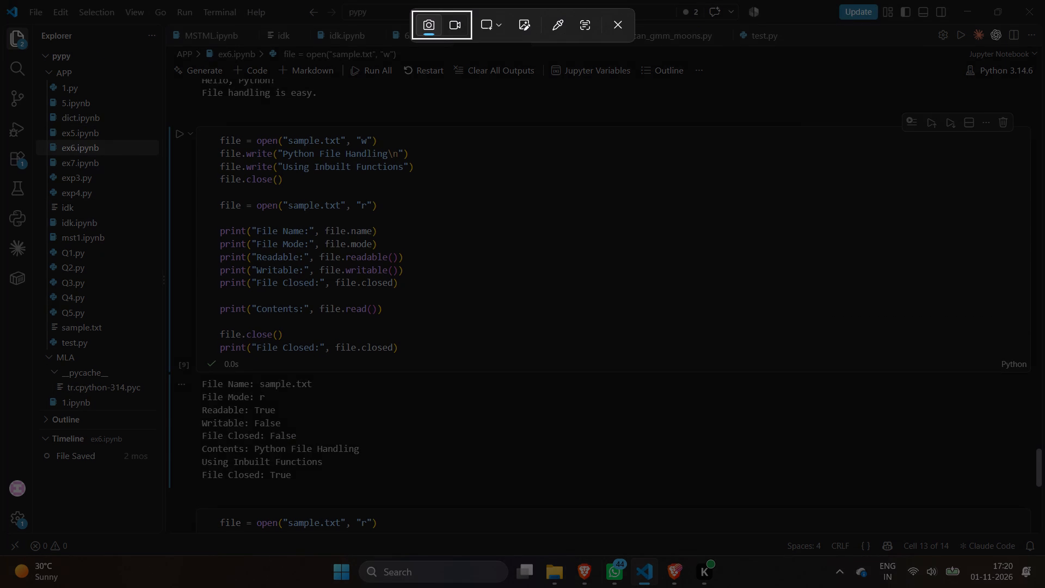
left_click_drag(195, 379, 383, 489)
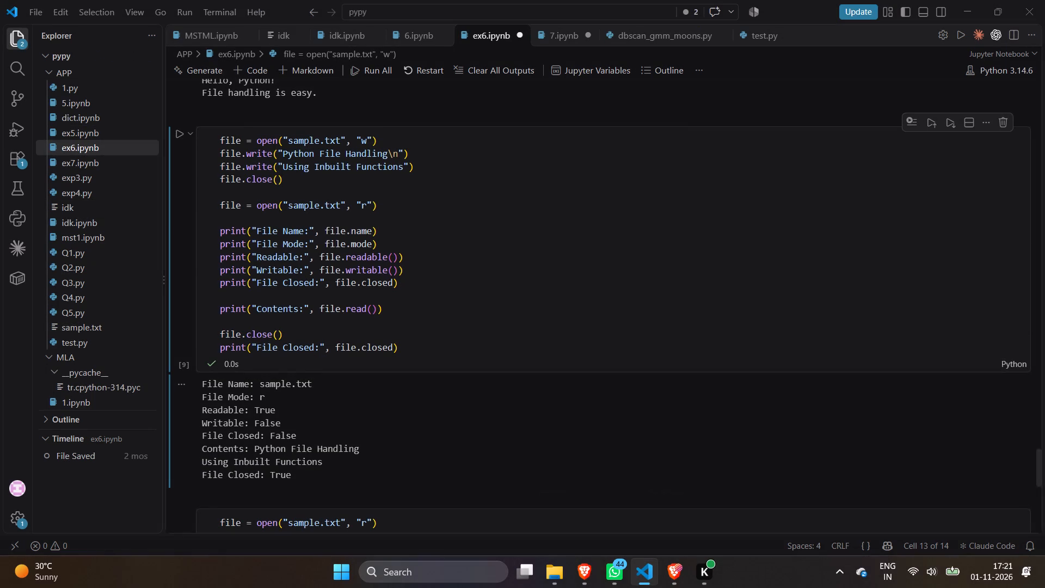
Back in the Google Doc, replace the old output image under part (b) with the new screenshot.
left_click(594, 514)
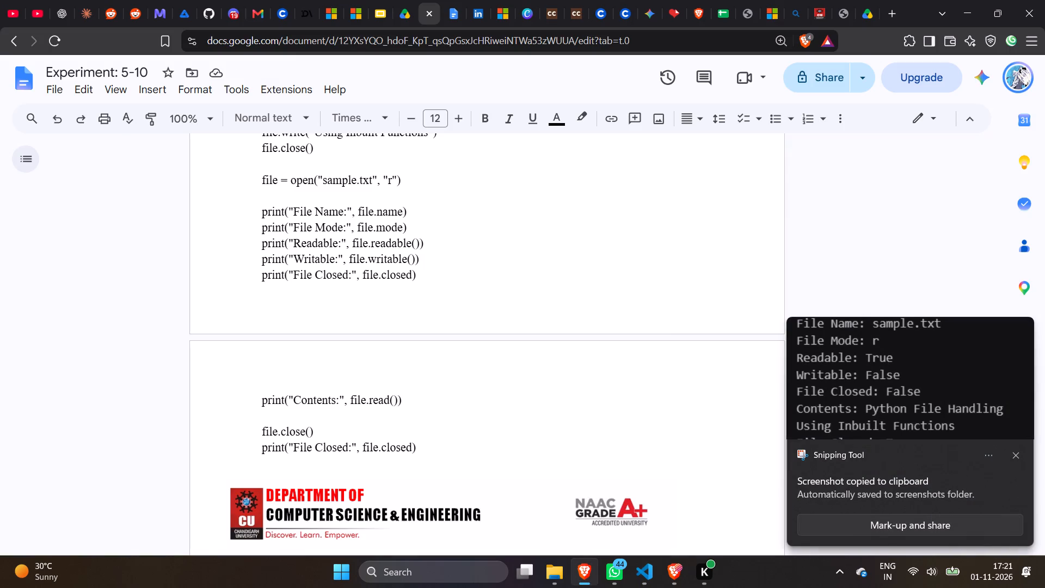
scroll(337, 362, "down", 5)
left_click(349, 259)
key("ctrl+v")
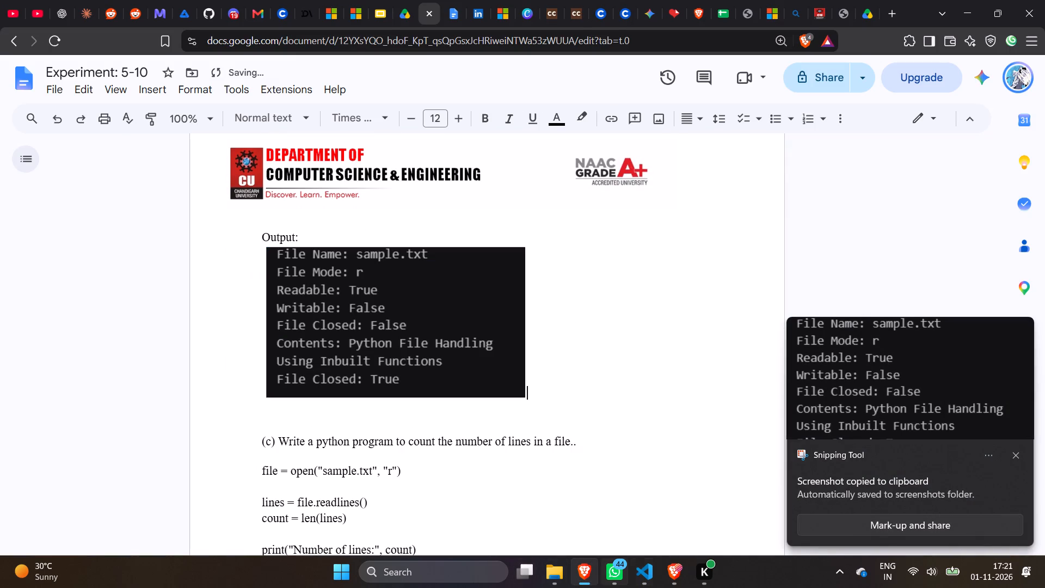
In VS Code, run the part (c) line-counting cell and capture its output line as a screenshot.
left_click(647, 568)
scroll(476, 342, "down", 4)
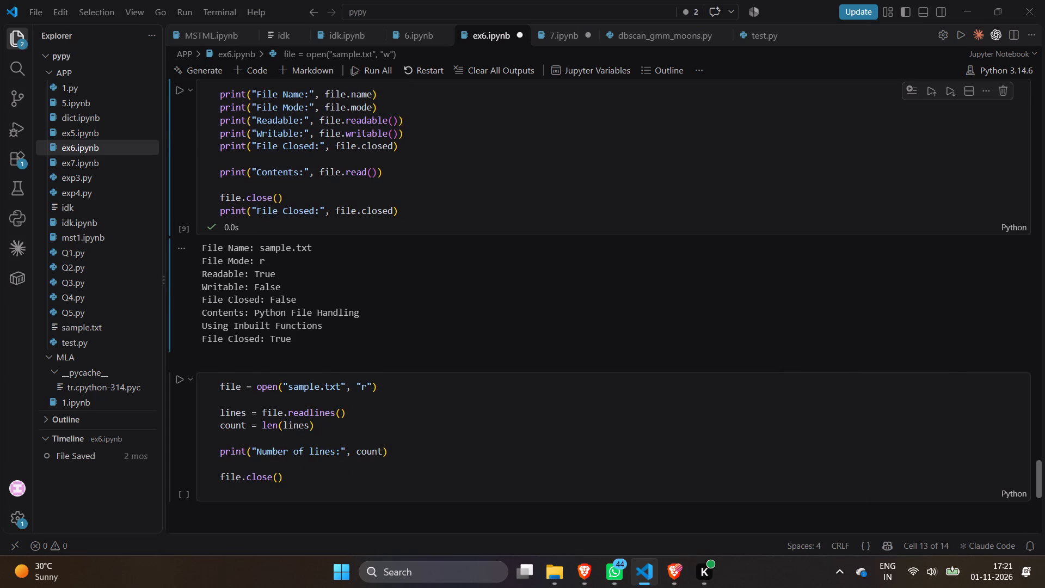
left_click(174, 377)
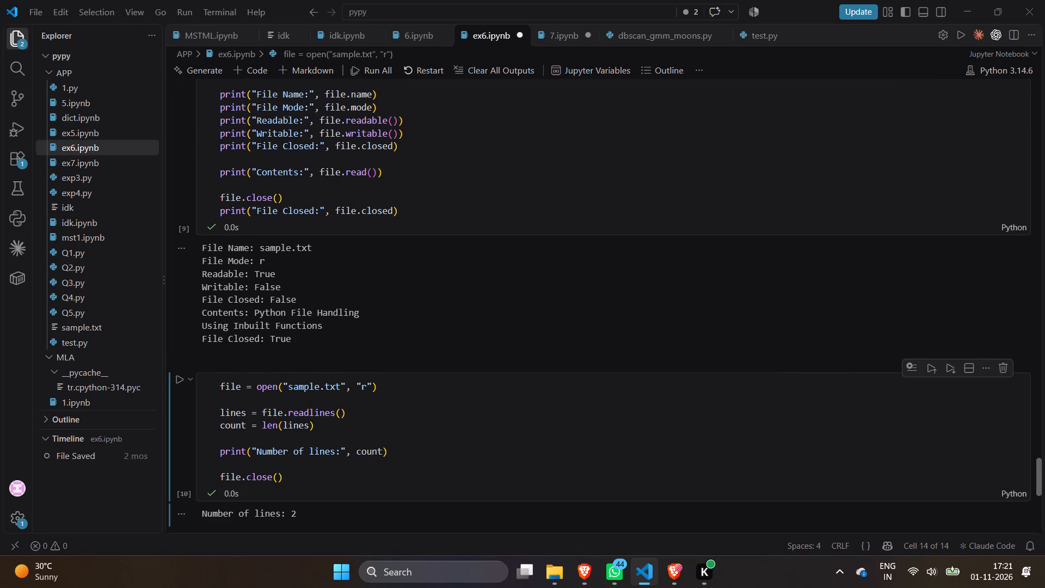
scroll(289, 543, "down", 3)
key("Print")
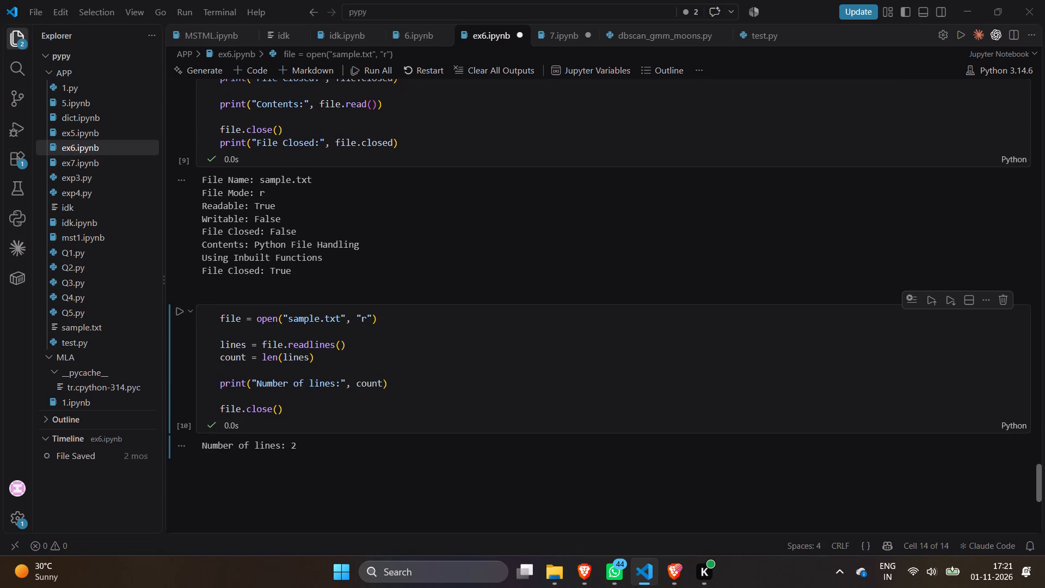
left_click_drag(195, 434, 298, 459)
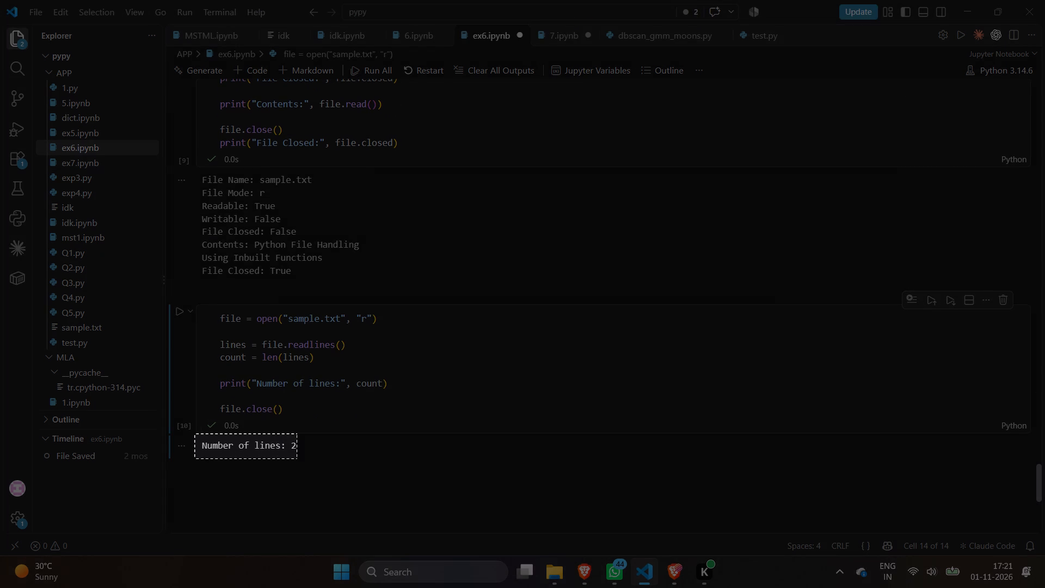
left_click_drag(298, 459, 319, 463)
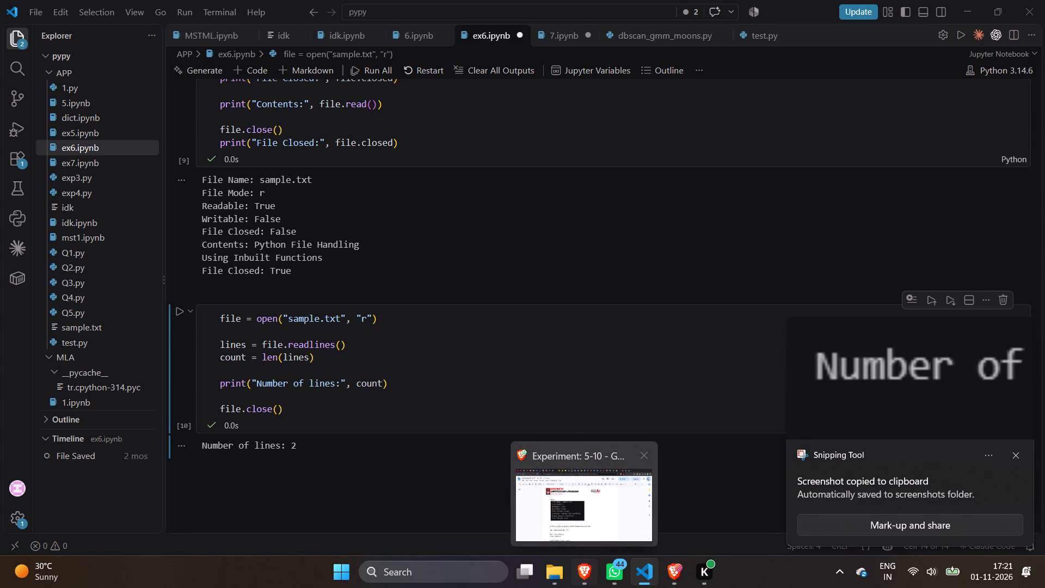
left_click(601, 503)
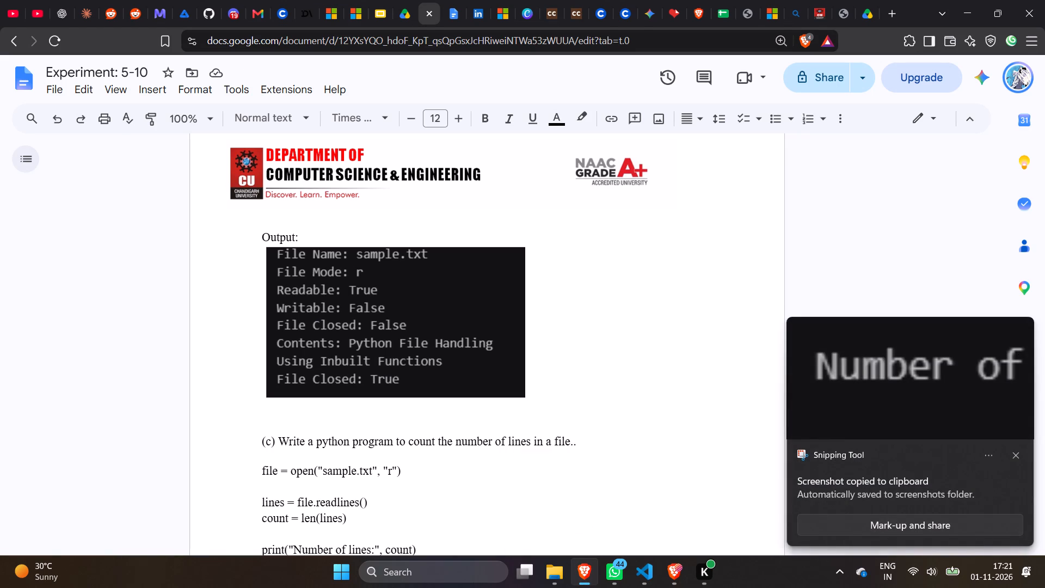
scroll(368, 338, "down", 6)
scroll(368, 338, "up", 2)
left_click(282, 330)
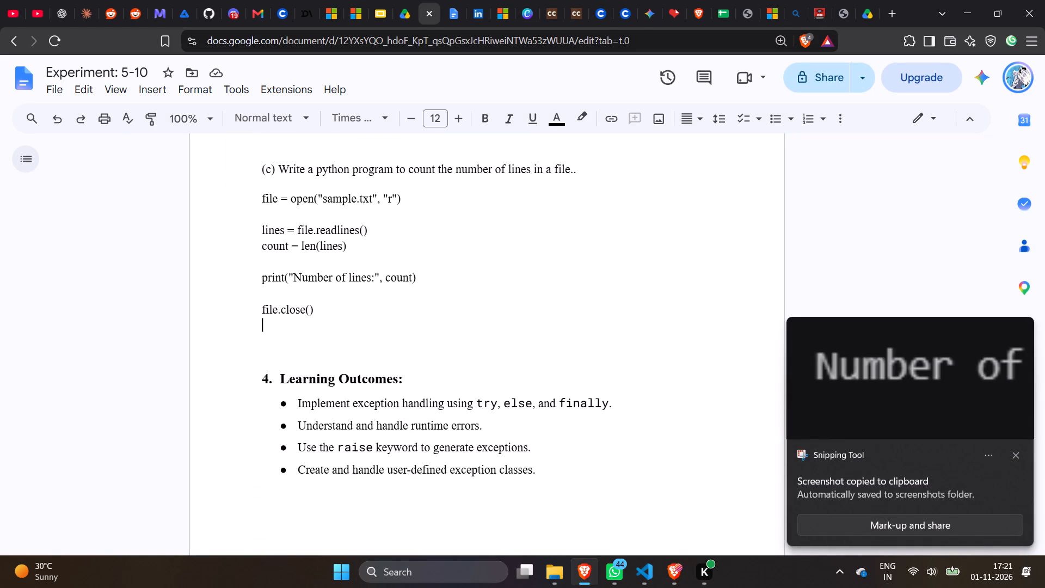
key("Return")
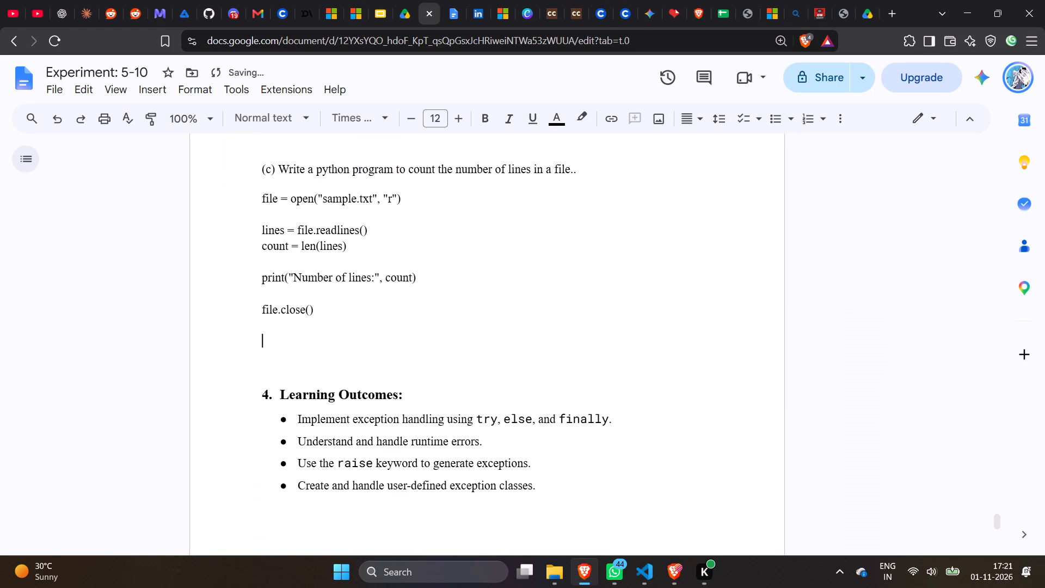
key("shift+parenright")
key("BackSpace")
key("shift+o")
type("utput")
type(":")
key("space")
key("Return")
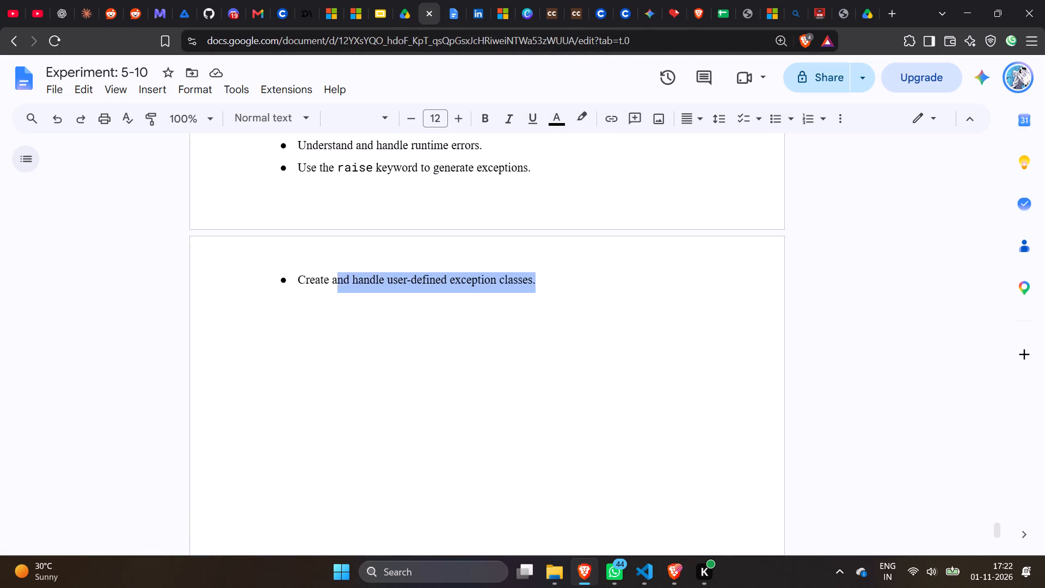
left_click_drag(336, 254, 291, 202)
scroll(334, 254, "up", 1)
key("ctrl+v")
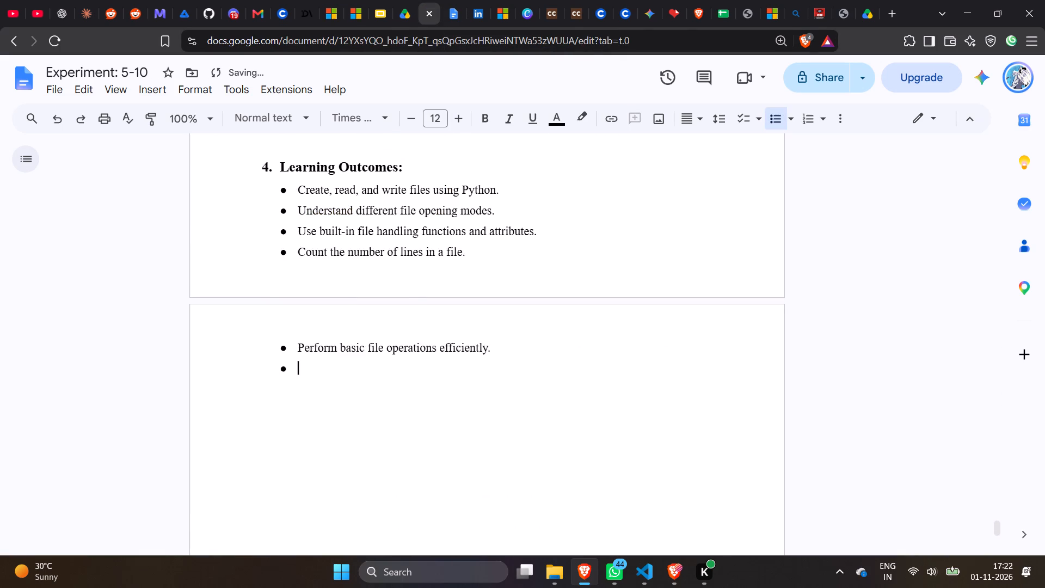
Move the department header banner from above the part (b) output to the top of that page, above the print("Contents:") line.
scroll(291, 202, "up", 8)
scroll(313, 260, "up", 8)
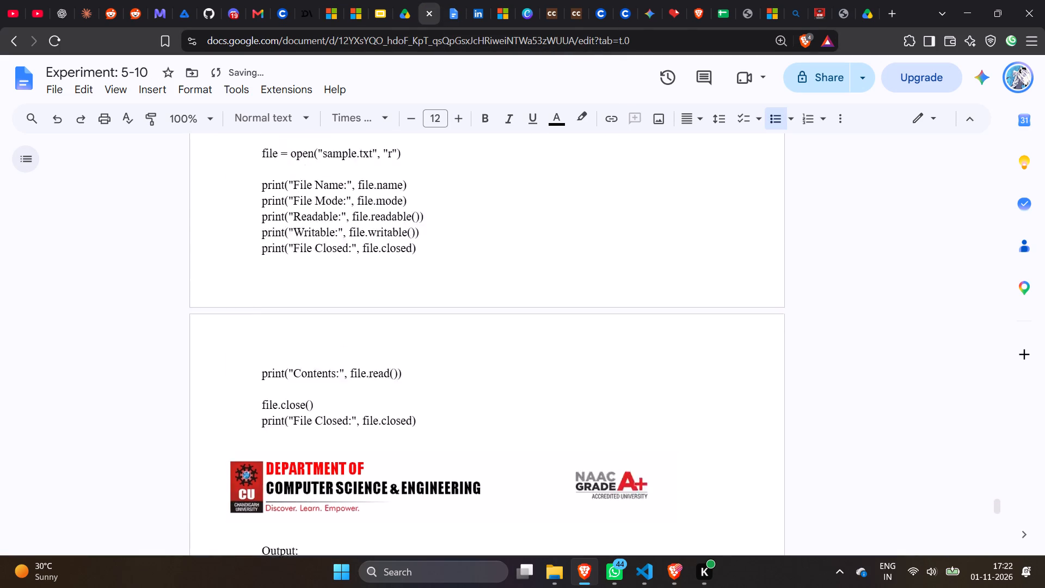
scroll(313, 260, "down", 7)
left_click(313, 260)
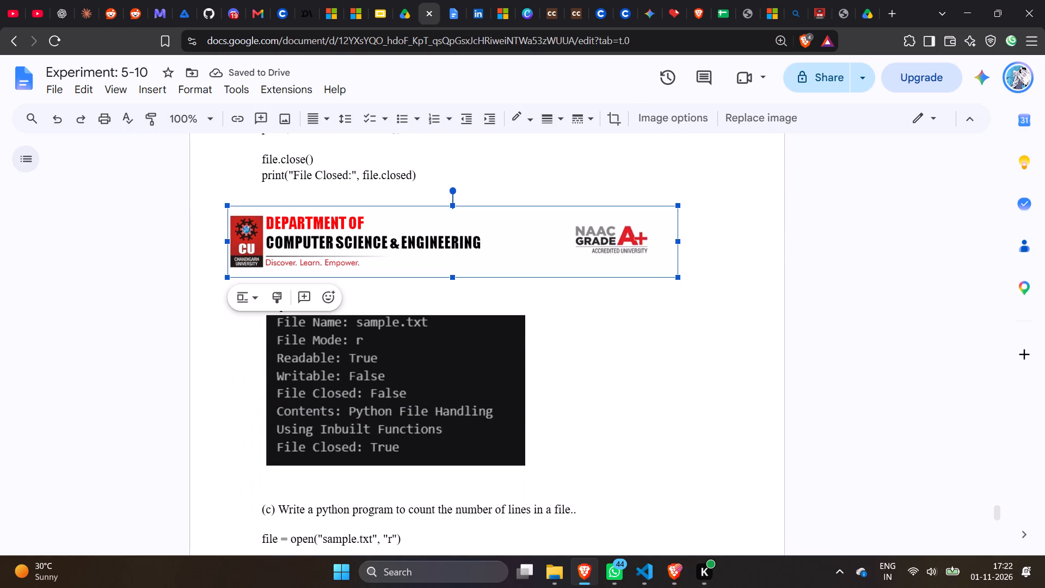
key("ctrl+x")
scroll(313, 260, "up", 3)
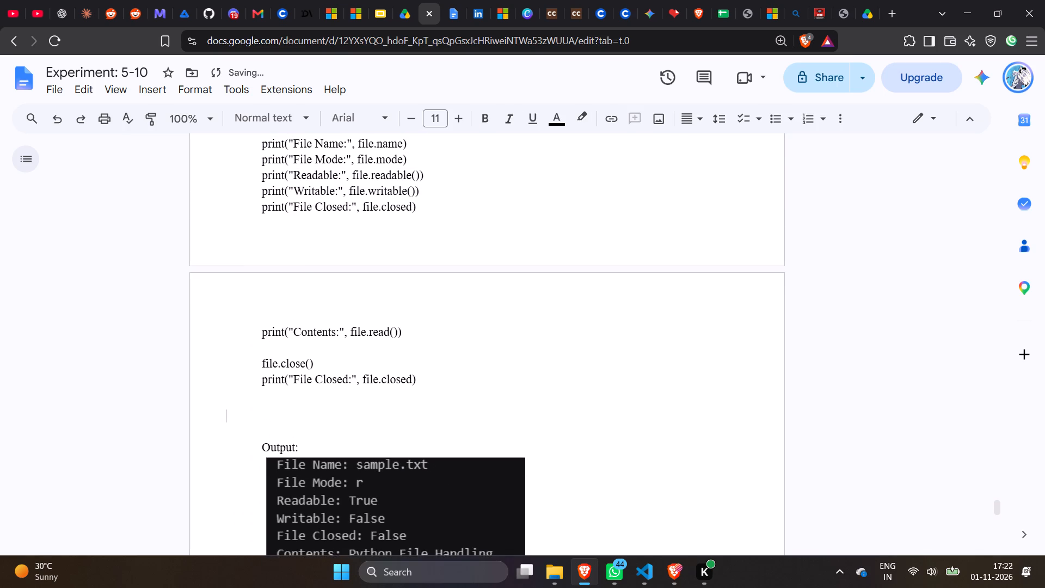
left_click(258, 322)
key("ctrl+v")
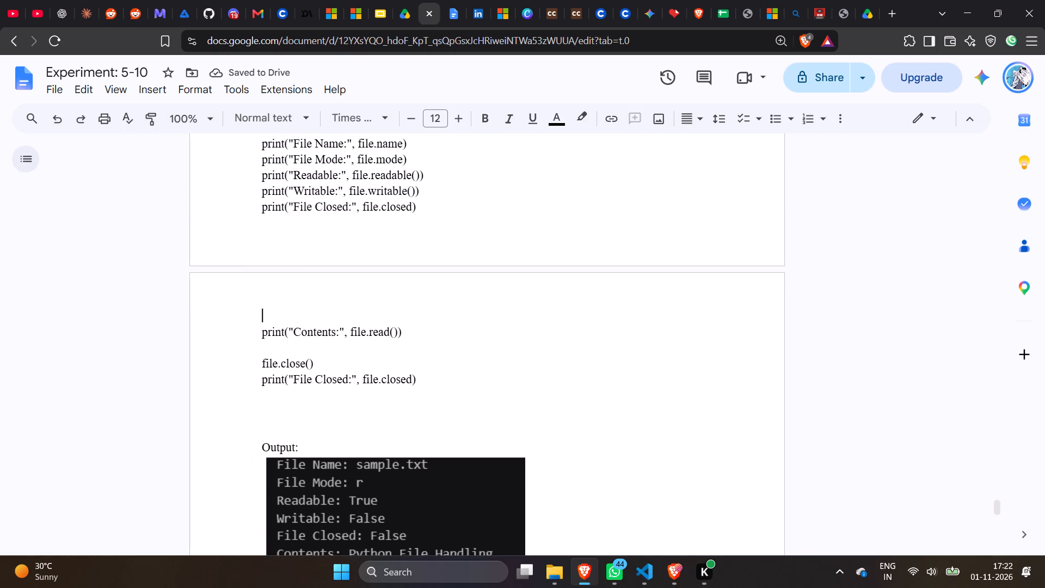
Delete the extra blank lines between print("File Closed:", file.closed) and the Output label in part (b) of Experiment 3.2.
scroll(434, 347, "down", 4)
left_click(280, 213)
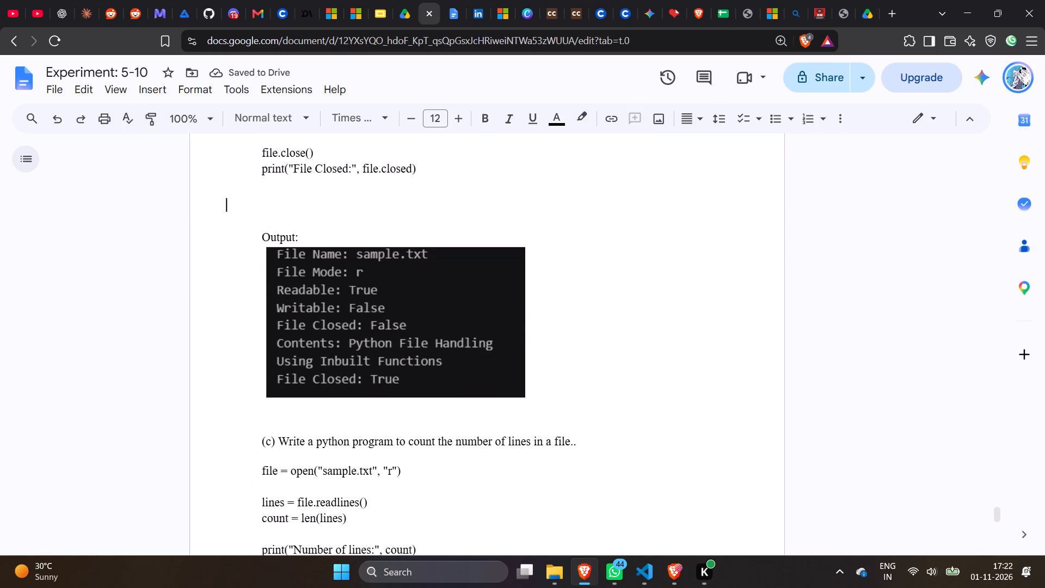
key("BackSpace")
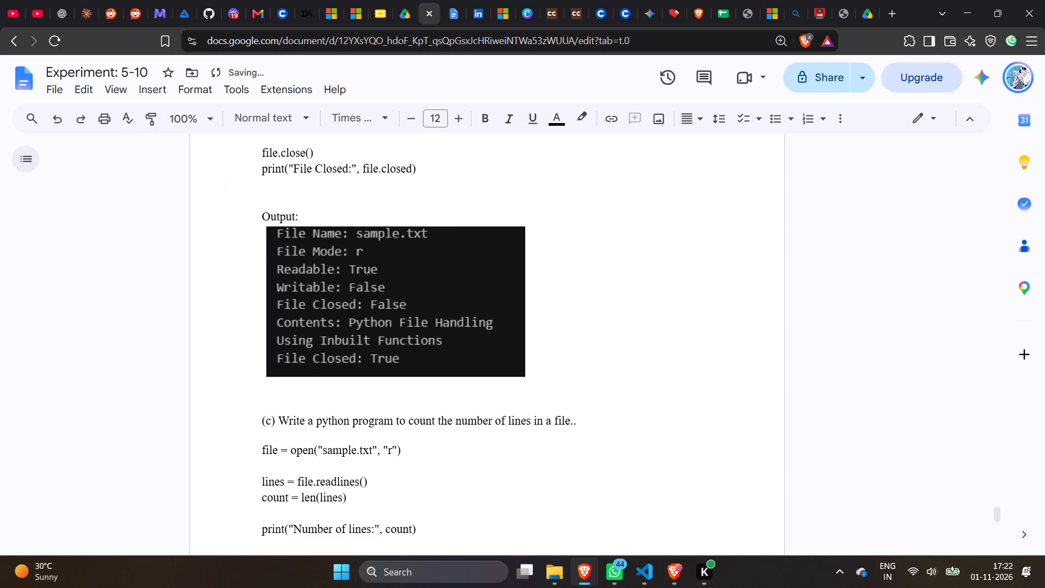
key("BackSpace")
Remove the empty bullet left after Experiment 3.2's Learning Outcomes, at the start of the document's last page.
scroll(344, 280, "down", 2)
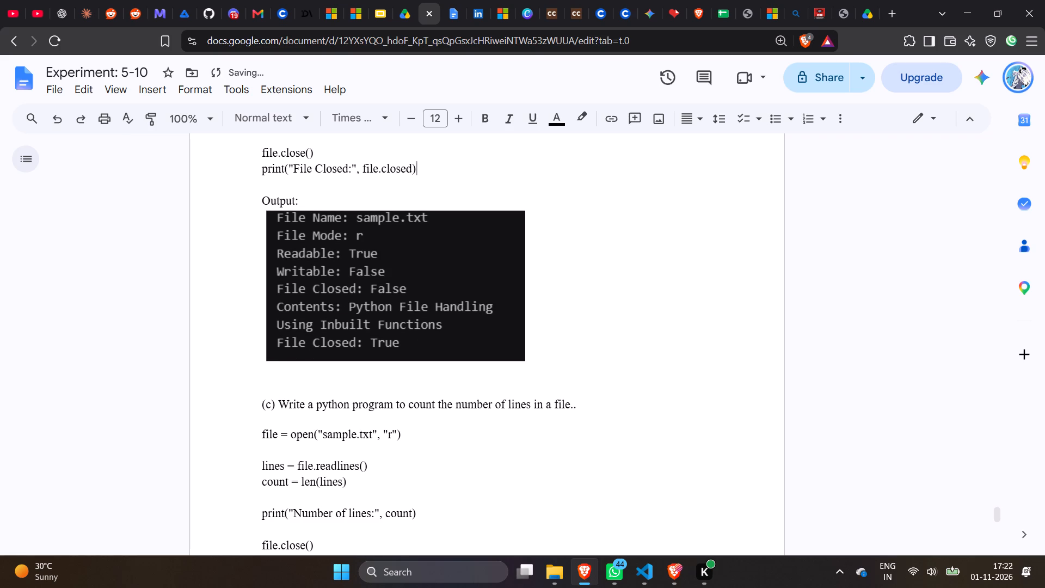
scroll(344, 280, "down", 6)
left_click(332, 356)
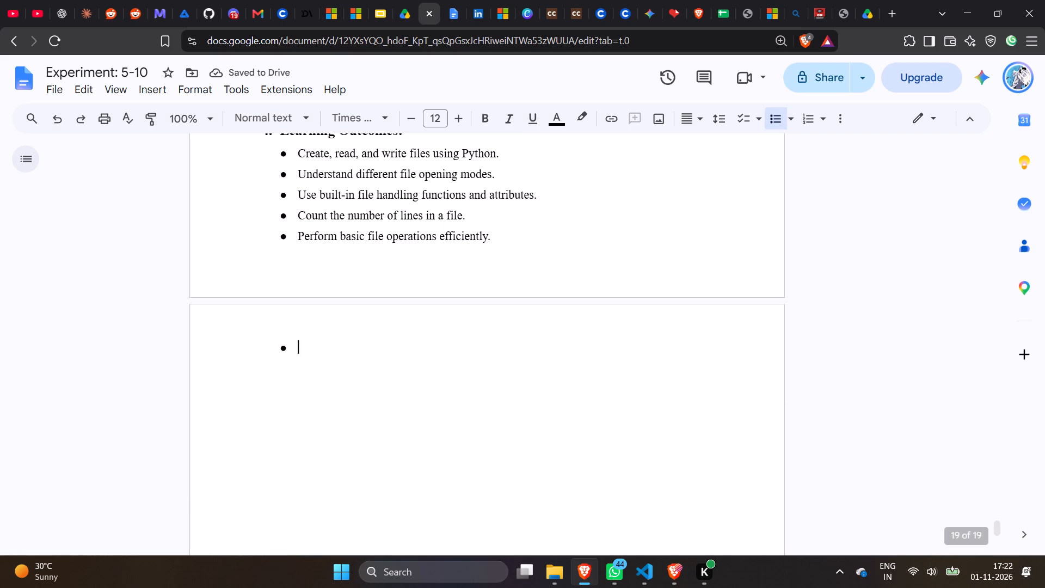
key("BackSpace")
Look back through the document, then from Experiment 2.3 onward, checking the order of experiments, page headers and blank pages.
scroll(332, 356, "up", 10)
scroll(332, 356, "up", 20)
scroll(332, 356, "up", 5)
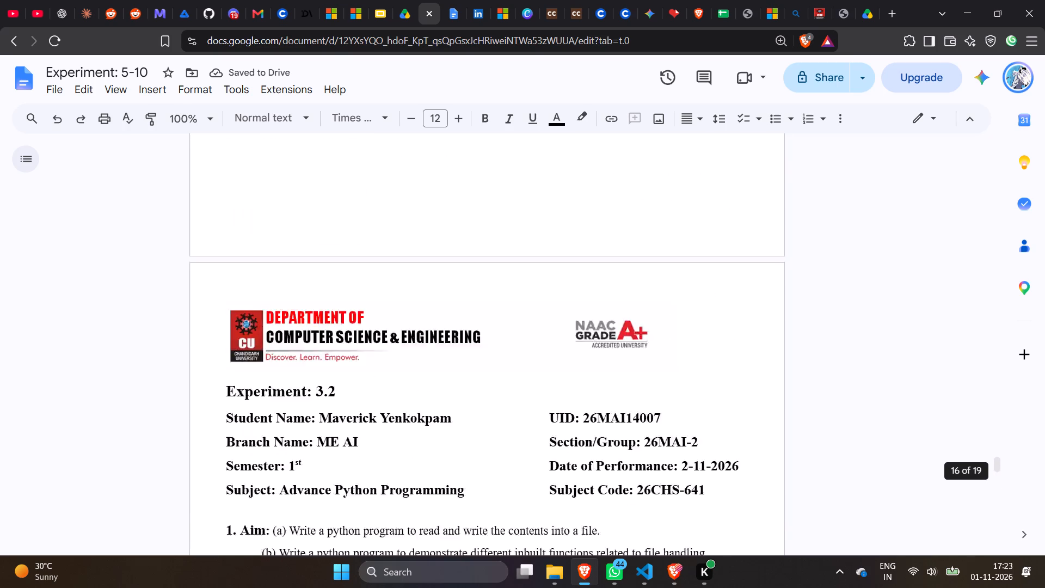
scroll(328, 321, "up", 20)
scroll(328, 321, "up", 18)
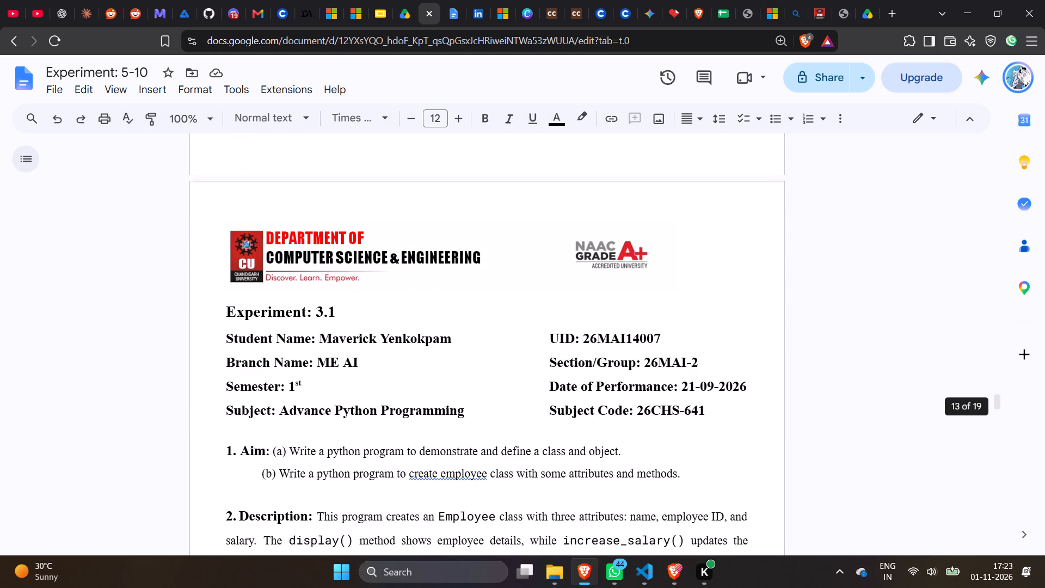
left_click_drag(1001, 401, 991, 45)
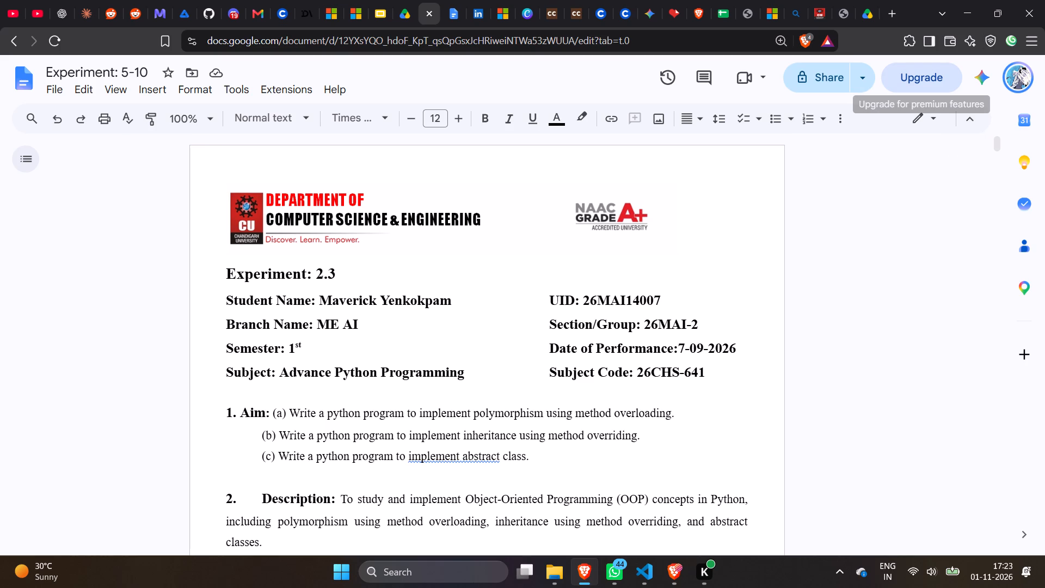
scroll(303, 273, "down", 15)
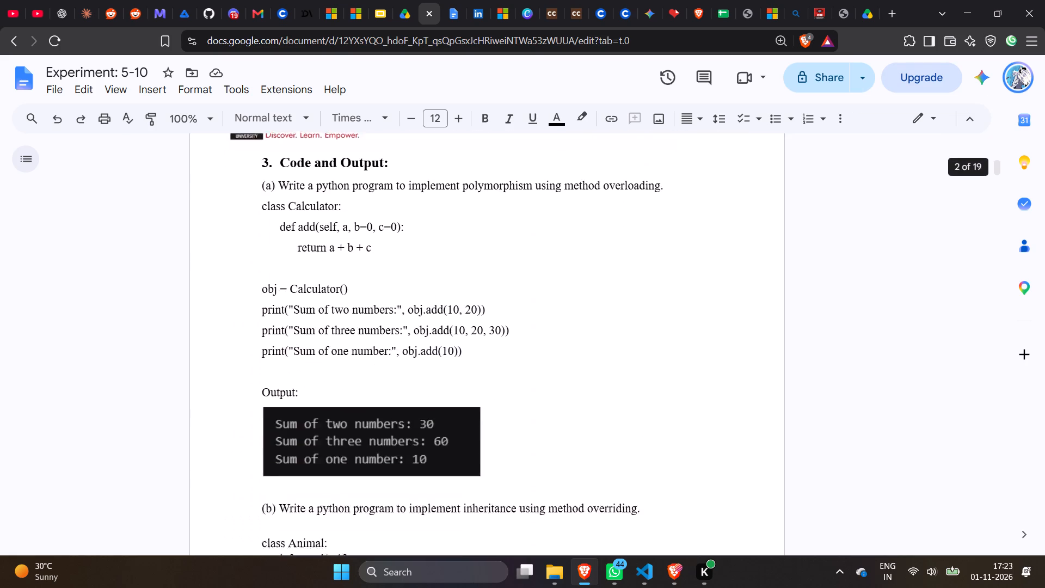
scroll(303, 273, "down", 9)
scroll(303, 273, "down", 14)
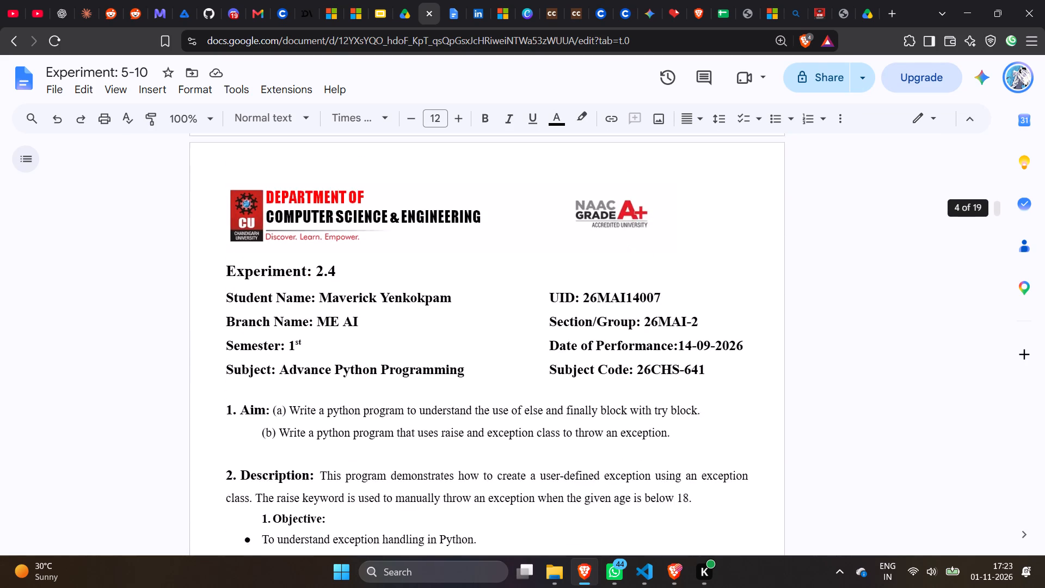
scroll(303, 273, "down", 14)
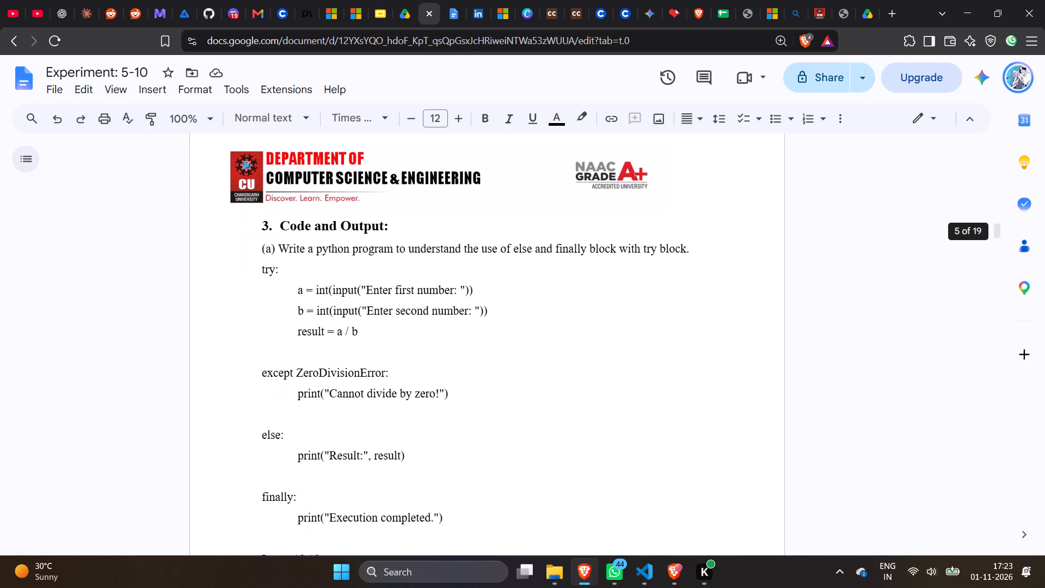
scroll(303, 273, "down", 19)
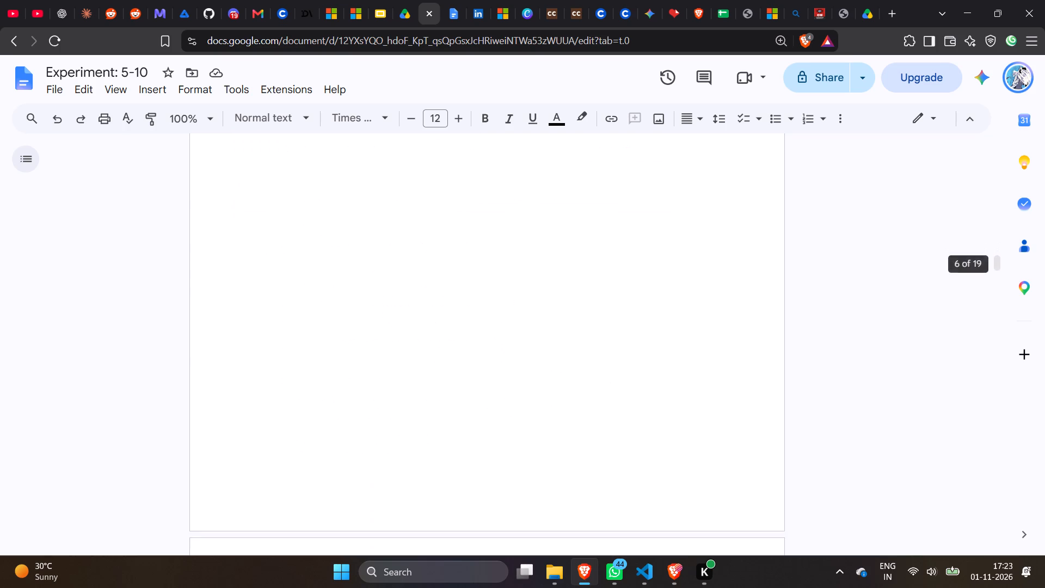
scroll(303, 273, "down", 3)
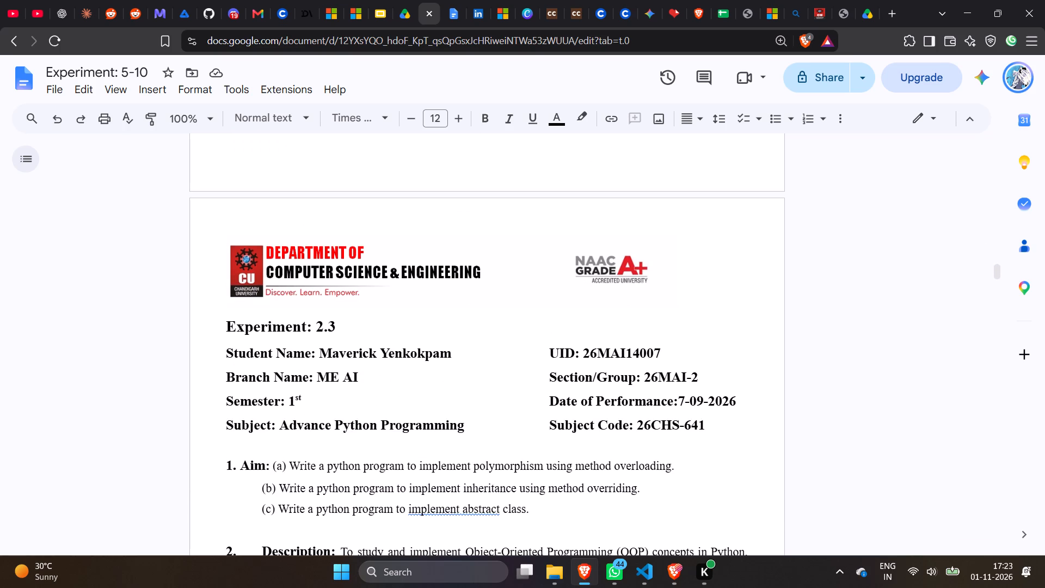
Delete the department header banner above the repeated Experiment 2.3 that follows Experiment 2.4.
scroll(303, 273, "down", 3)
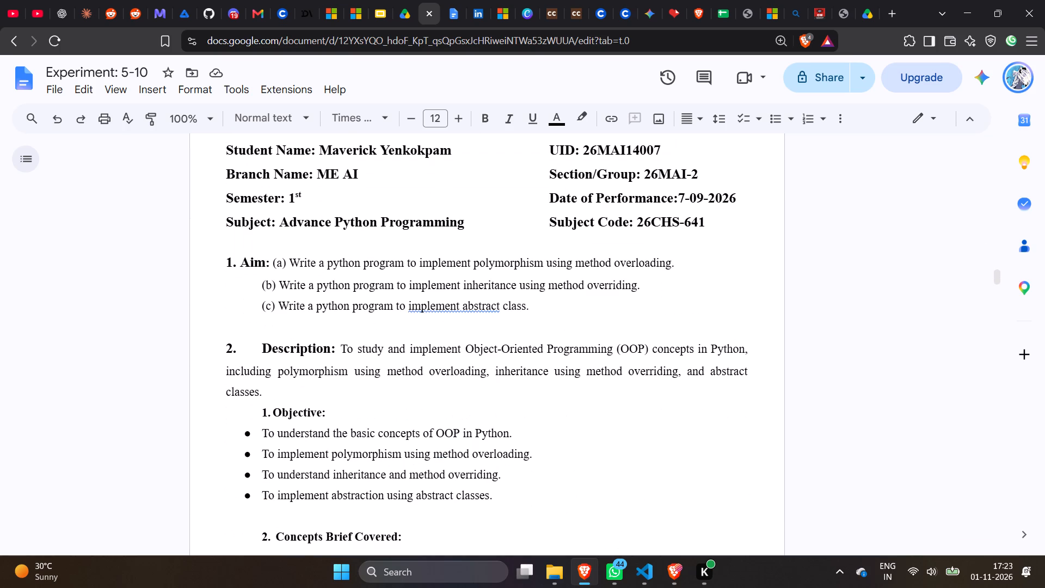
scroll(303, 273, "up", 2)
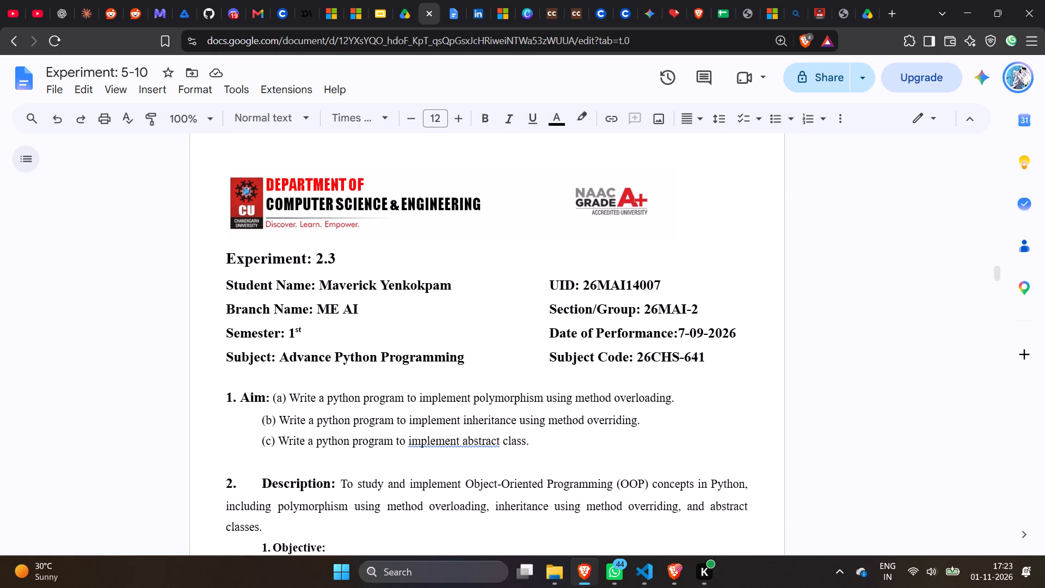
left_click(219, 162)
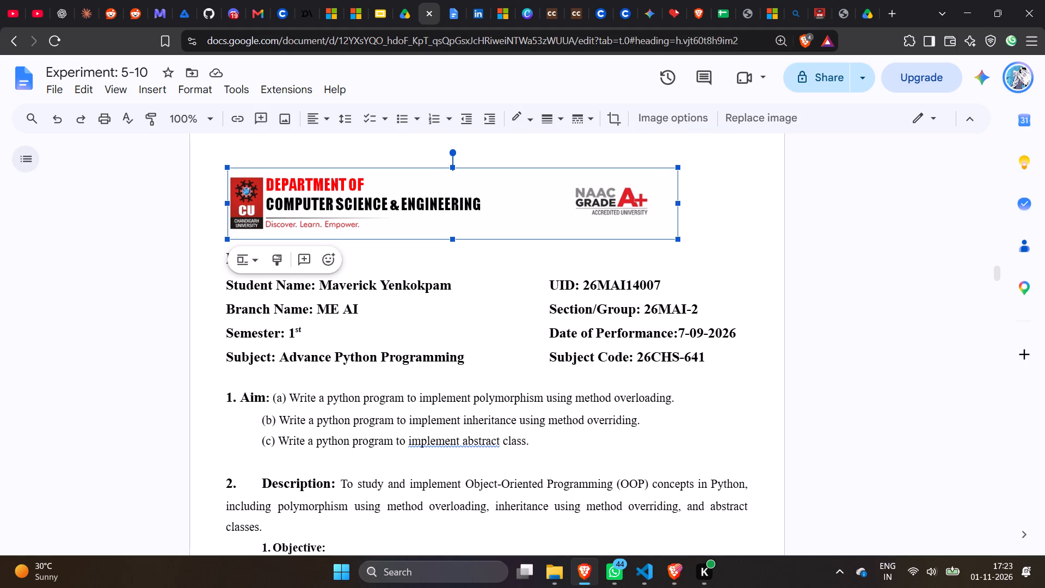
left_click(219, 144)
key("BackSpace")
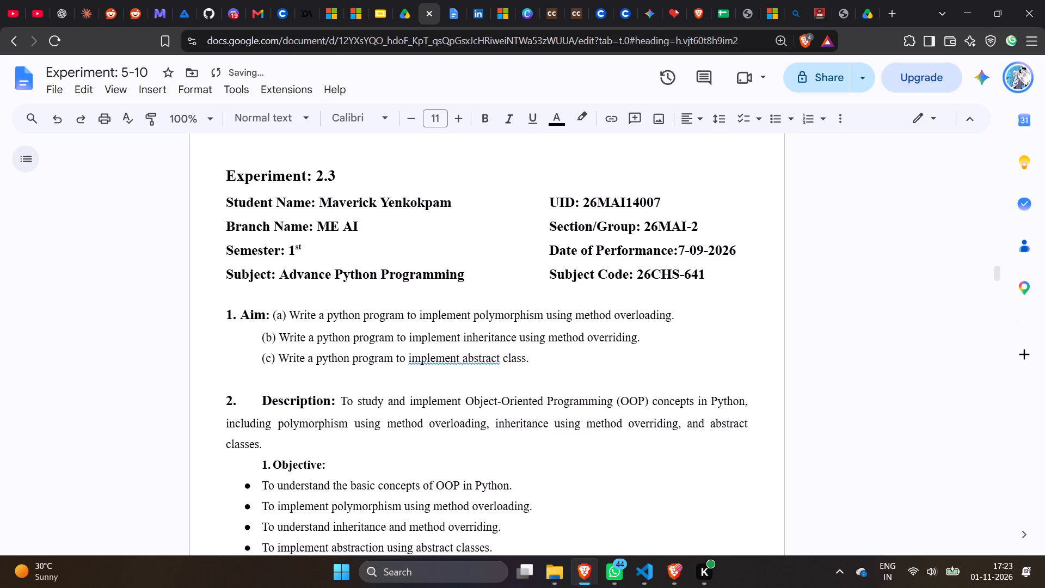
Delete the repeated Experiment 2.3 and 2.4 reports through the second 2.4's Learning Outcomes, along with the leftover empty lines.
left_click_drag(223, 168, 470, 265)
scroll(458, 265, "down", 2)
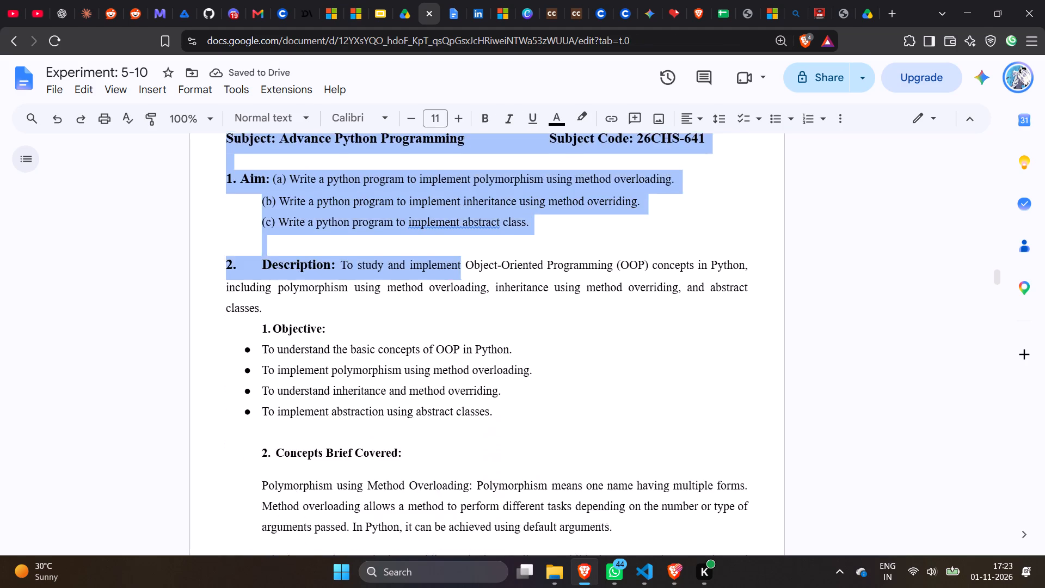
left_click_drag(470, 265, 502, 289)
scroll(471, 265, "down", 12)
scroll(501, 279, "down", 11)
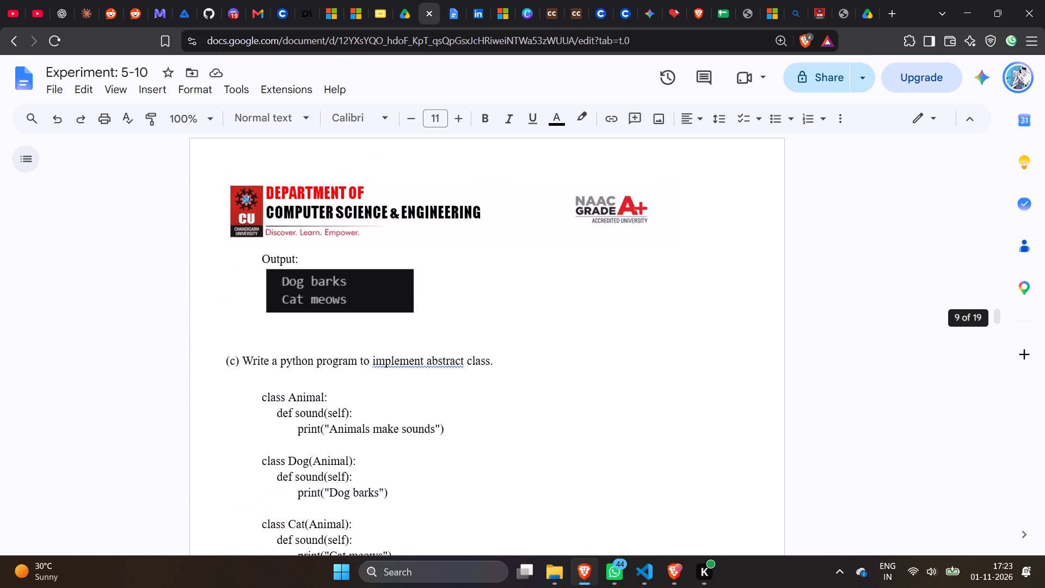
scroll(502, 289, "down", 4)
left_click_drag(502, 289, 502, 320)
scroll(503, 299, "down", 13)
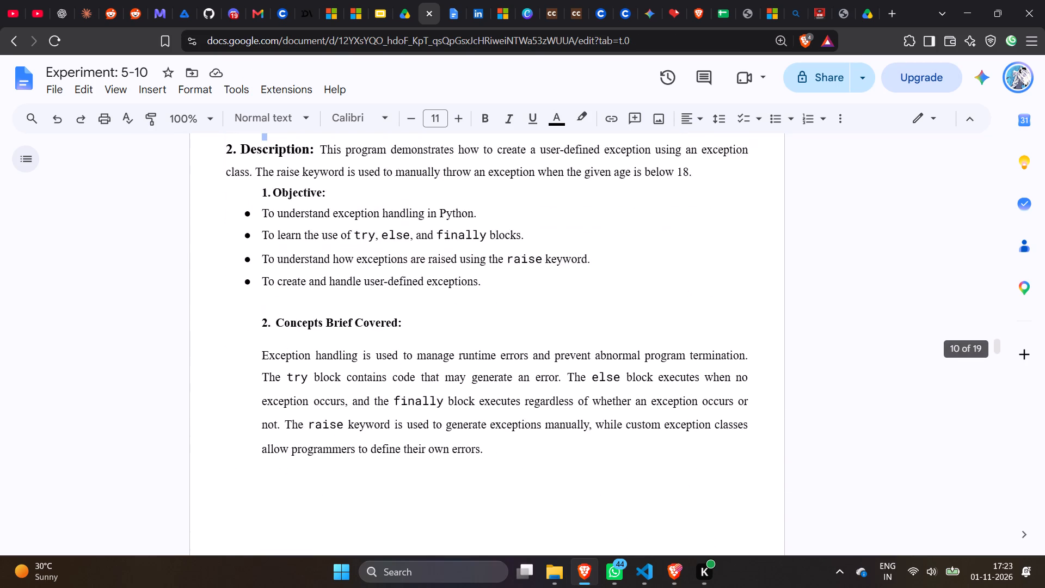
left_click_drag(502, 320, 495, 333)
scroll(502, 320, "down", 13)
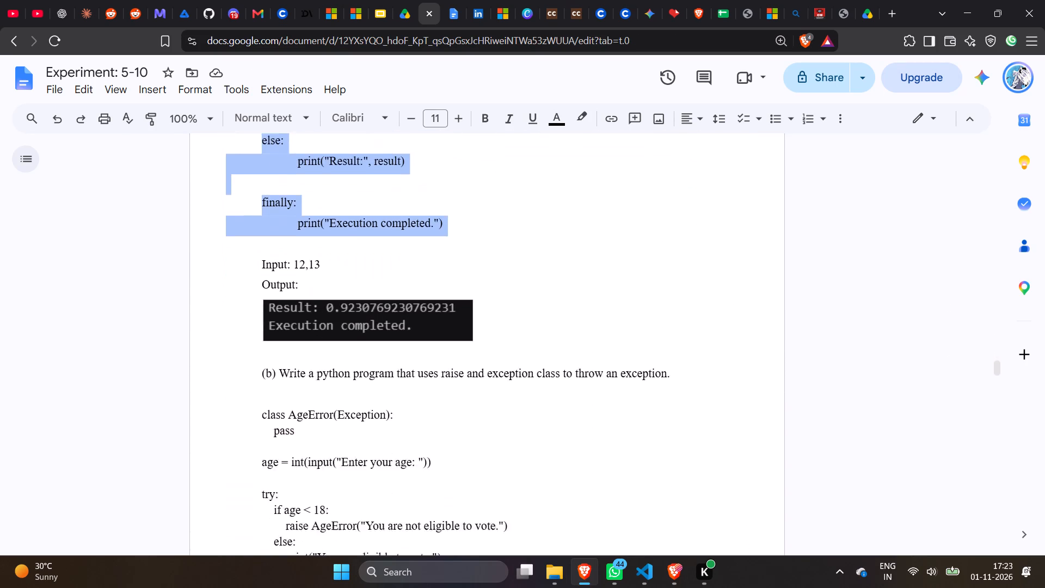
left_click_drag(495, 333, 476, 346)
scroll(495, 333, "down", 8)
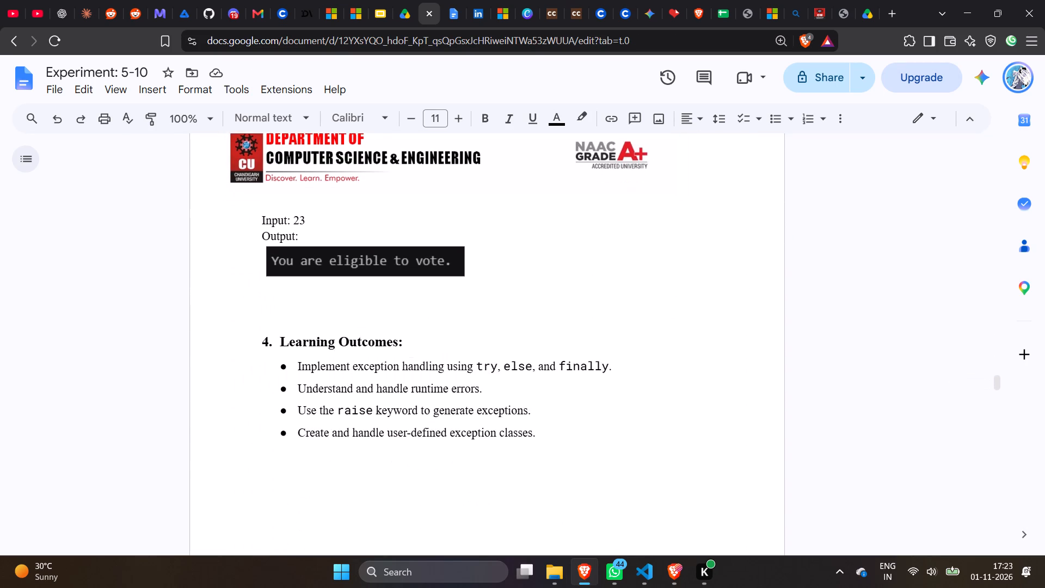
left_click_drag(476, 346, 553, 337)
scroll(476, 345, "down", 2)
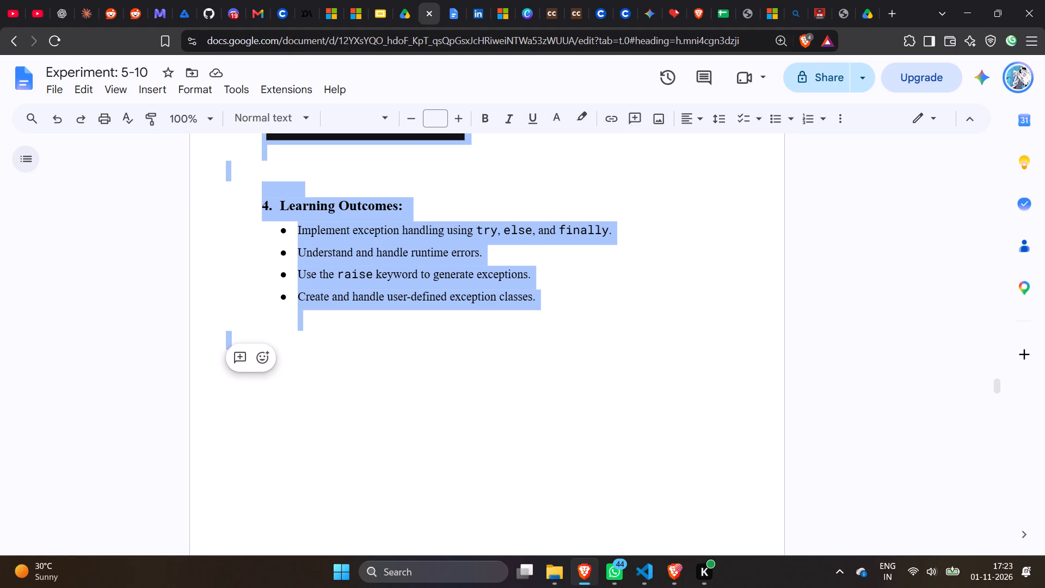
key("BackSpace")
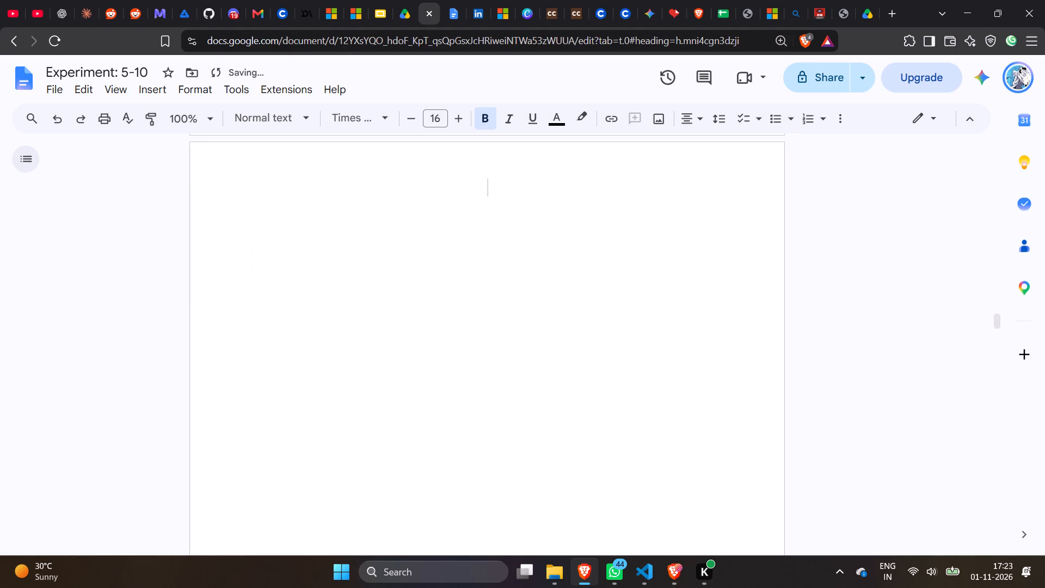
key("BackSpace")
key("BackSpace")
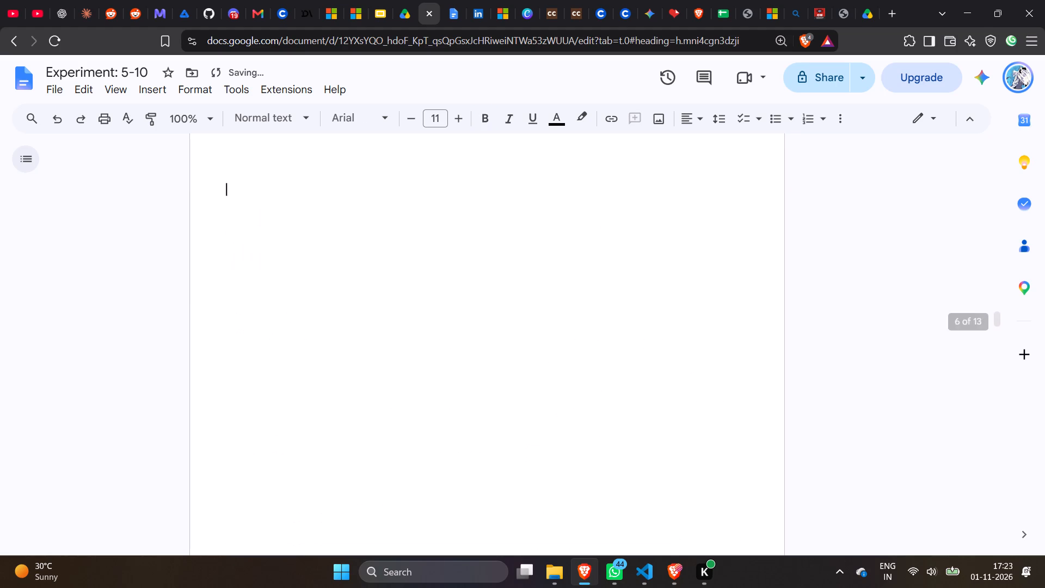
Look back to the start of the document, then review Experiments 2.3, 2.4, 3.1 and 3.2 for order, page headers and blank space.
scroll(550, 328, "up", 3)
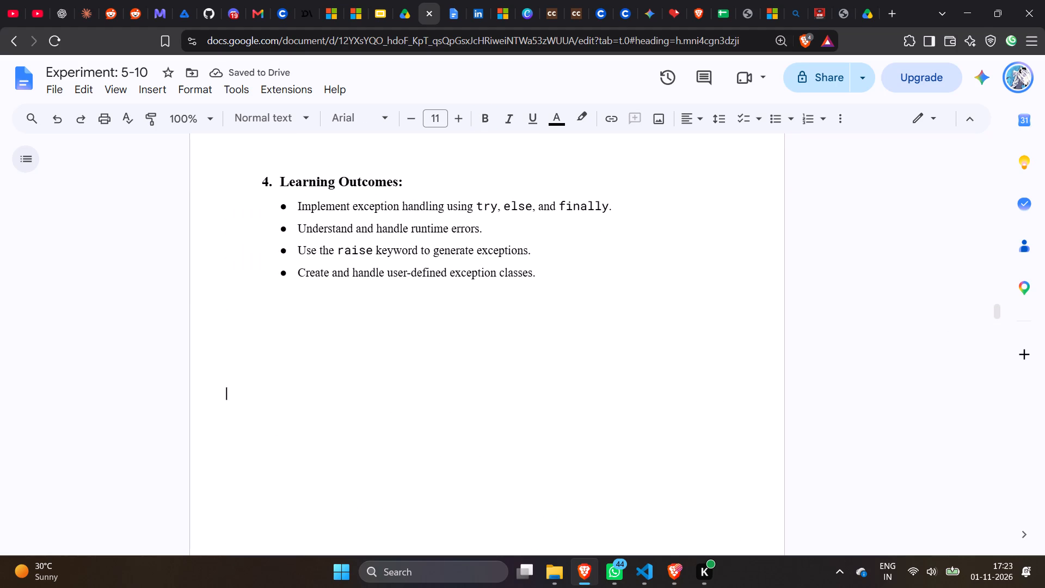
scroll(550, 328, "up", 12)
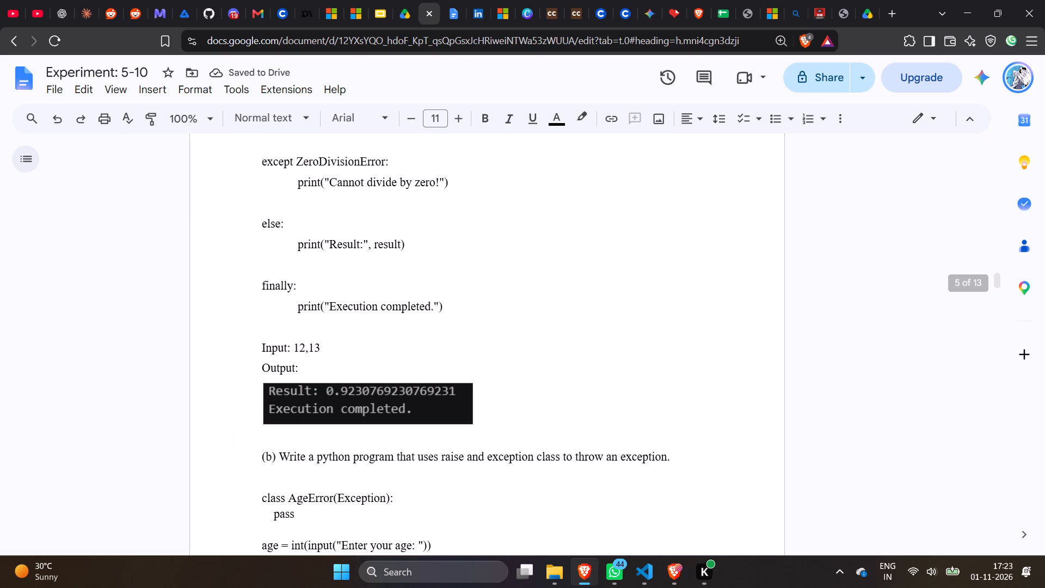
scroll(550, 328, "up", 20)
scroll(550, 329, "up", 16)
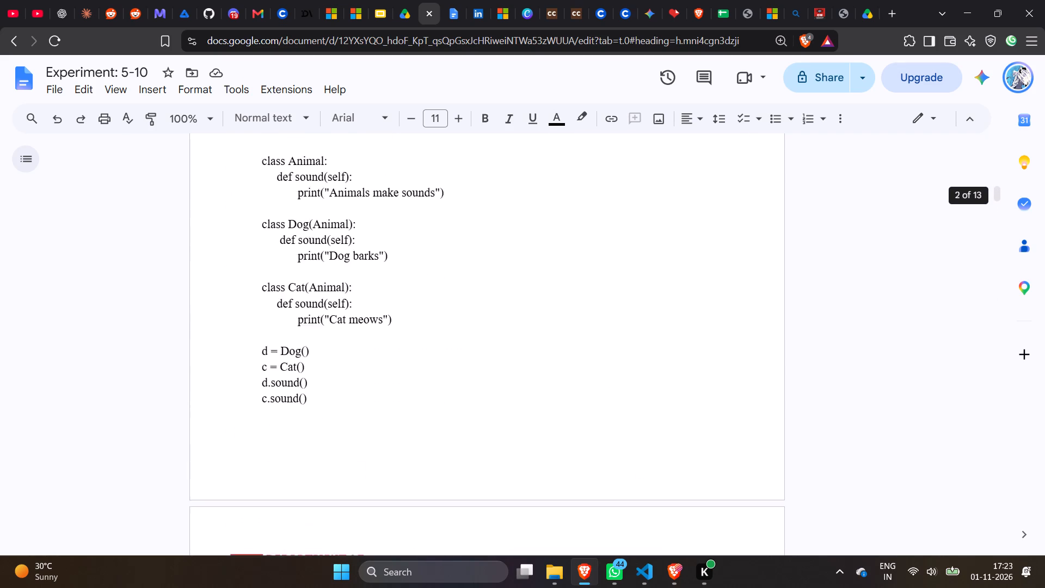
scroll(546, 299, "up", 13)
scroll(546, 299, "up", 15)
scroll(546, 298, "down", 2)
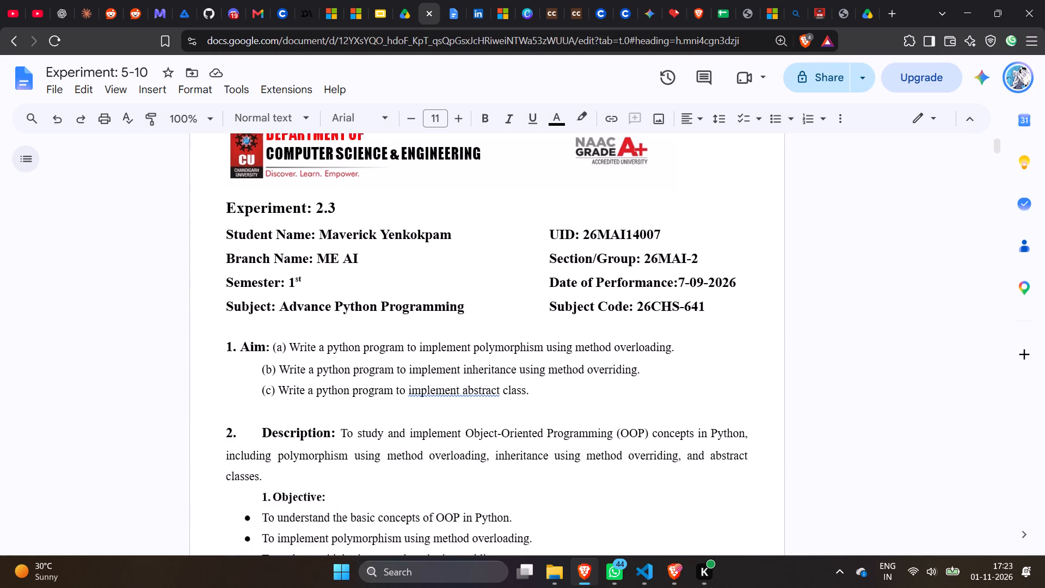
scroll(546, 298, "down", 16)
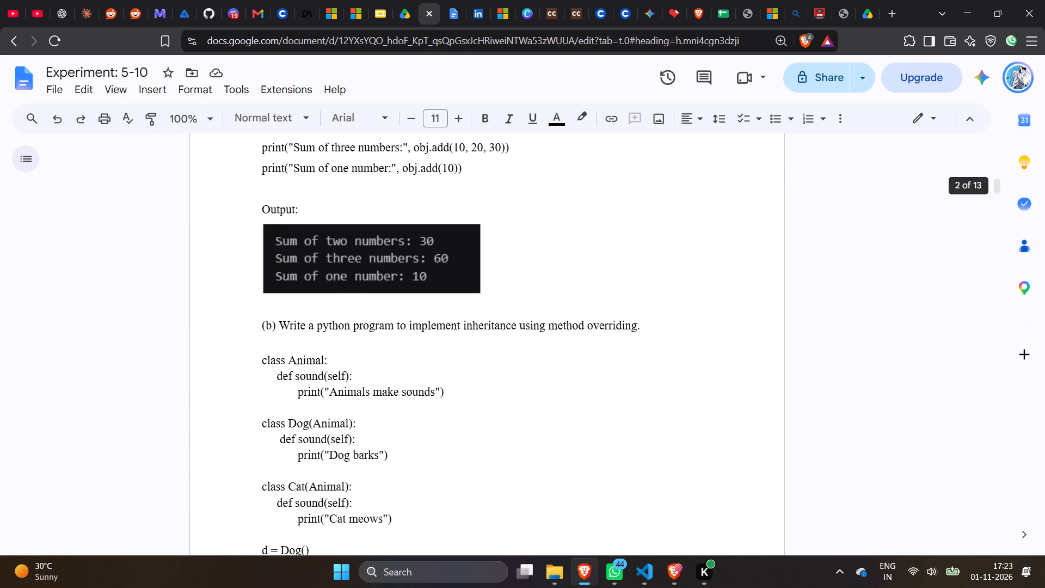
scroll(546, 283, "down", 19)
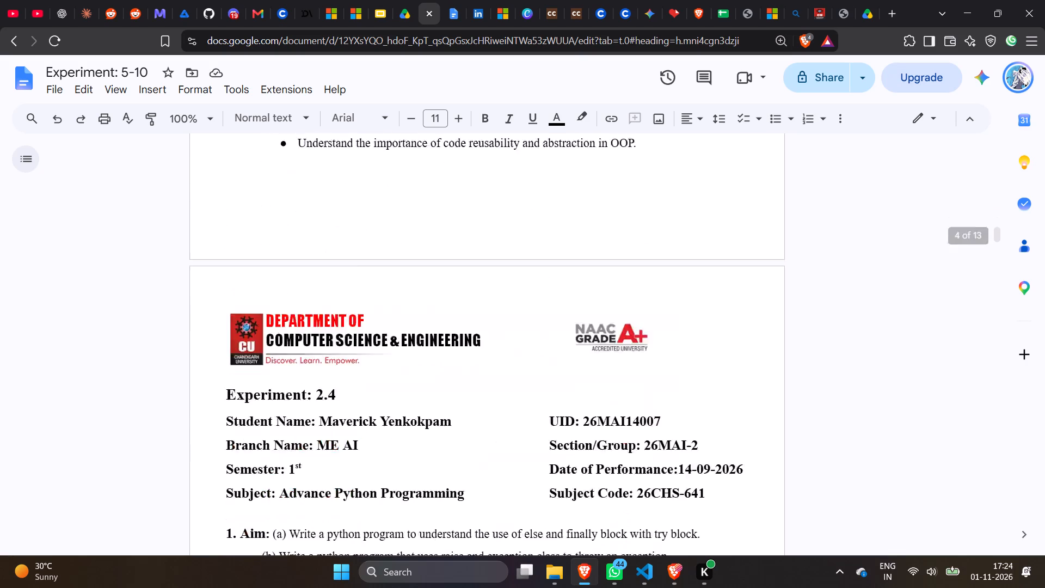
scroll(546, 283, "down", 18)
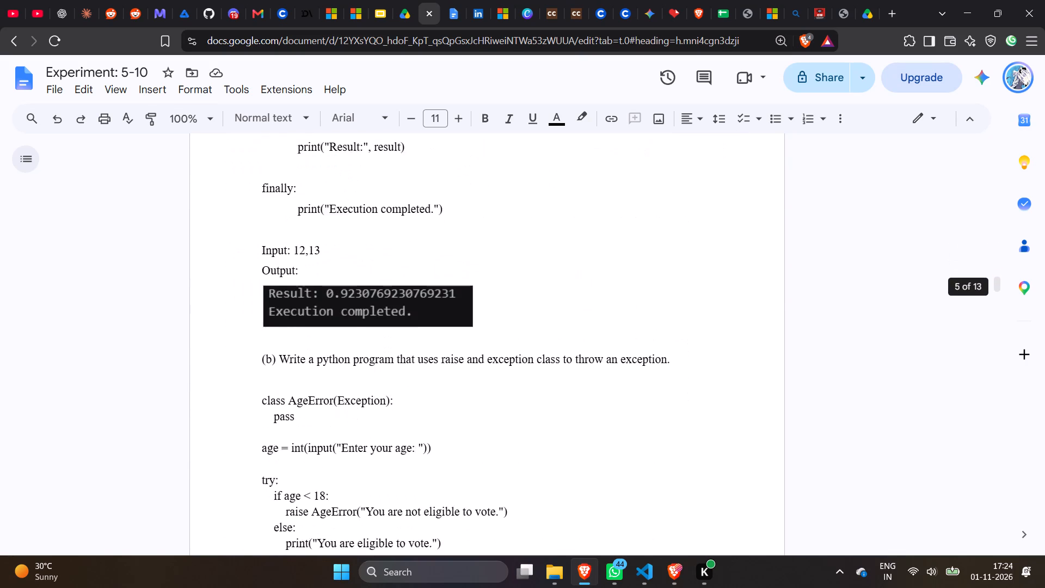
scroll(546, 283, "down", 20)
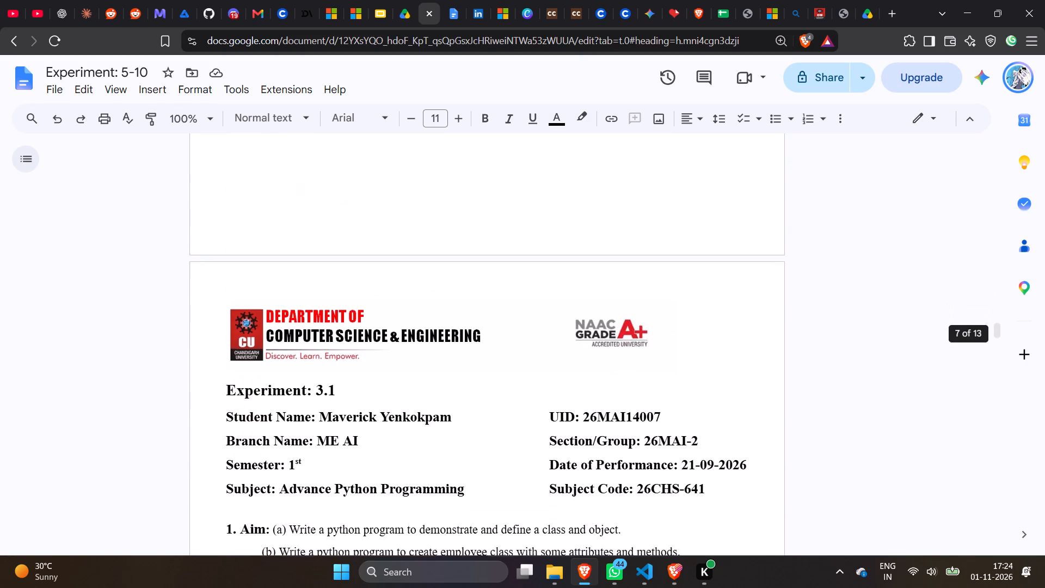
scroll(546, 283, "down", 18)
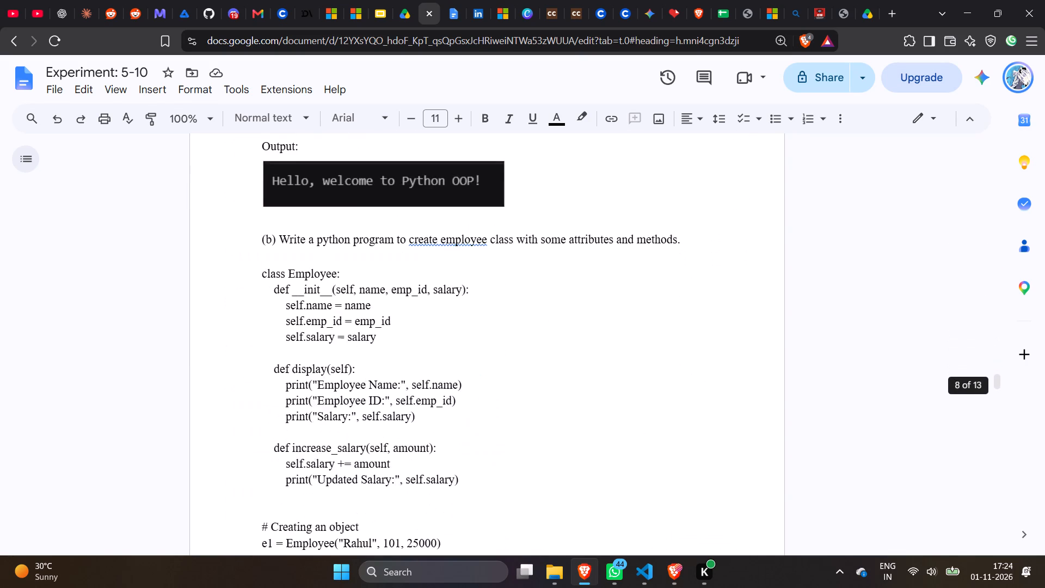
scroll(546, 283, "down", 20)
scroll(546, 283, "down", 2)
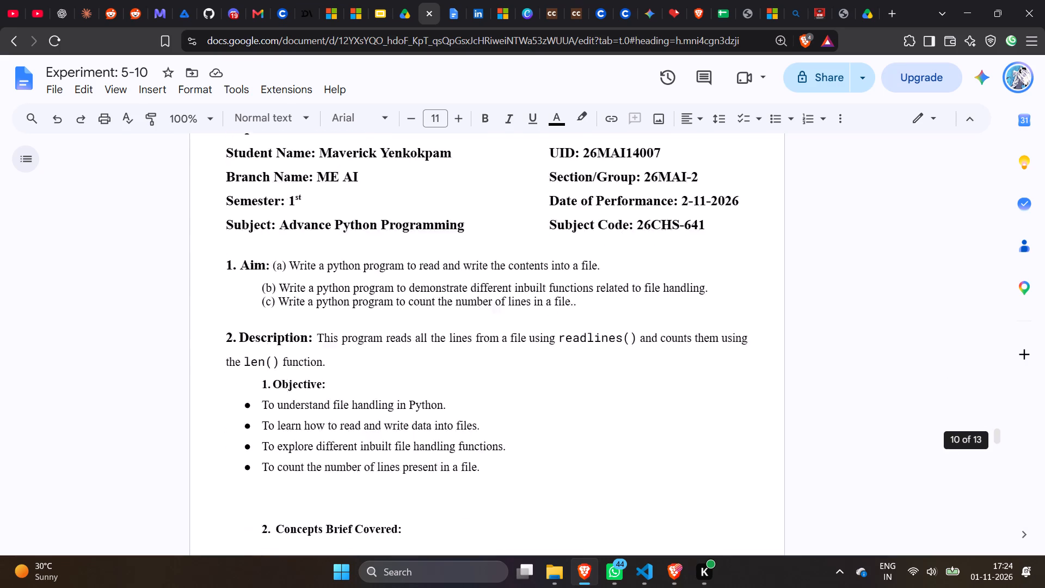
Duplicate the Experiment 3.2 report, from its title through the Learning Outcomes, onto the blank last page.
scroll(546, 283, "up", 4)
left_click_drag(229, 252, 297, 279)
left_click(237, 242)
left_click(214, 253)
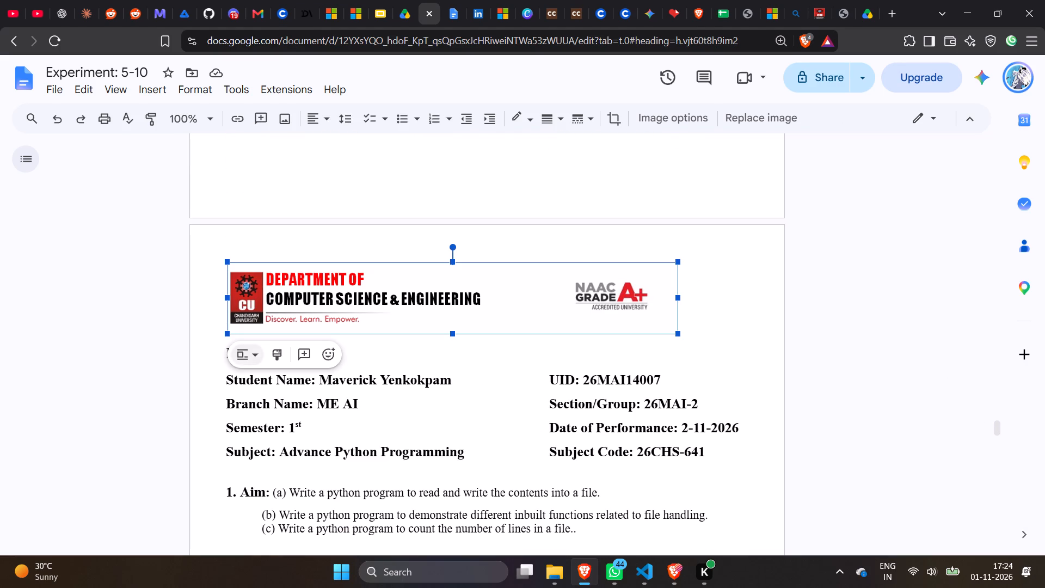
left_click(218, 366)
left_click_drag(219, 354, 384, 452)
scroll(380, 451, "down", 2)
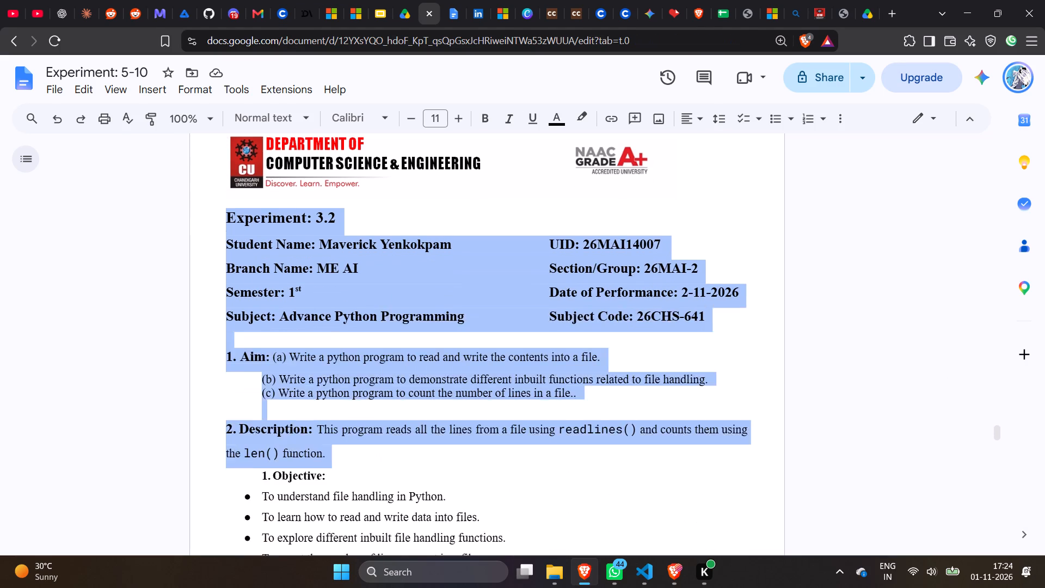
left_click_drag(384, 452, 390, 446)
scroll(385, 450, "down", 19)
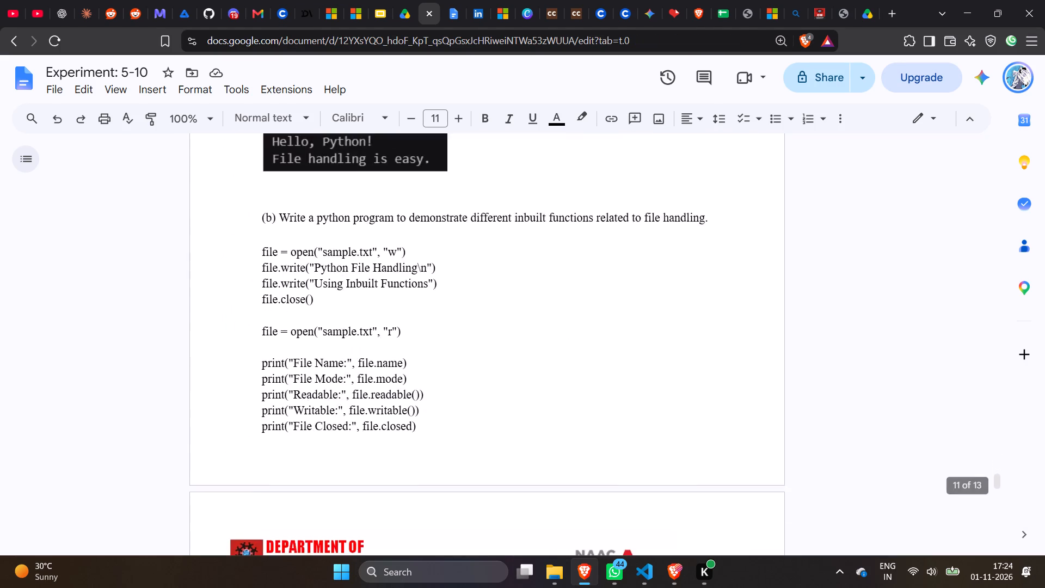
scroll(390, 446, "down", 5)
left_click_drag(390, 446, 430, 464)
scroll(430, 457, "down", 10)
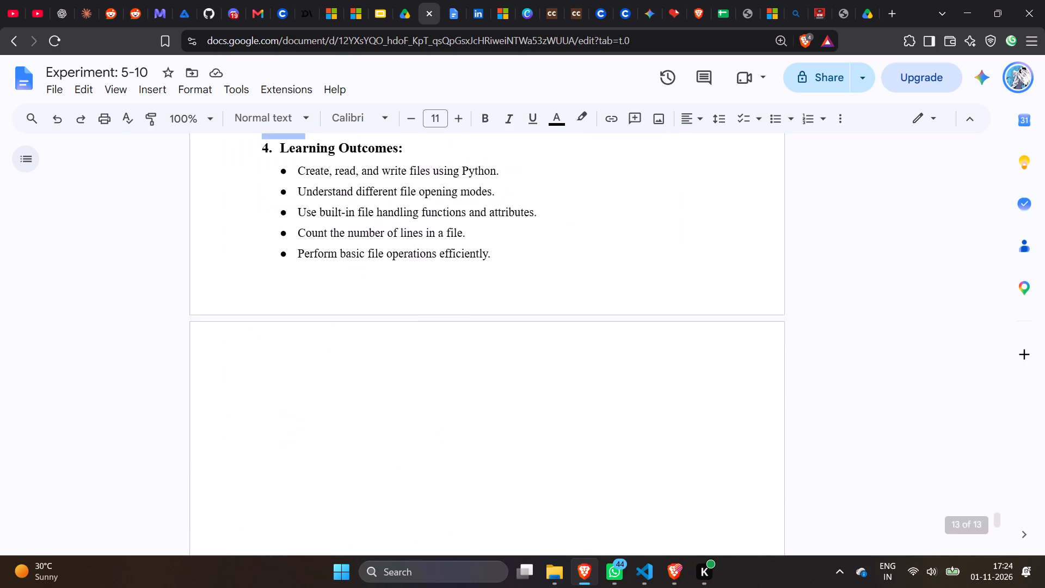
left_click_drag(430, 464, 507, 277)
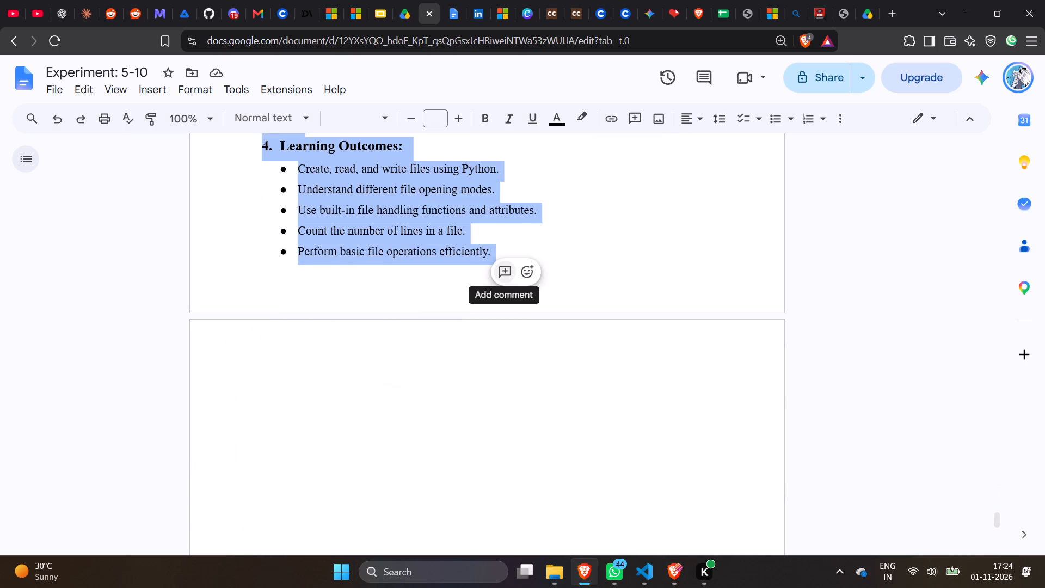
key("ctrl+c")
left_click(251, 391)
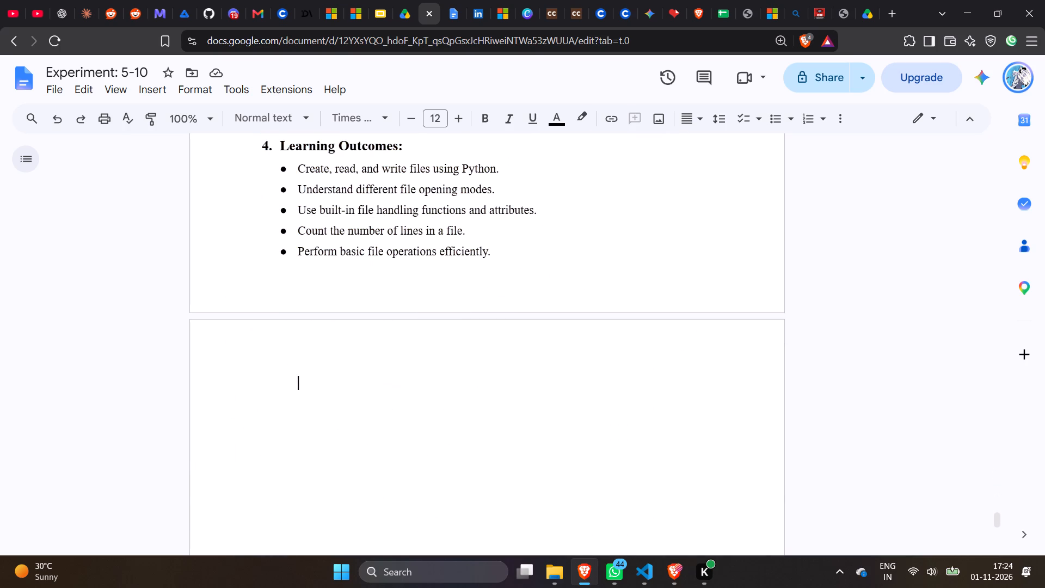
key("ctrl+v")
Copy the department header banner from a later page to the top of the duplicated Experiment 3.2's first page.
scroll(297, 366, "up", 7)
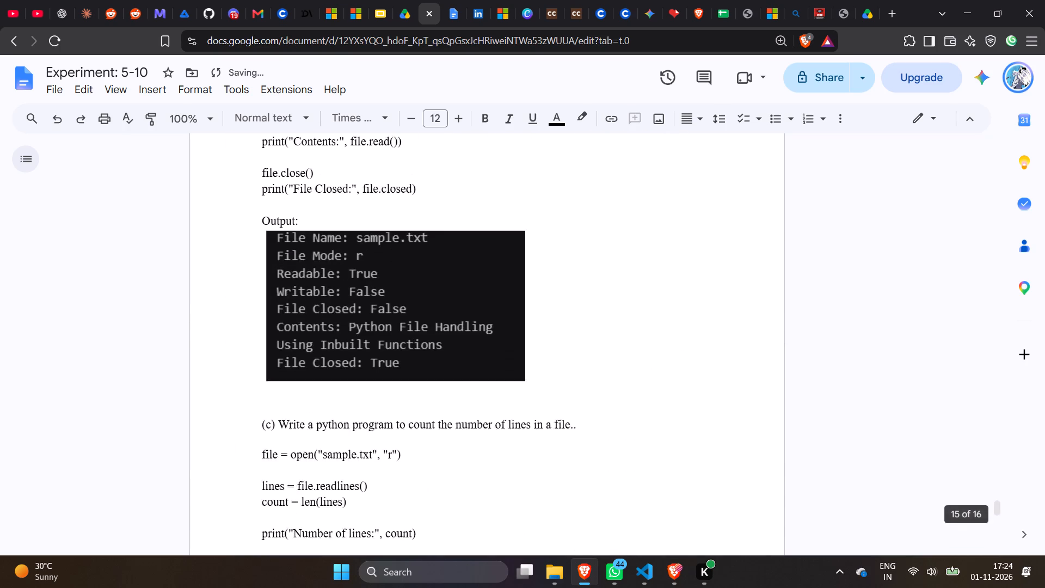
scroll(297, 365, "up", 10)
scroll(297, 365, "down", 9)
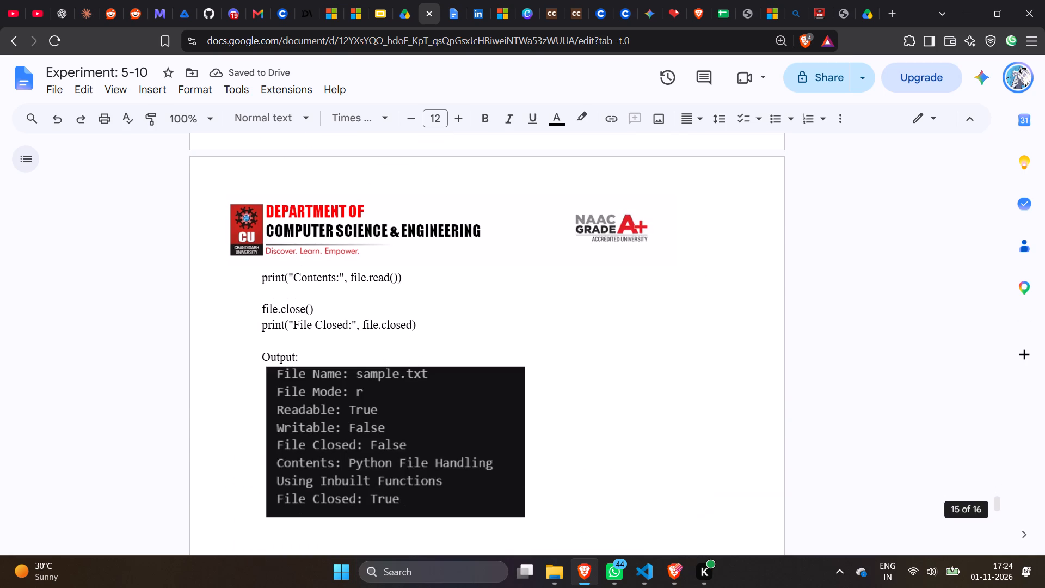
left_click(342, 224)
key("ctrl+c")
scroll(341, 225, "up", 18)
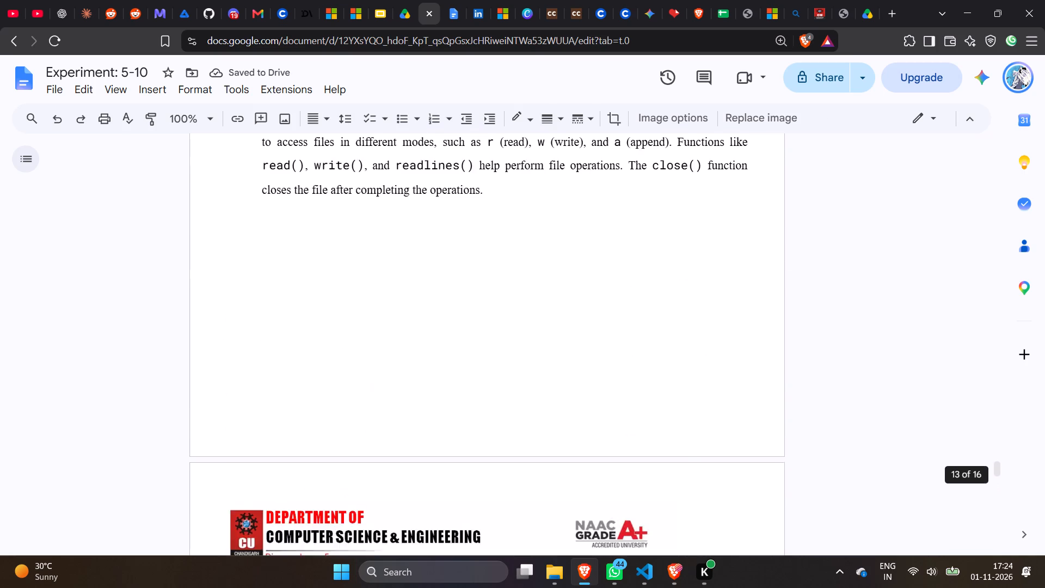
scroll(341, 225, "up", 11)
scroll(341, 225, "down", 4)
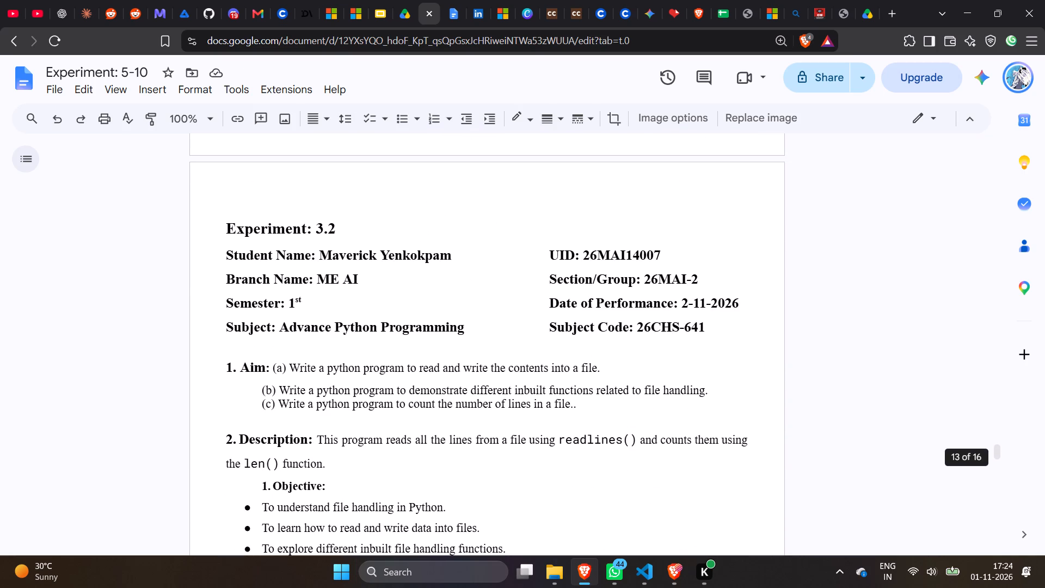
left_click(233, 205)
key("ctrl+v")
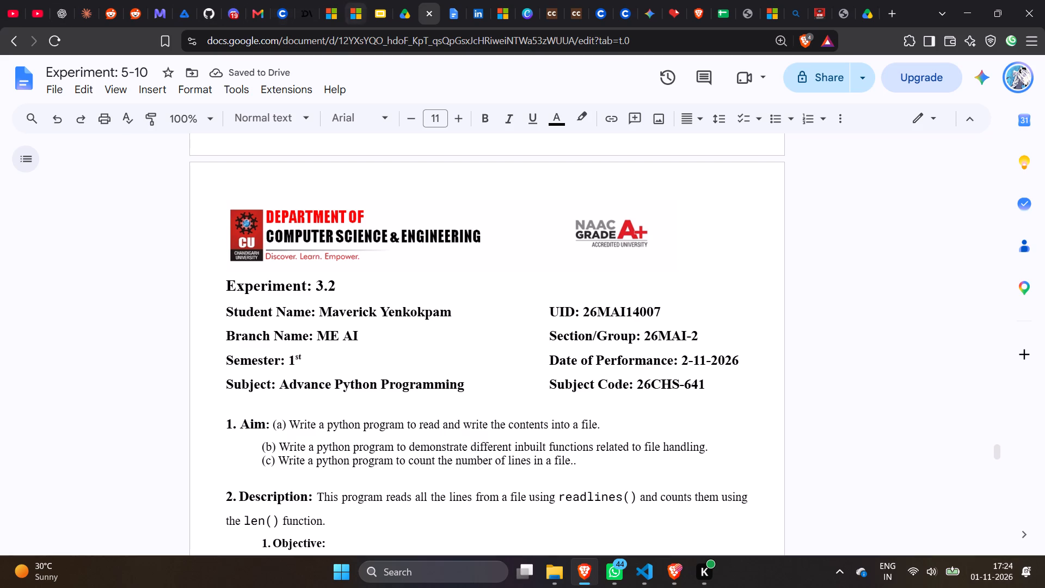
left_click(458, 17)
scroll(417, 304, "down", 1)
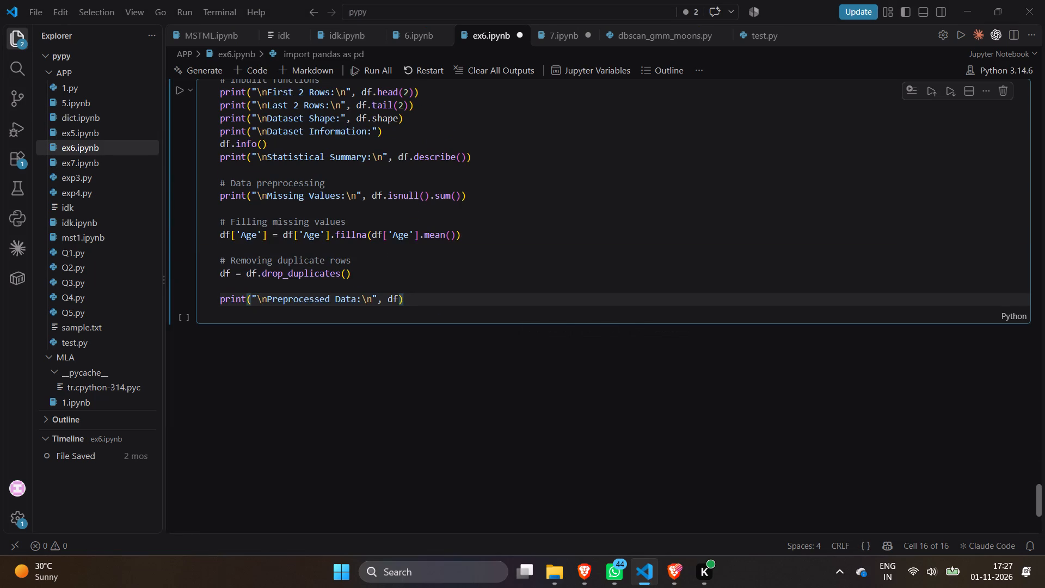
left_click(531, 401)
left_click(611, 330)
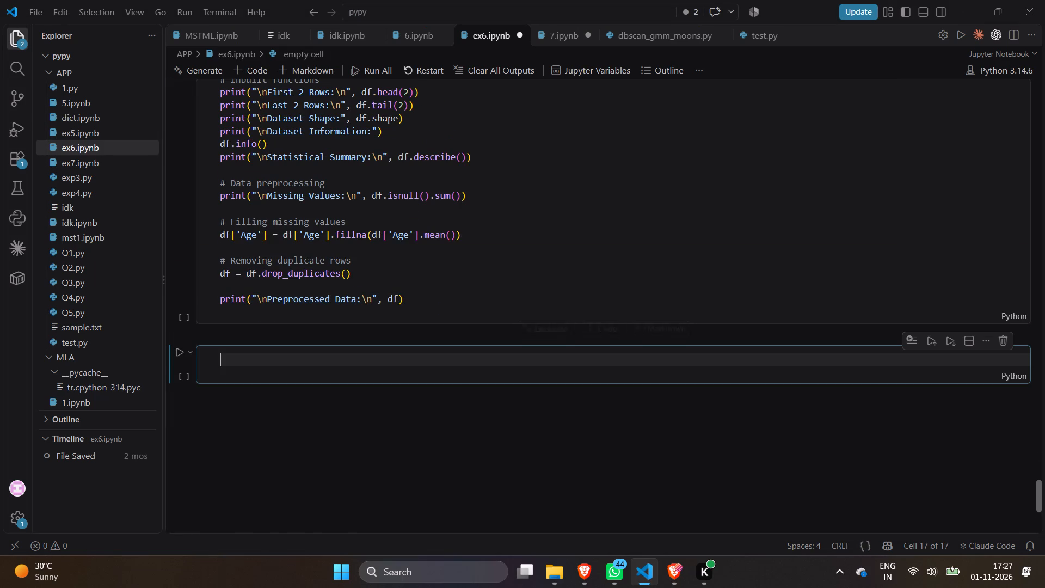
key("ctrl+v")
Back in the Experiment: 5-10 document, replace the line-counting code under part (c) with the copied Matplotlib program.
left_click(607, 501)
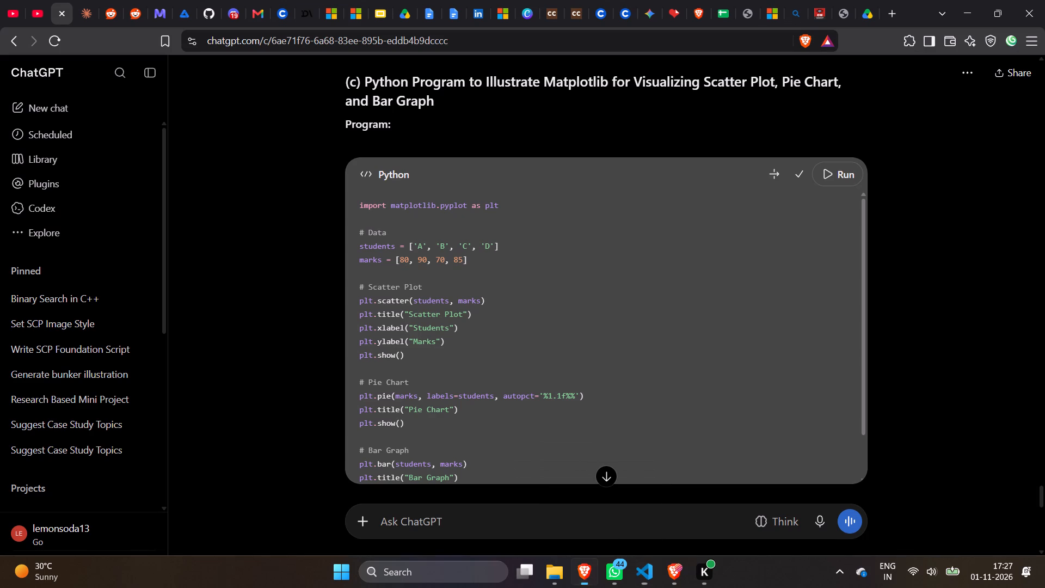
left_click(432, 16)
scroll(426, 228, "down", 10)
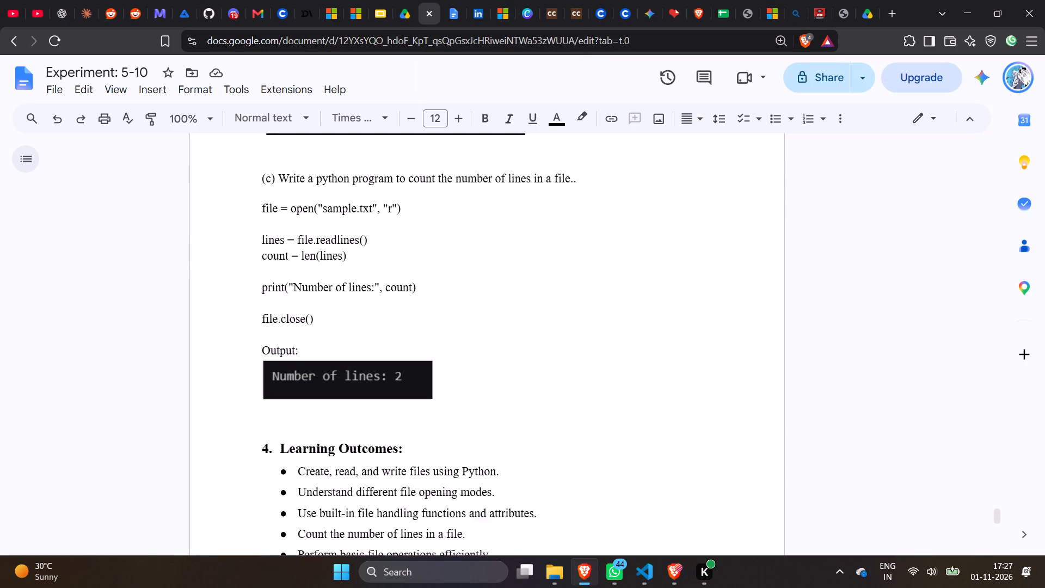
scroll(426, 228, "up", 4)
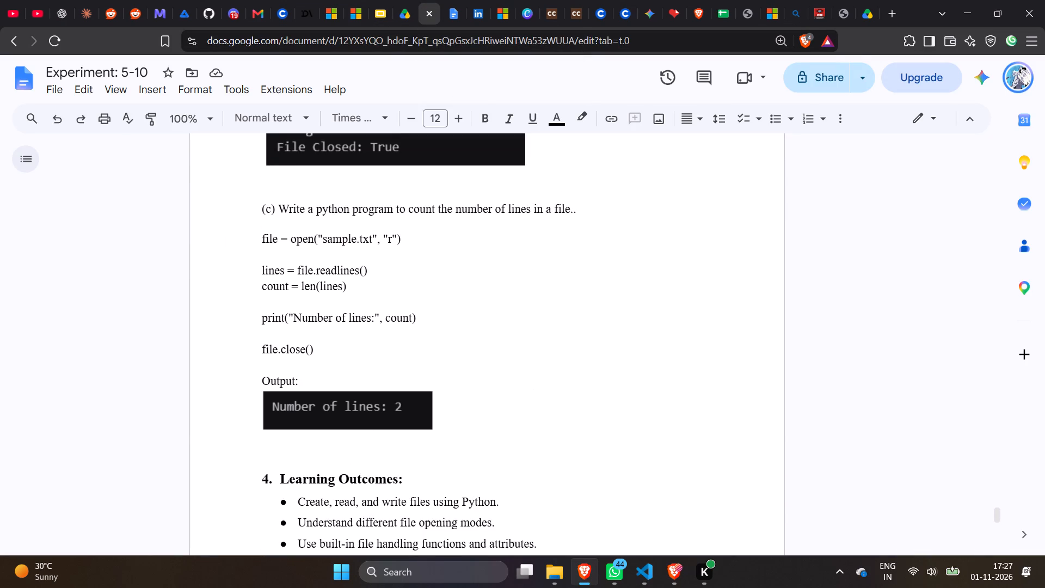
left_click_drag(313, 353, 255, 239)
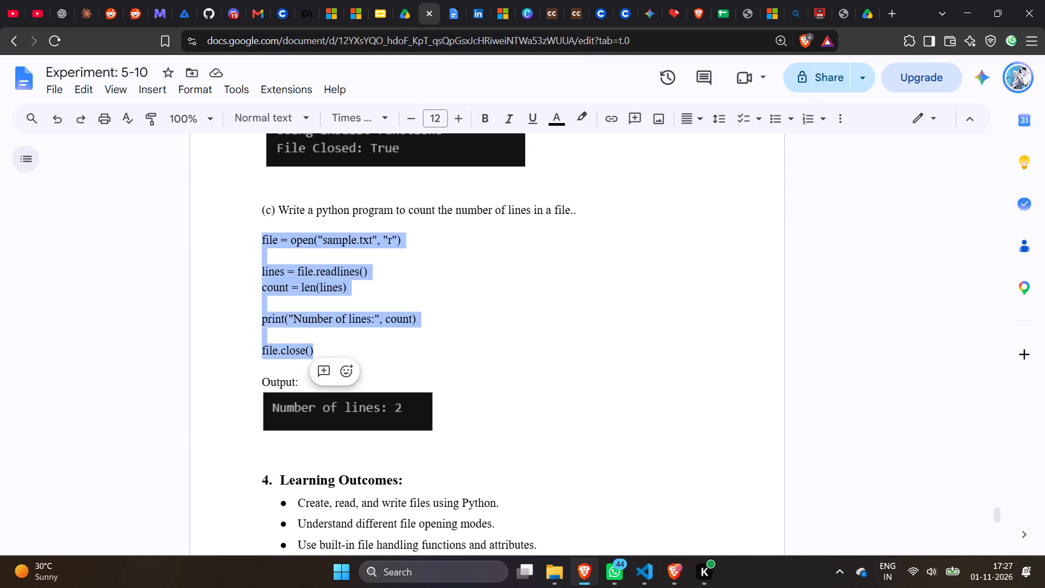
key("ctrl+v")
Replace the part (c) line-counting task sentence under Code and Output with the matplotlib task sentence copied from the Aim.
scroll(406, 265, "up", 15)
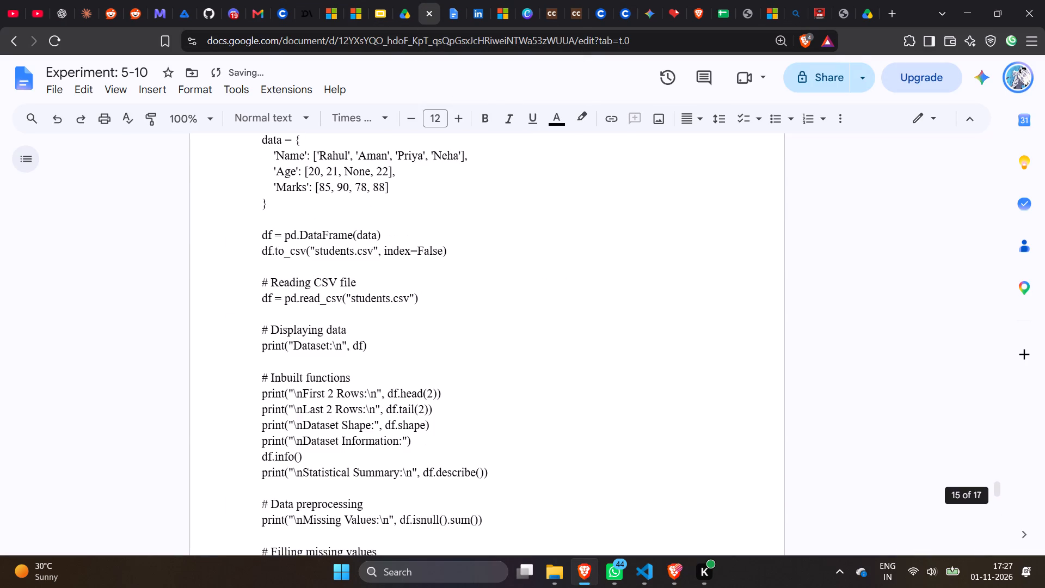
scroll(410, 268, "up", 20)
scroll(410, 268, "up", 7)
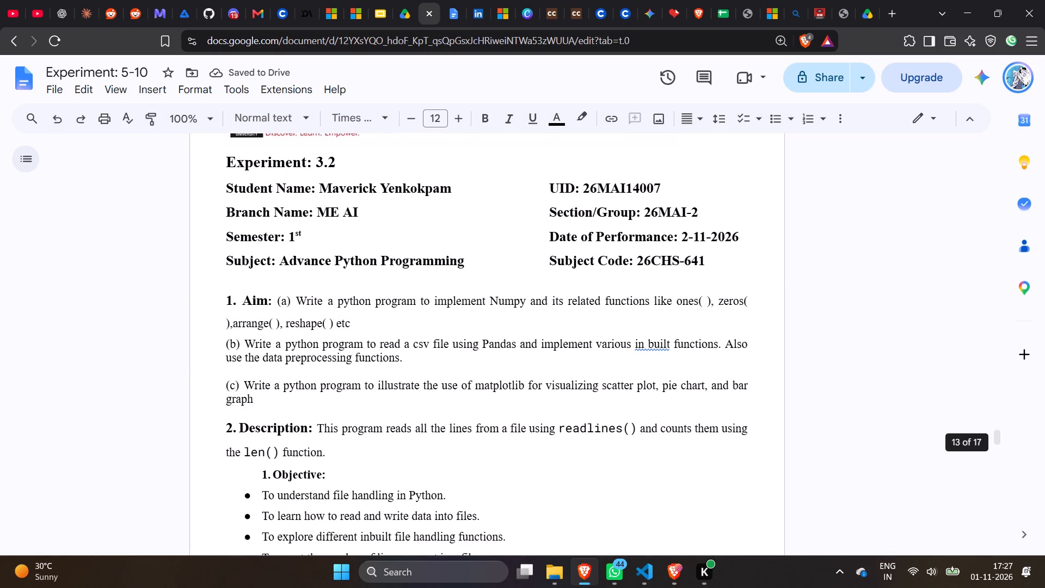
triple_click(297, 396)
key("ctrl+c")
scroll(297, 396, "down", 3)
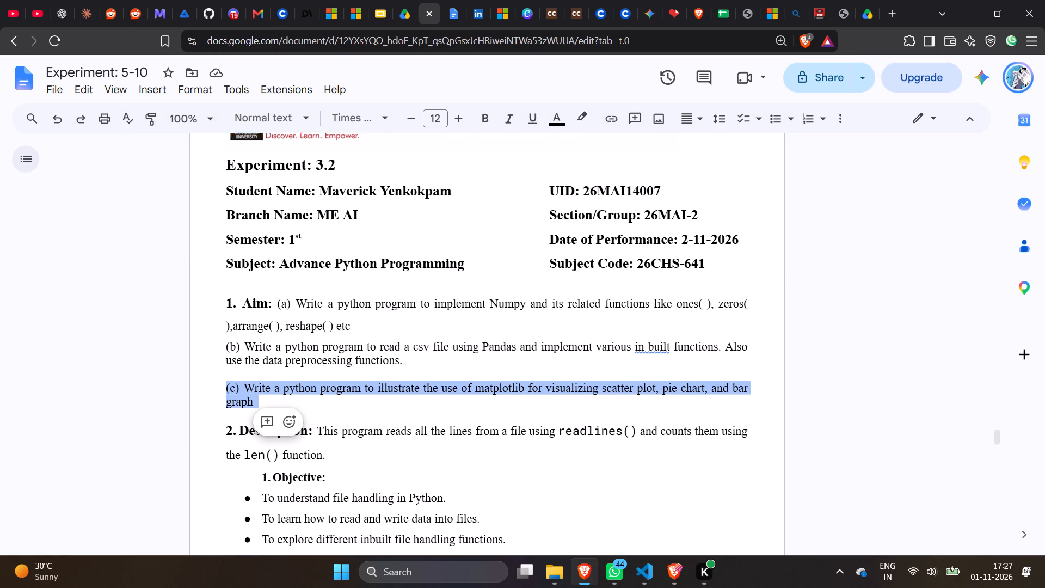
scroll(298, 395, "down", 20)
scroll(298, 395, "down", 6)
scroll(300, 360, "down", 20)
scroll(300, 360, "down", 2)
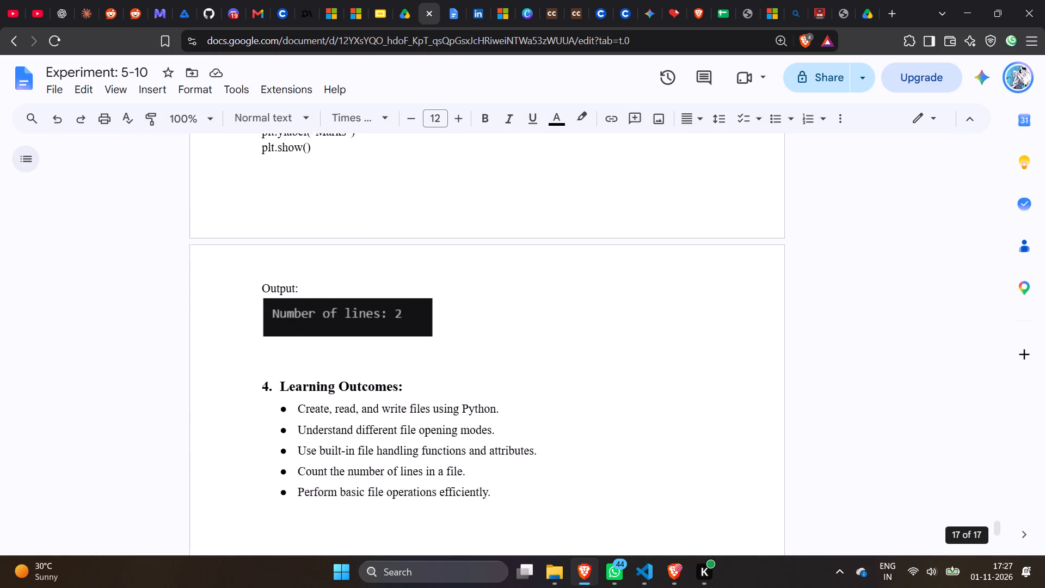
scroll(300, 360, "down", 8)
scroll(300, 360, "up", 18)
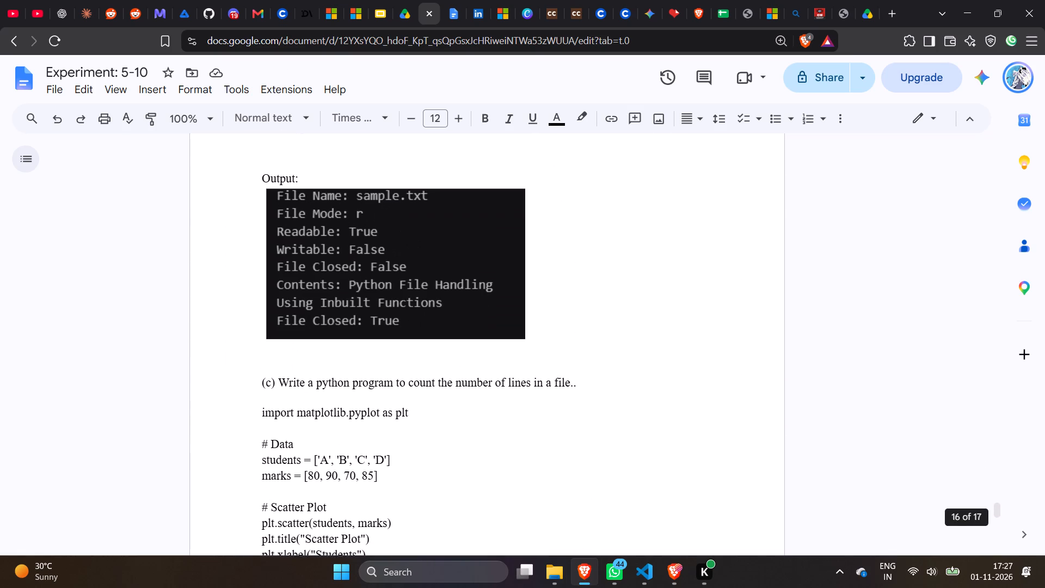
triple_click(309, 394)
key("ctrl+v")
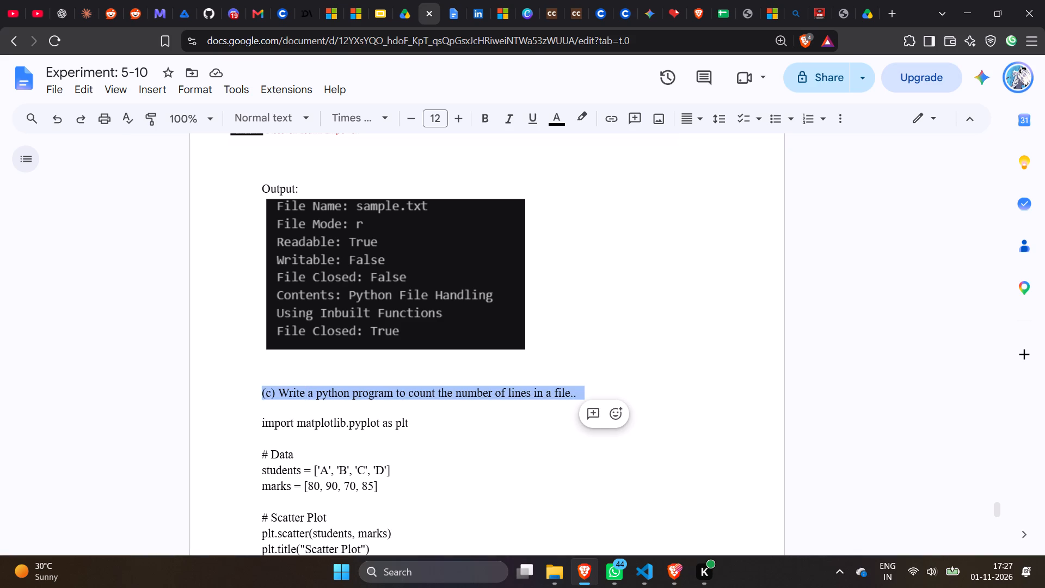
Switch to VS Code, run the NumPy cell in ex6.ipynb and capture a screenshot of its printed output.
scroll(309, 396, "up", 3)
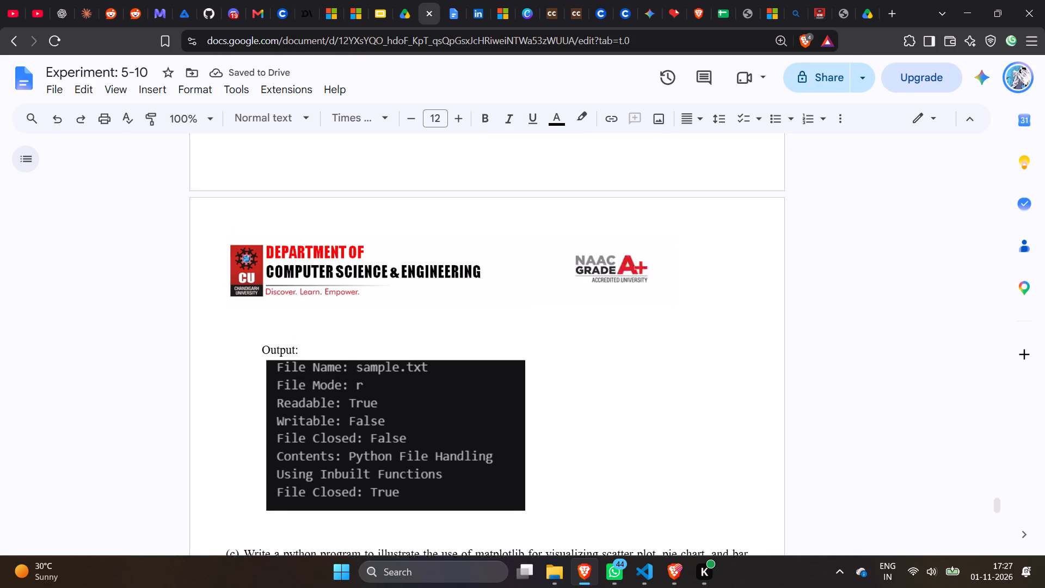
scroll(309, 396, "down", 5)
scroll(309, 396, "up", 6)
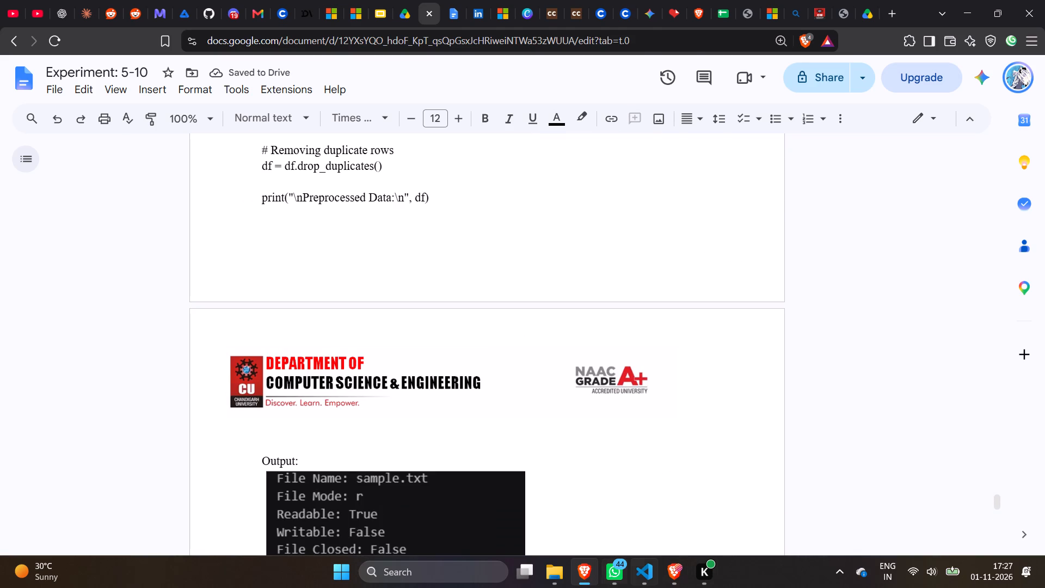
left_click(638, 571)
scroll(525, 379, "up", 6)
scroll(398, 364, "up", 10)
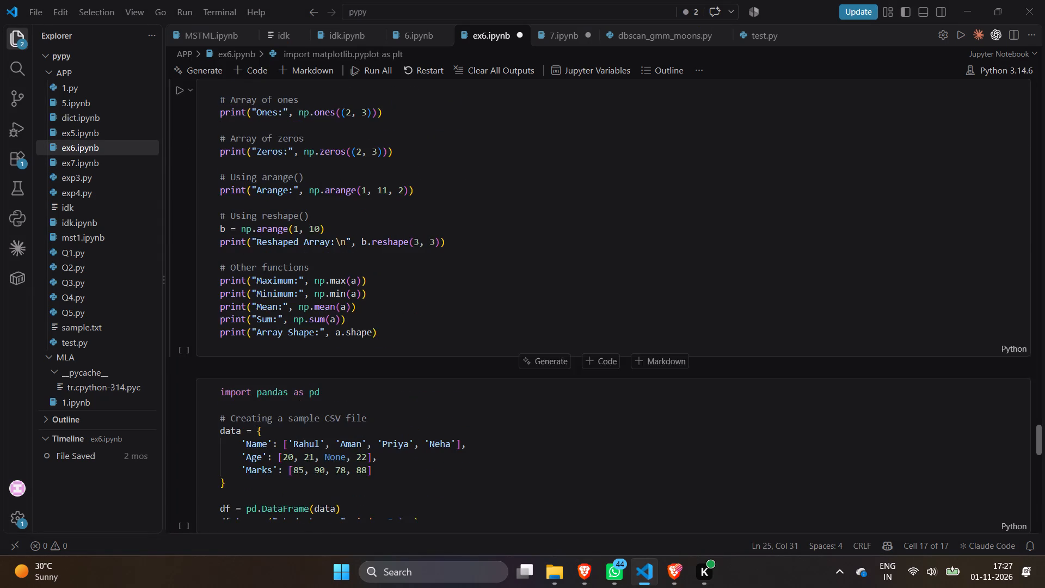
scroll(297, 291, "up", 4)
left_click(173, 153)
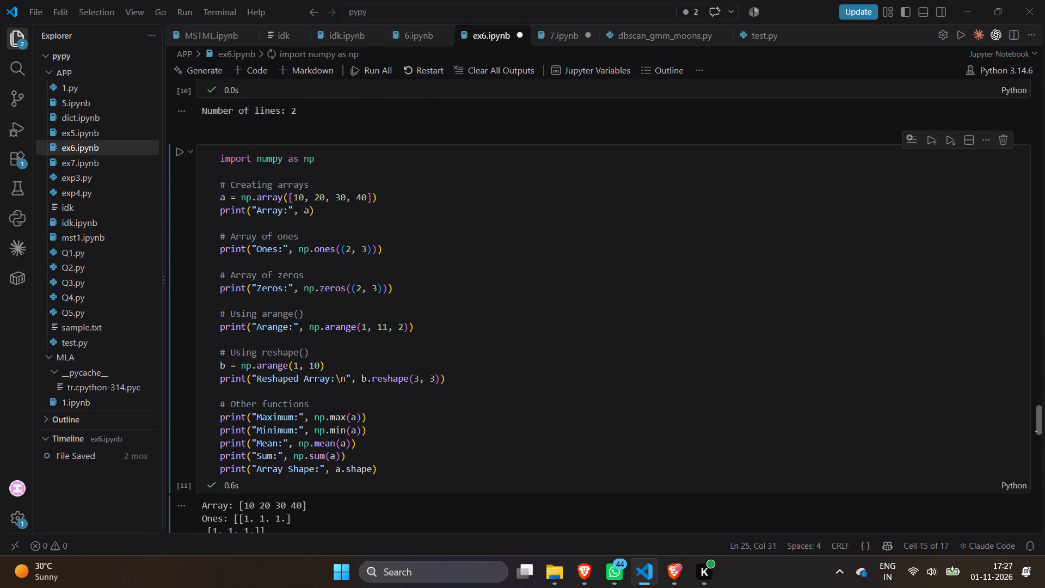
scroll(338, 329, "down", 7)
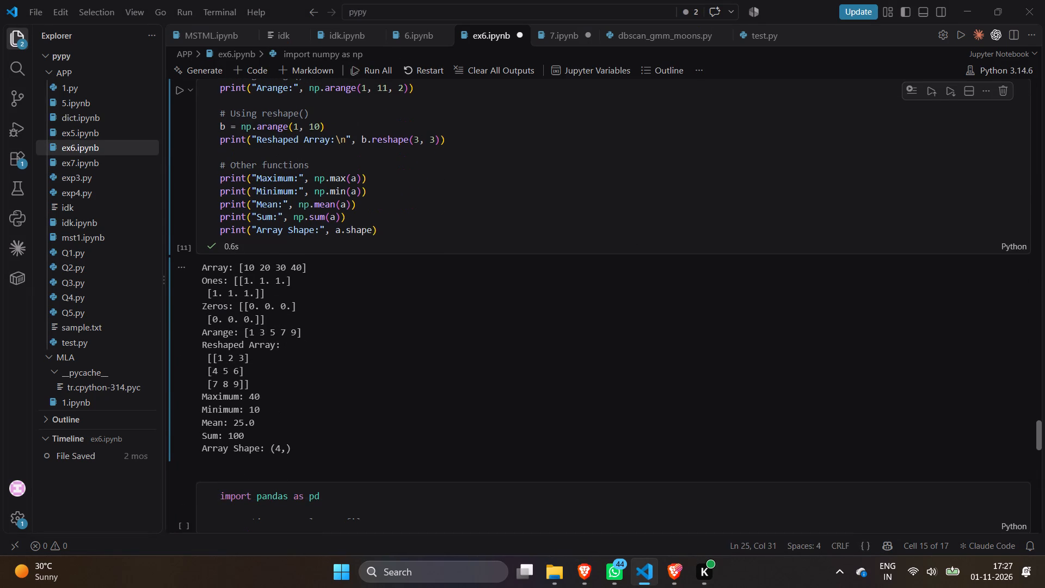
key("Print")
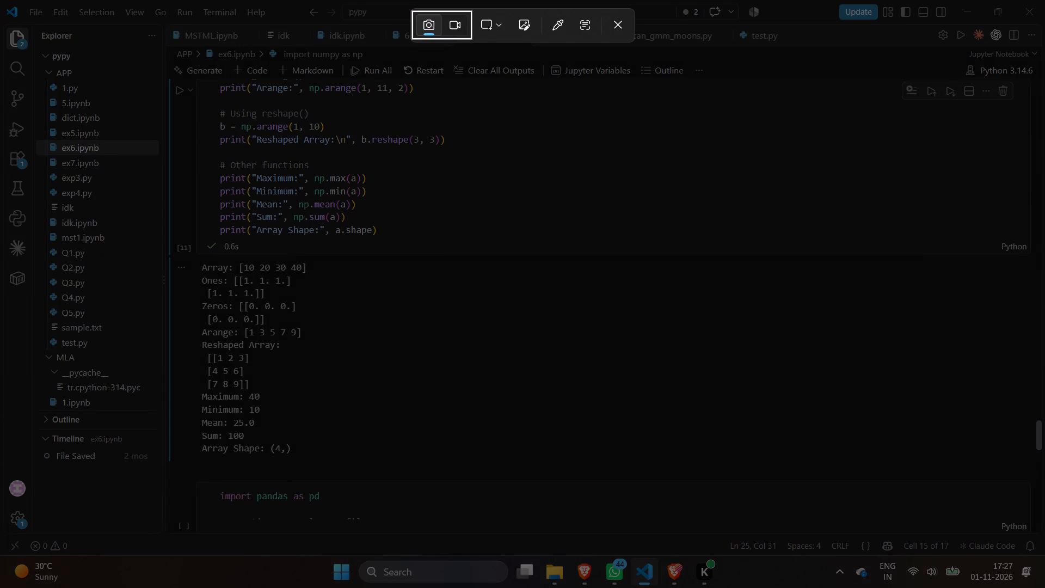
left_click_drag(191, 259, 335, 462)
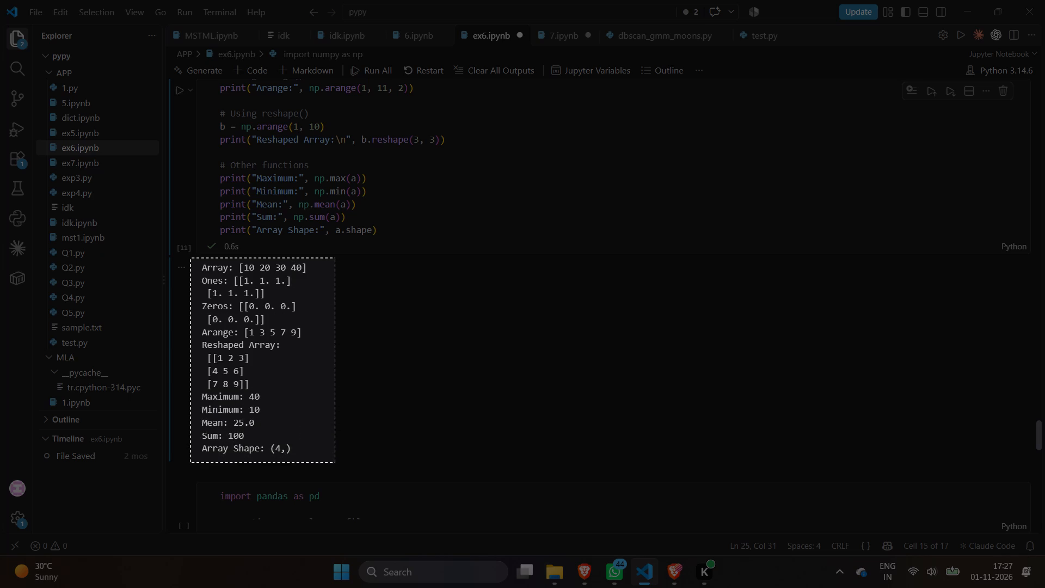
left_click_drag(335, 462, 335, 463)
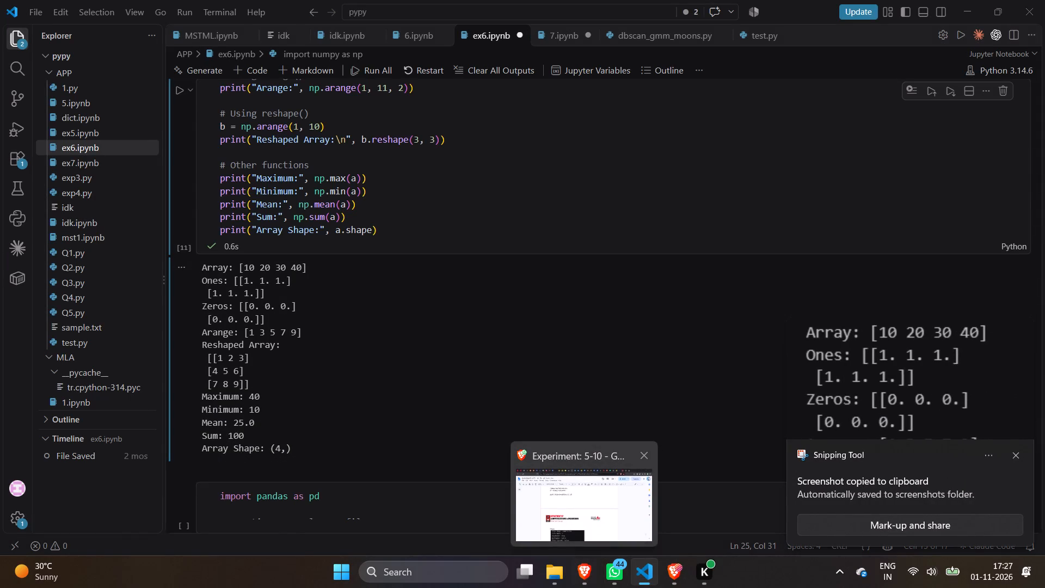
Back in the Experiment: 5-10 document, paste the NumPy output screenshot below the part (a) Output label and shrink it proportionally.
left_click(597, 512)
scroll(282, 163, "up", 4)
scroll(377, 320, "up", 7)
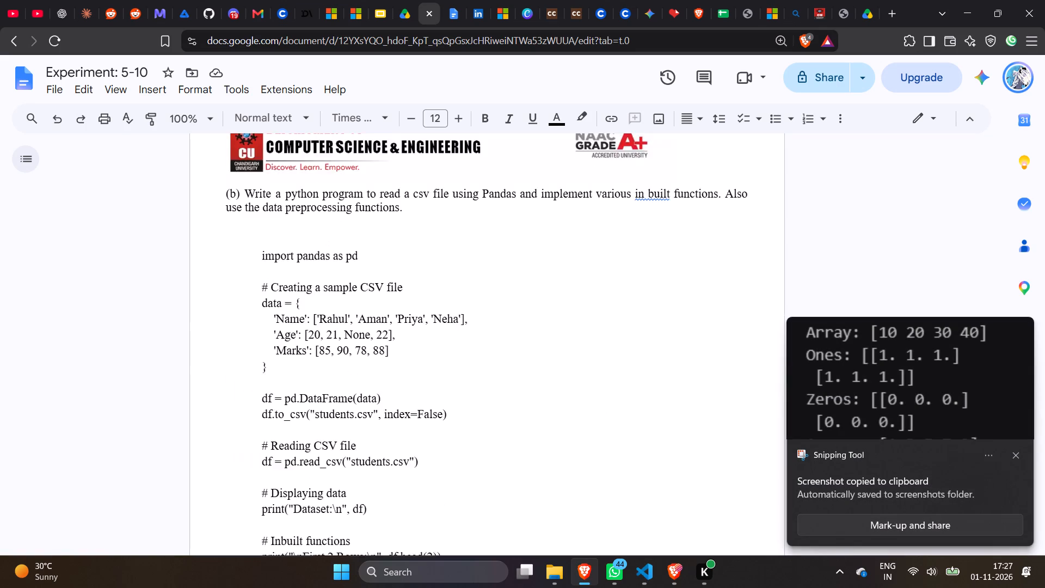
scroll(383, 327, "up", 14)
scroll(383, 327, "down", 5)
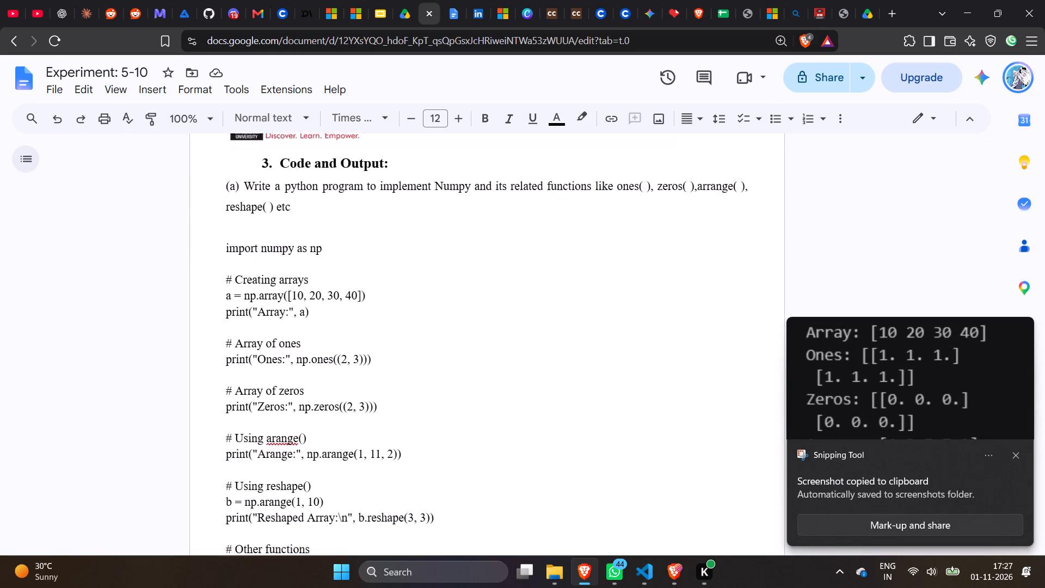
scroll(383, 327, "down", 5)
left_click(352, 303)
key("ctrl+v")
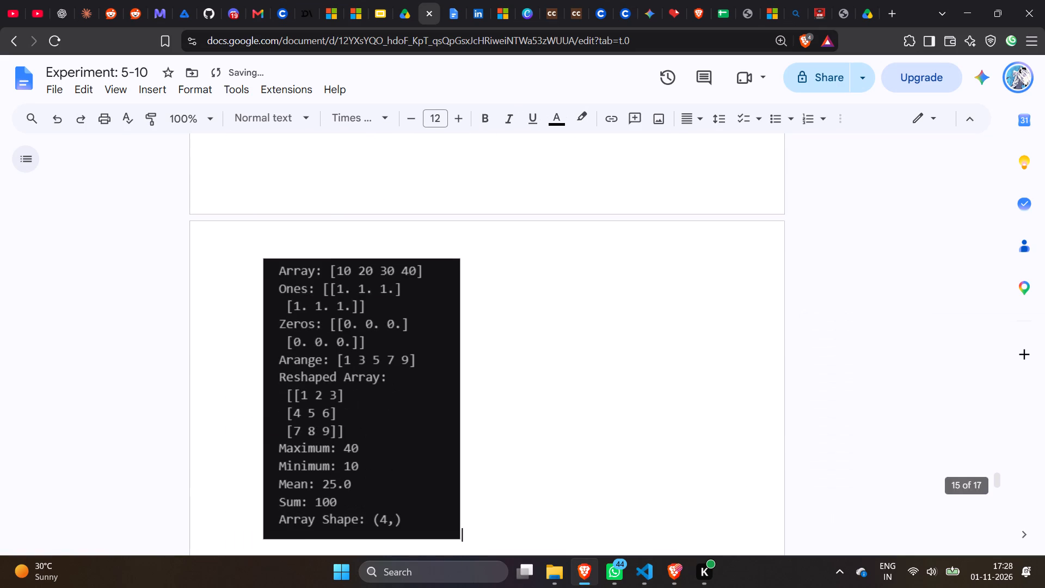
left_click(392, 378)
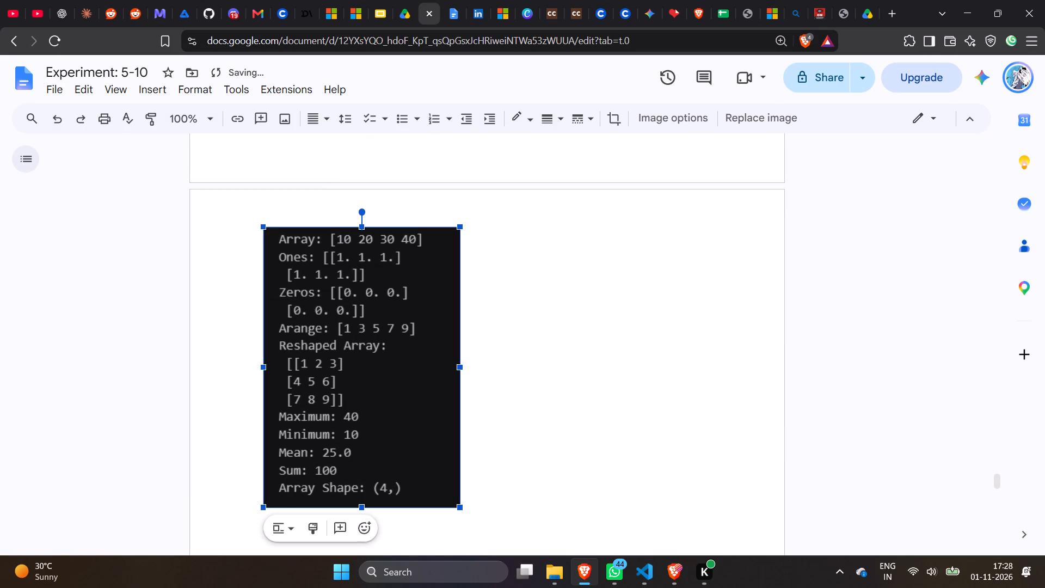
left_click_drag(461, 509, 426, 460)
Insert a page break before the part (a) Output label, then add an empty line above the label.
scroll(453, 437, "up", 5)
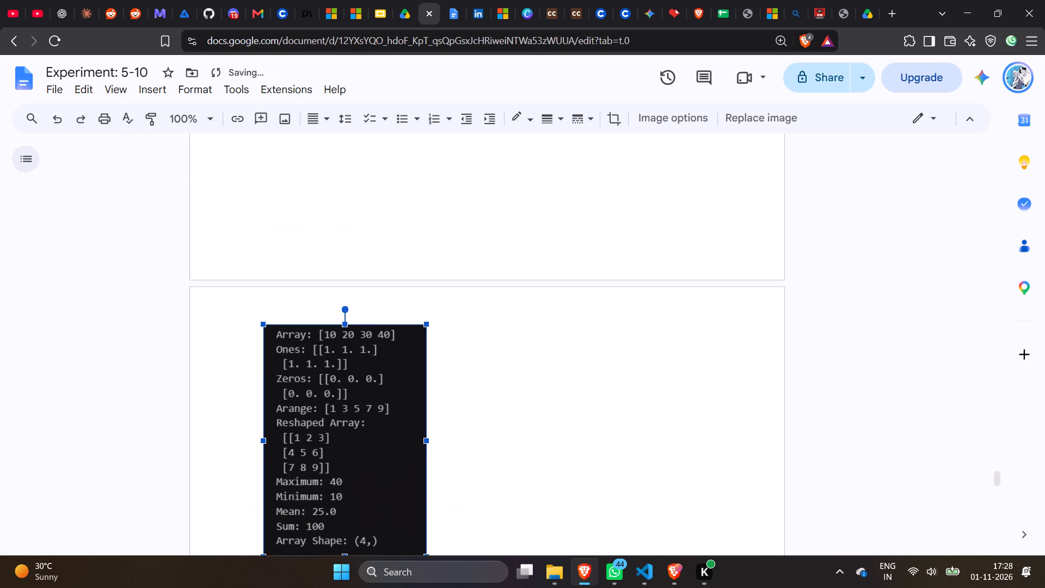
scroll(453, 437, "up", 3)
scroll(319, 456, "down", 5)
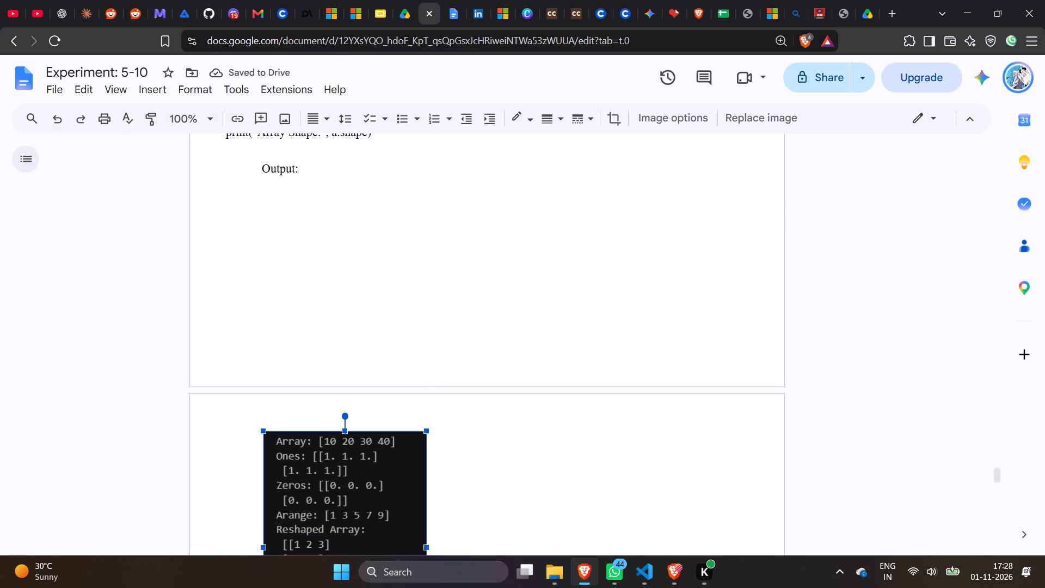
left_click(260, 168)
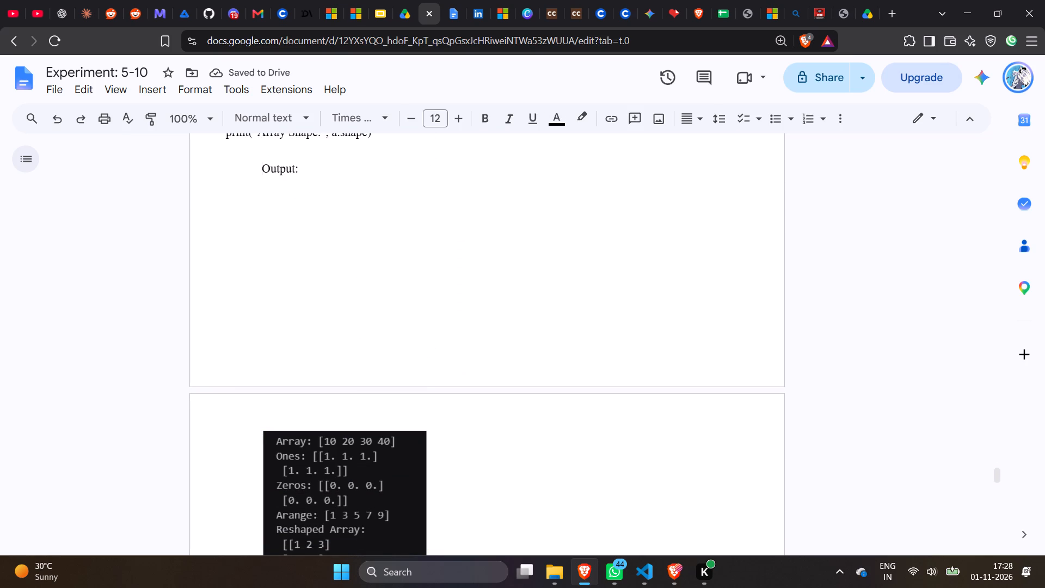
key("ctrl+Return")
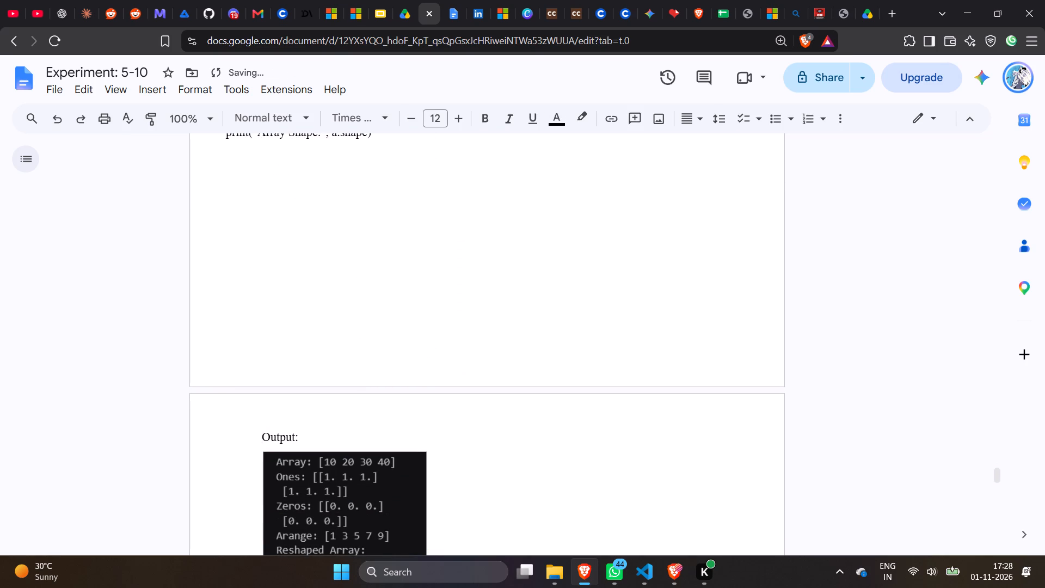
key("Return")
Move the Department of Computer Science & Engineering banner from above the part (b) task to the empty line above the part (a) Output.
scroll(377, 238, "down", 8)
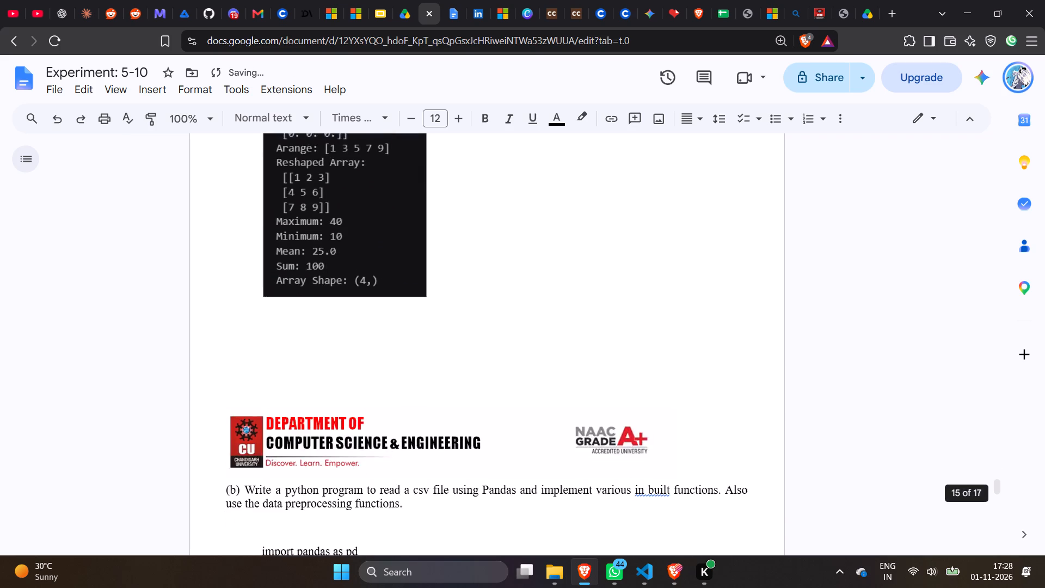
scroll(377, 238, "down", 2)
left_click(349, 172)
key("ctrl+c")
scroll(349, 173, "up", 5)
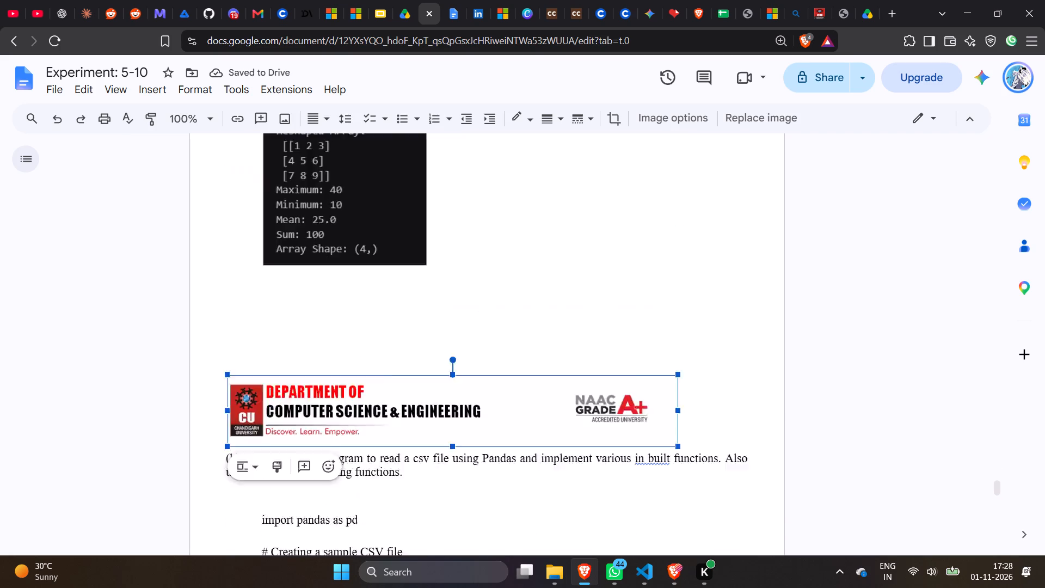
scroll(349, 173, "down", 6)
key("ctrl+x")
scroll(349, 173, "up", 6)
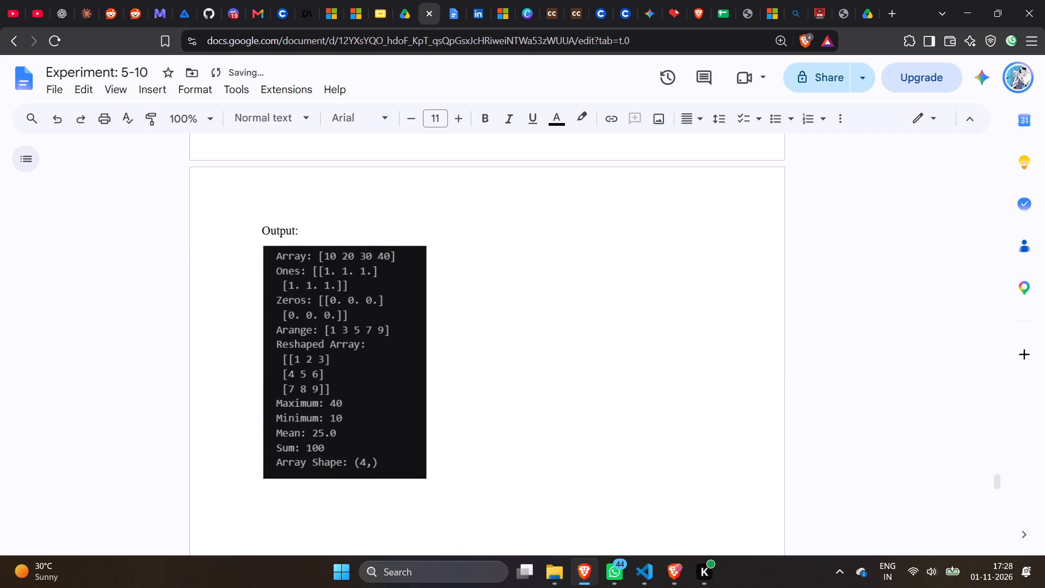
left_click(265, 193)
key("ctrl+v")
Delete the empty lines between the NumPy output screenshot and the part (b) Pandas task.
scroll(352, 240, "down", 6)
left_click(305, 230)
key("BackSpace")
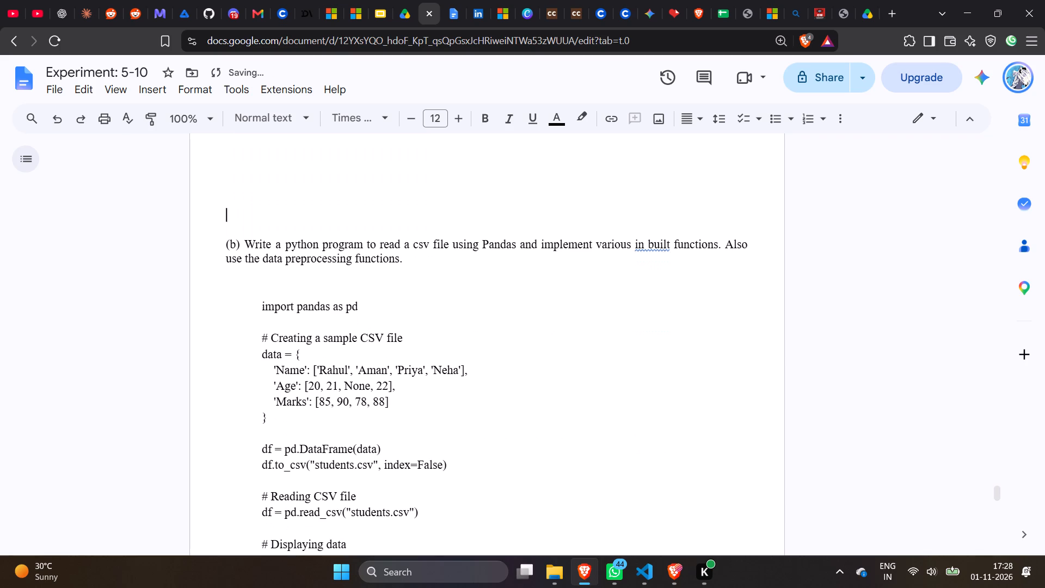
key("BackSpace")
key("BackSpace")
key("BackSpace")
key("BackSpace")
key("BackSpace")
key("BackSpace")
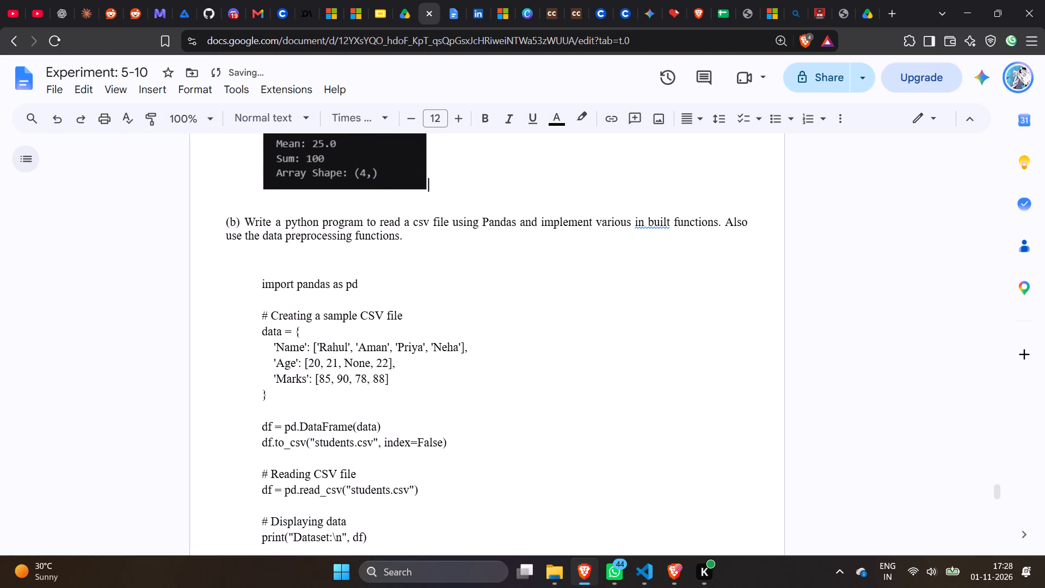
Move the department banner from below the Pandas code to a new line above the Dataset Information print, at the page start.
scroll(311, 219, "down", 3)
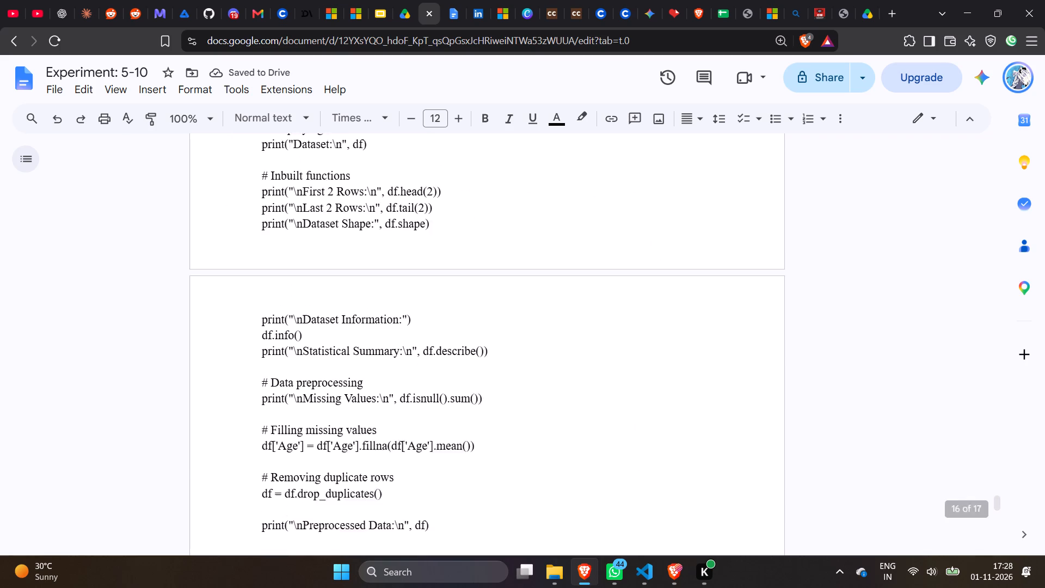
scroll(311, 219, "down", 7)
scroll(311, 219, "up", 1)
left_click(318, 371)
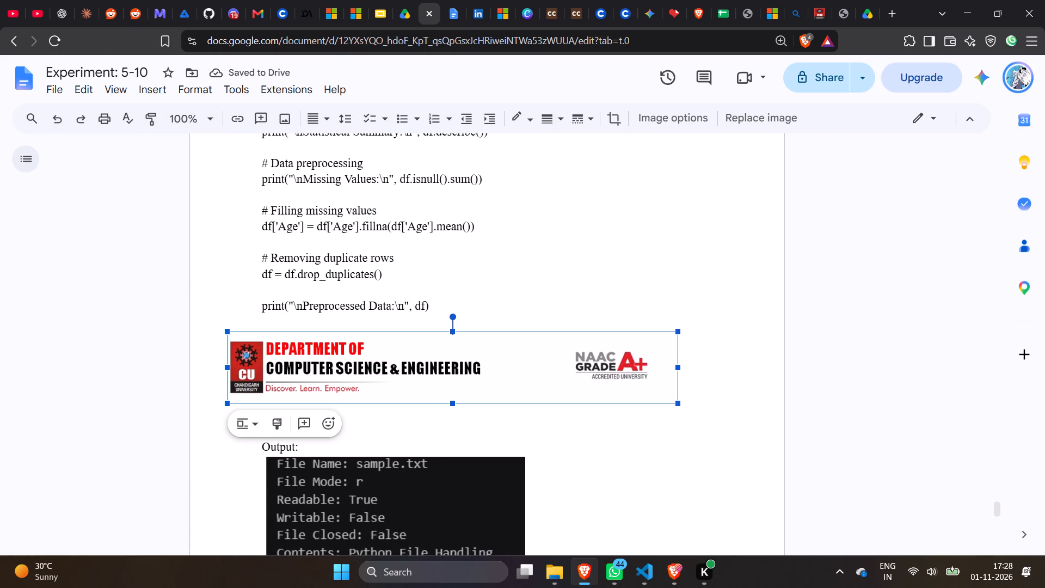
key("ctrl+x")
scroll(318, 370, "up", 5)
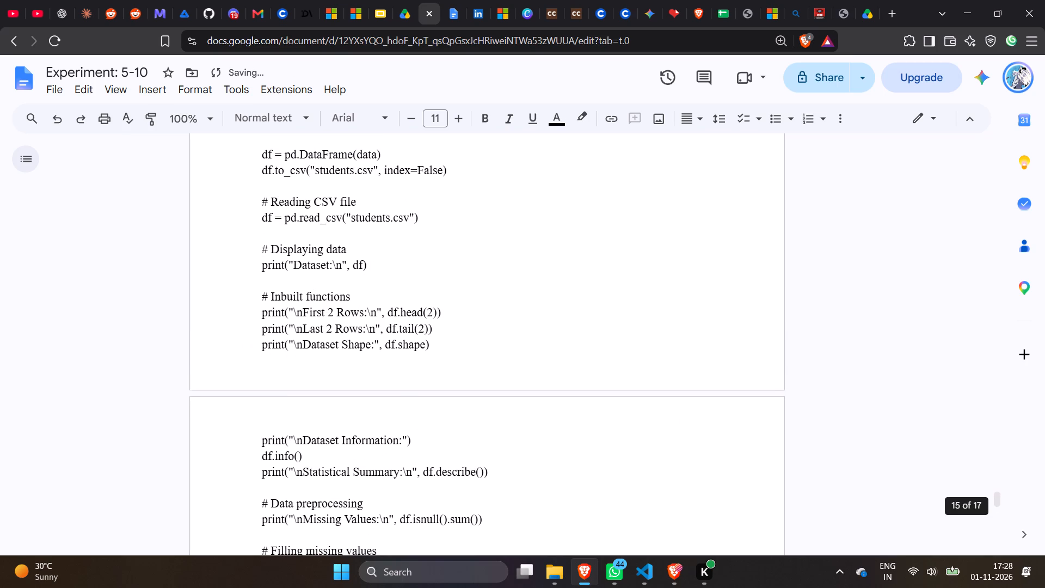
left_click(271, 424)
key("Left")
key("Left")
key("Left")
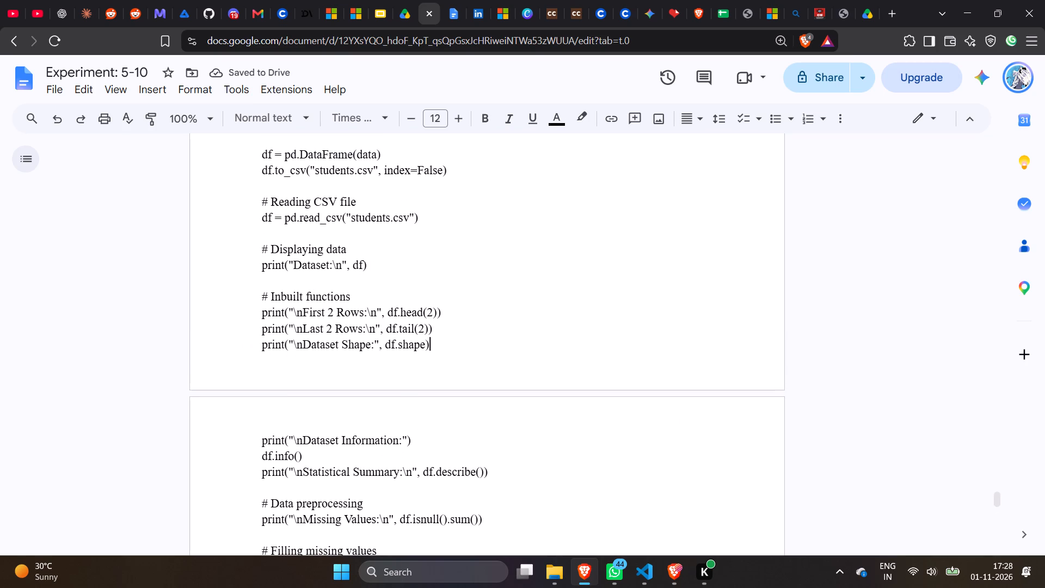
key("Return")
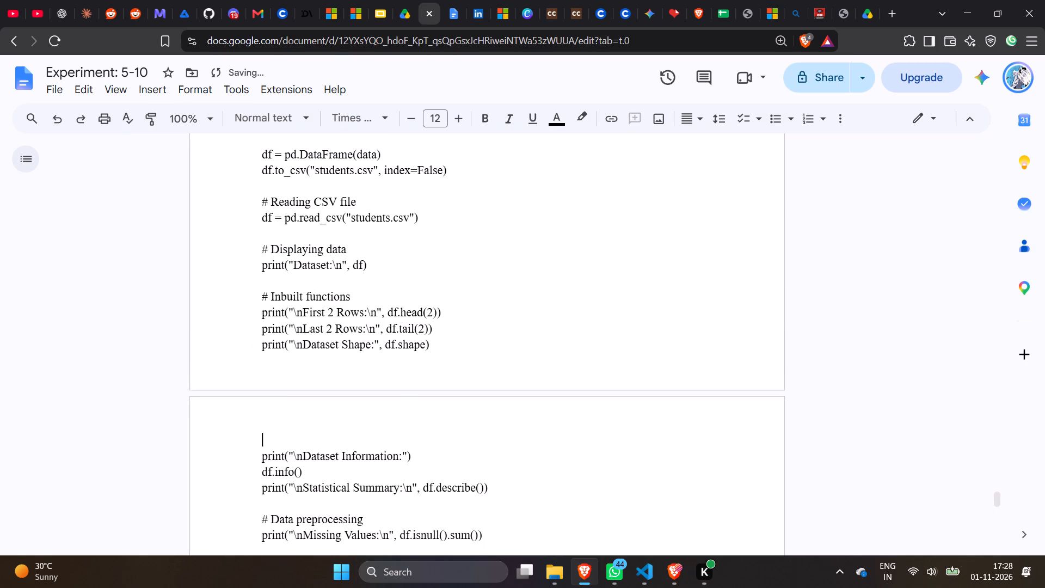
key("ctrl+v")
Switch to VS Code and run the Pandas CSV cell in ex6.ipynb.
scroll(271, 424, "down", 6)
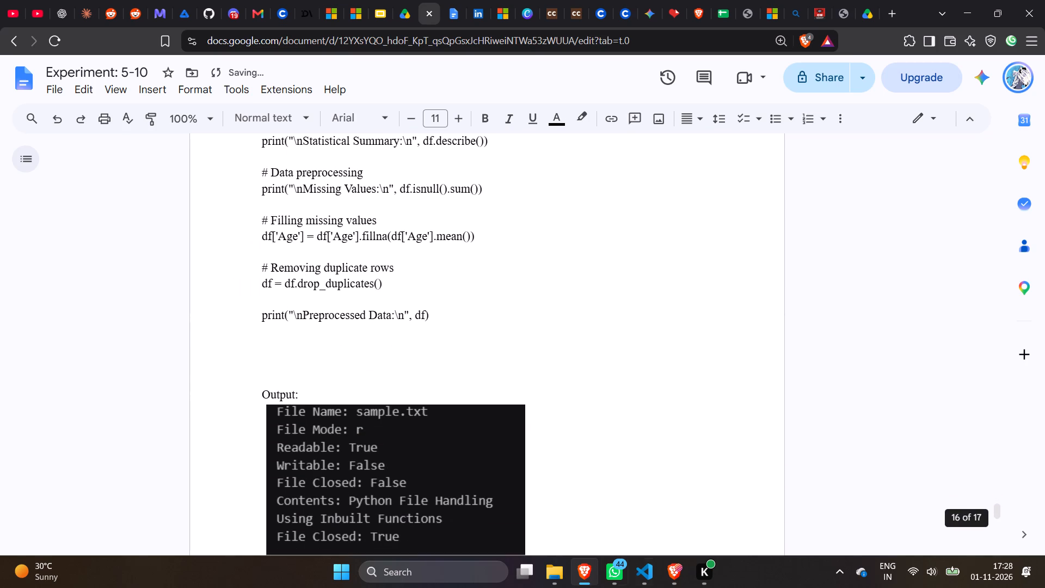
left_click(651, 582)
scroll(352, 338, "down", 5)
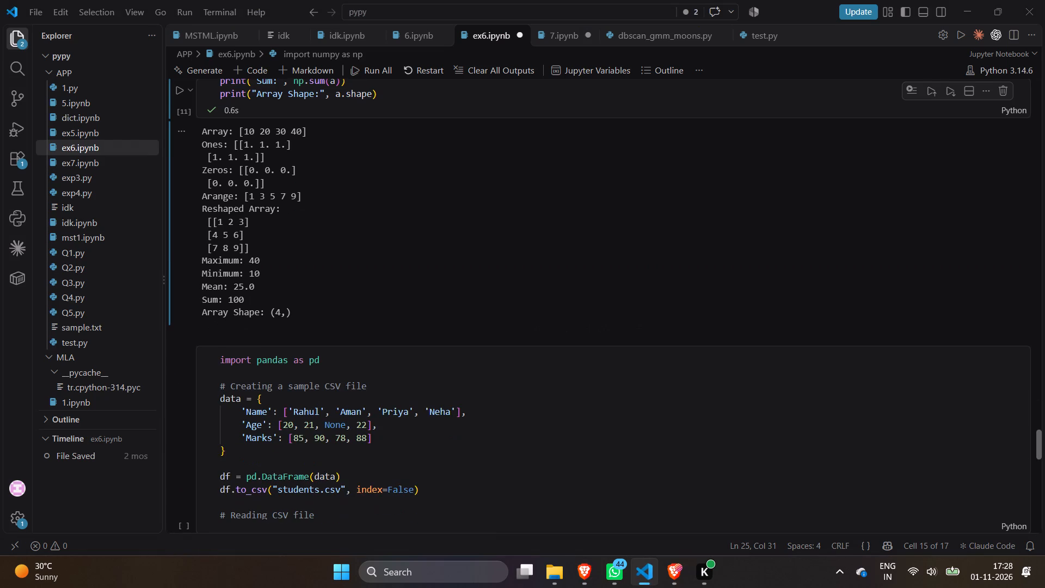
left_click(182, 357)
Capture a screenshot of the Pandas cell's output from the Dataset heading through the last preprocessed row.
scroll(384, 371, "down", 6)
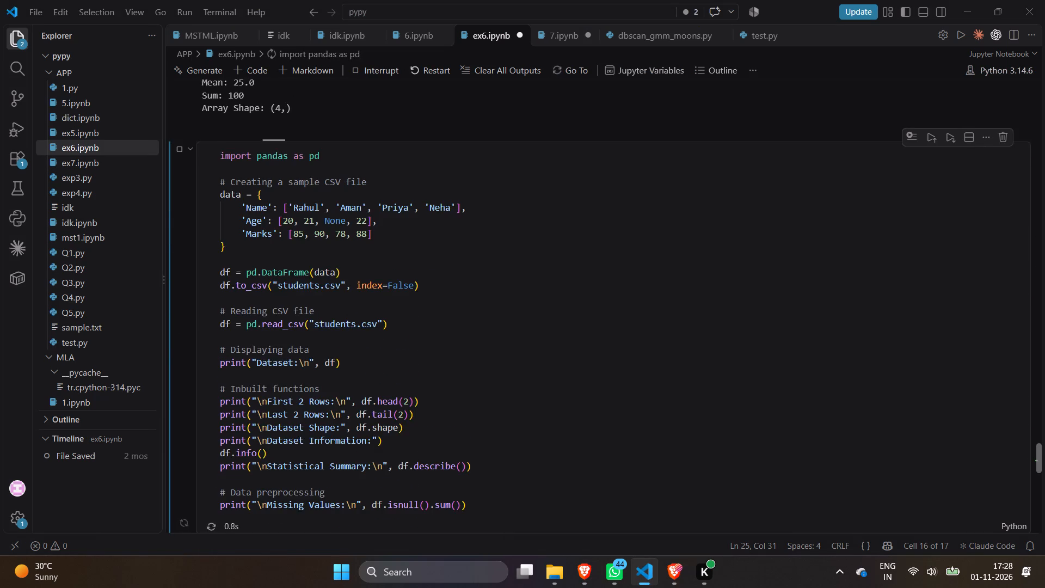
scroll(384, 371, "down", 16)
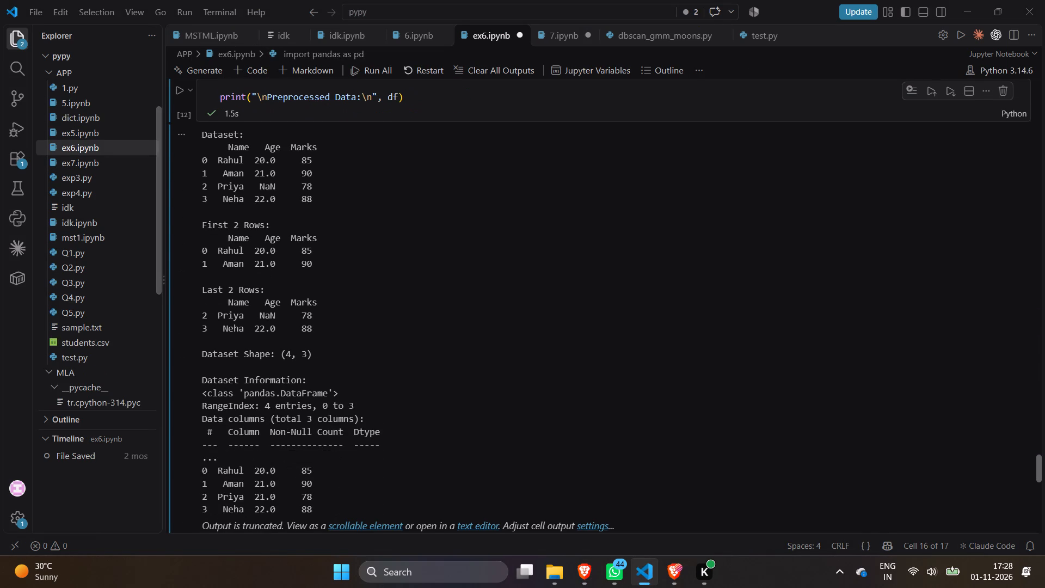
scroll(397, 347, "down", 1)
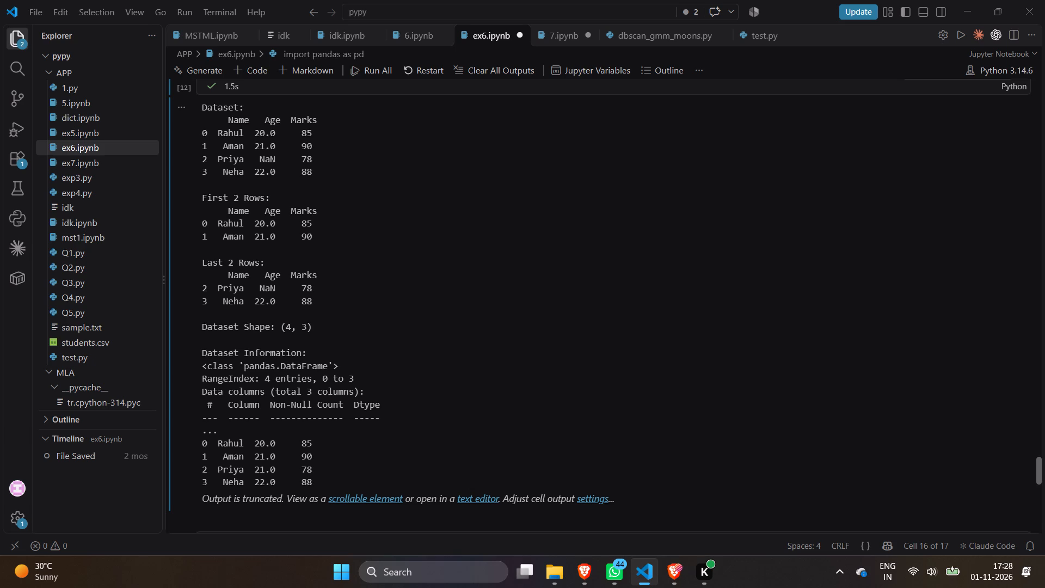
key("Print")
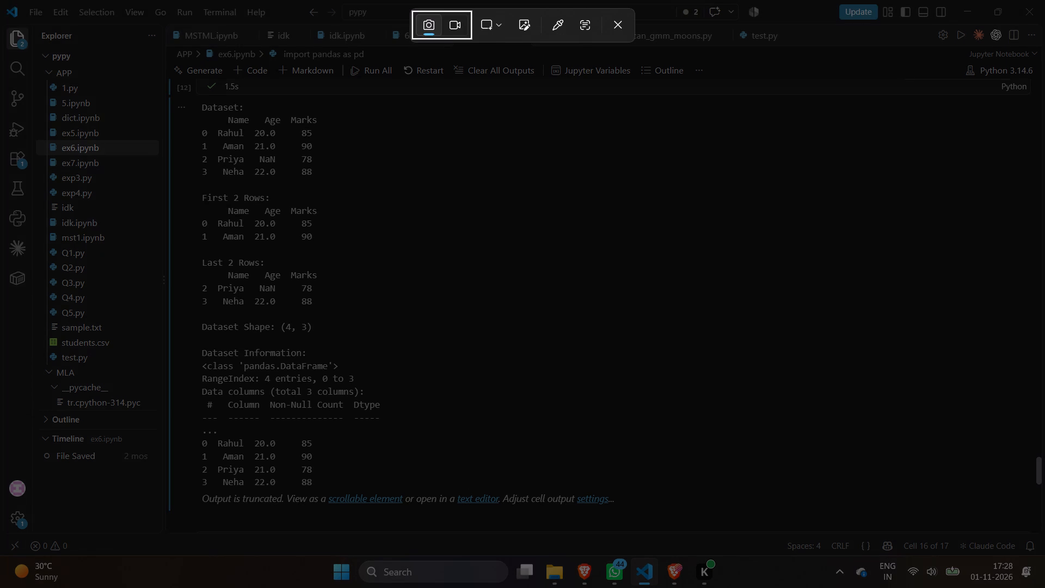
left_click_drag(192, 99, 499, 493)
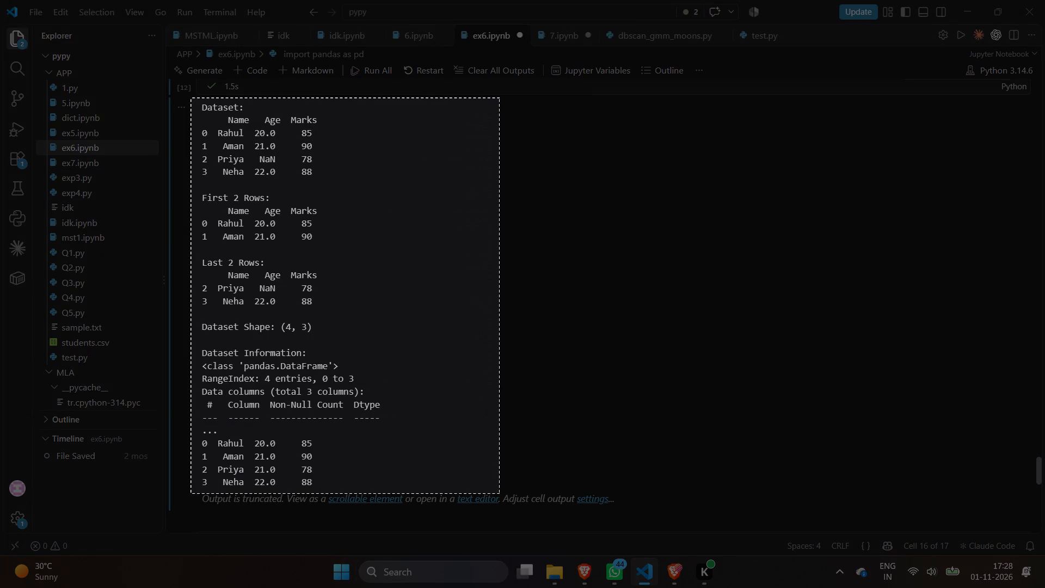
left_click_drag(499, 493, 407, 492)
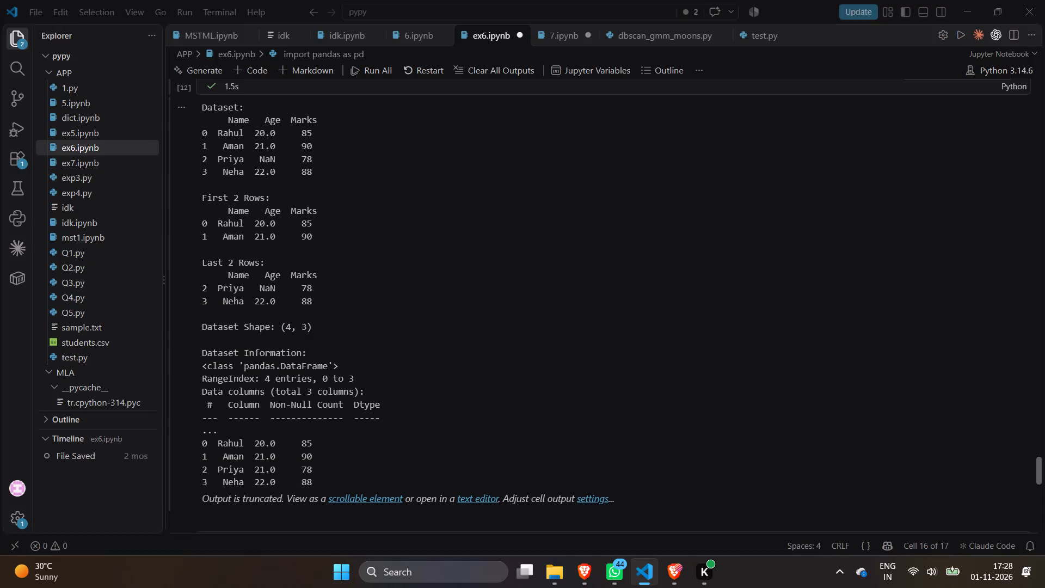
Back in the Experiment: 5-10 document, replace the file-handling image under the part (b) Output with the Pandas screenshot and shrink it.
left_click(580, 570)
scroll(431, 364, "down", 4)
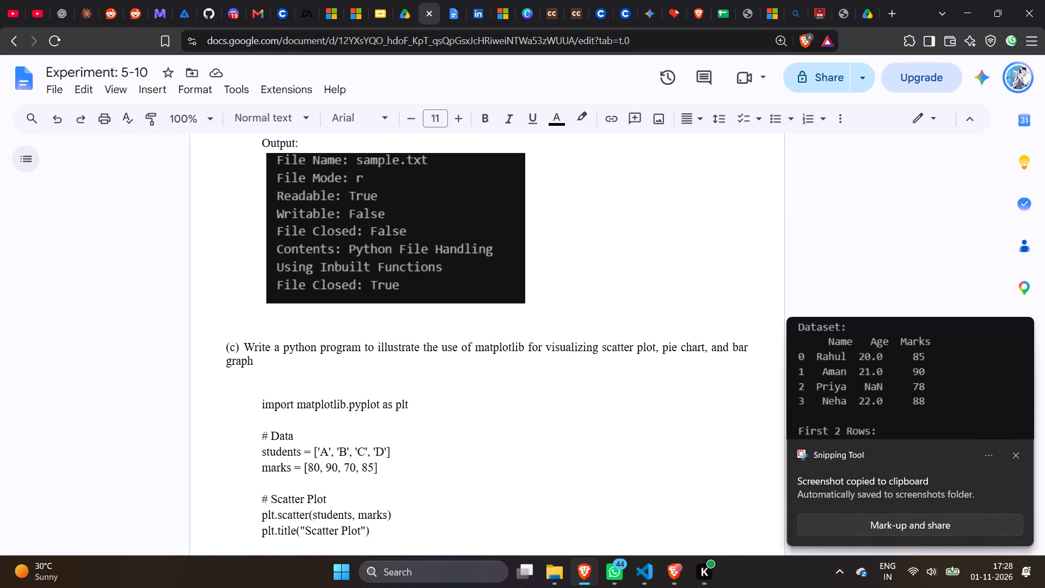
left_click(407, 256)
key("ctrl+v")
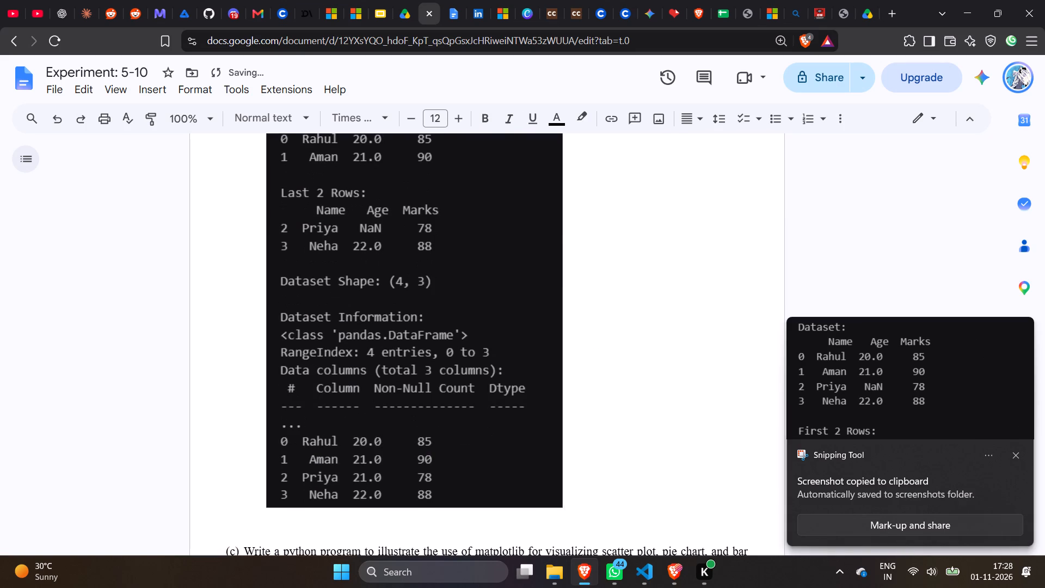
left_click(430, 345)
left_click_drag(562, 507, 517, 456)
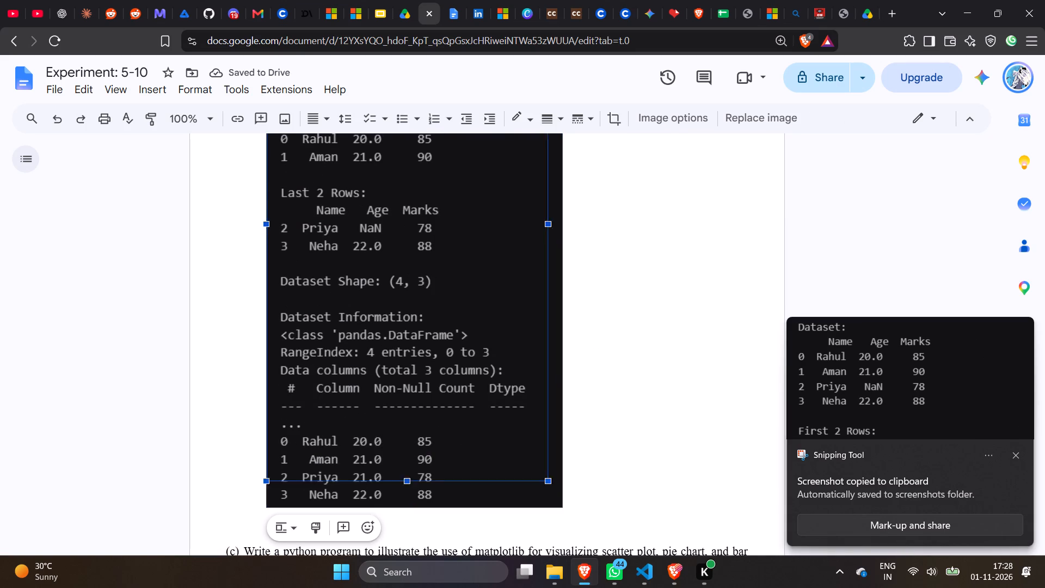
left_click_drag(517, 456, 499, 431)
Reduce the gap between the Preprocessed Data print and the part (b) Output label to two empty lines.
scroll(500, 429, "up", 14)
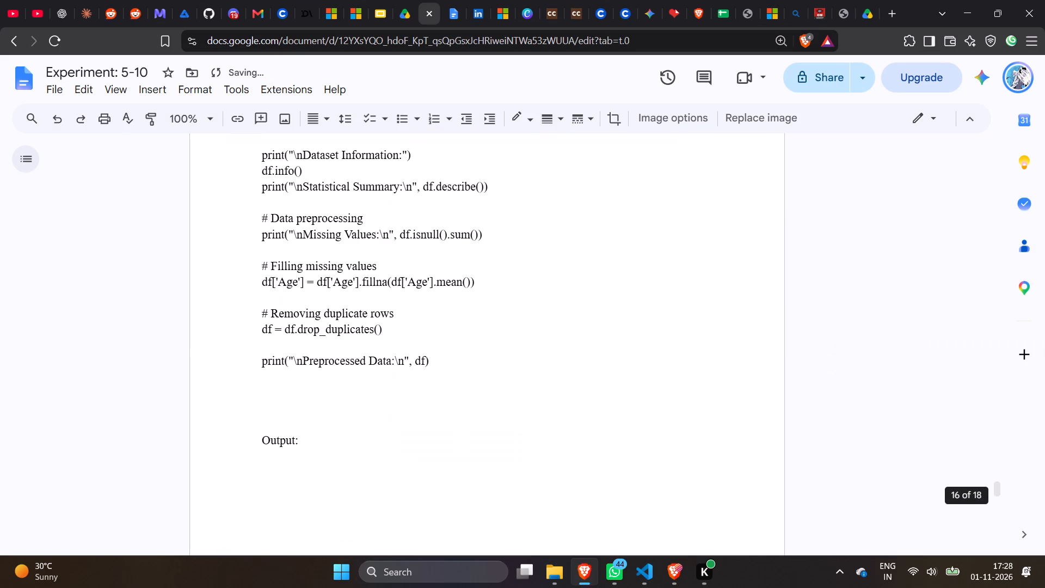
left_click(299, 407)
key("BackSpace")
key("BackSpace")
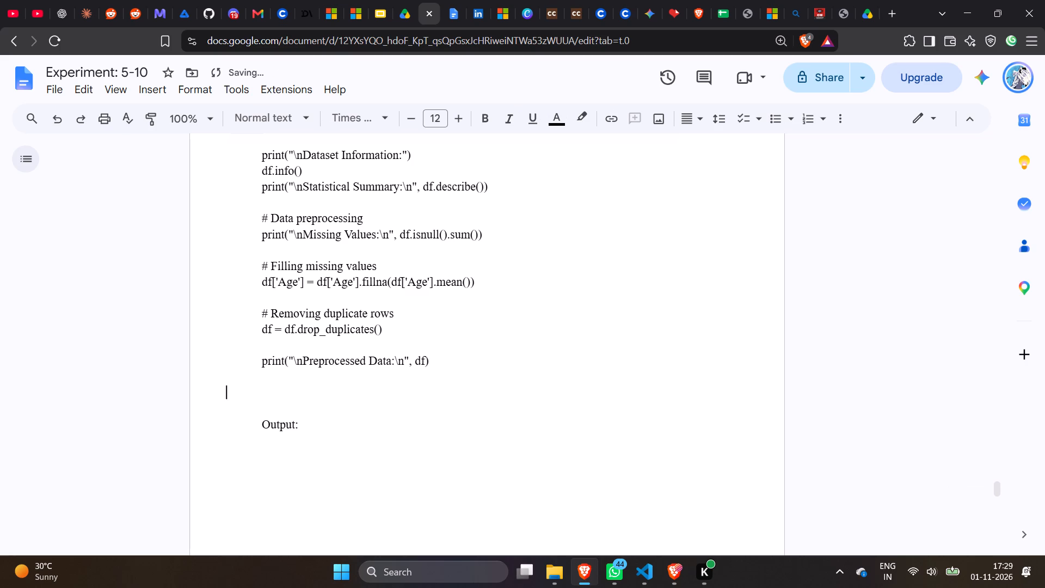
key("BackSpace")
key("BackSpace")
key("Return")
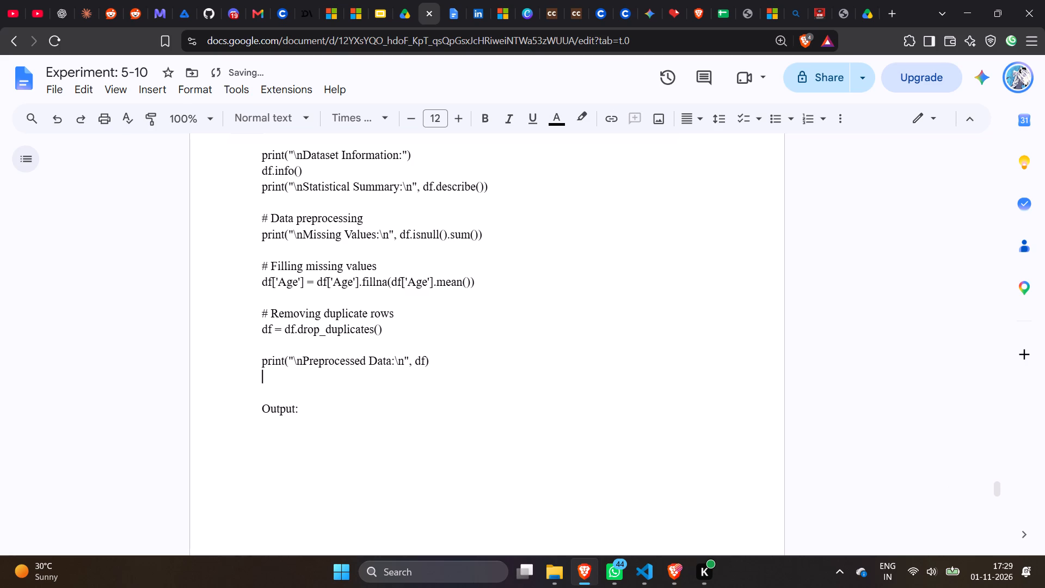
Shrink the Pandas output screenshot further so that it fits on the same page as its Output label.
scroll(329, 431, "down", 13)
left_click(384, 314)
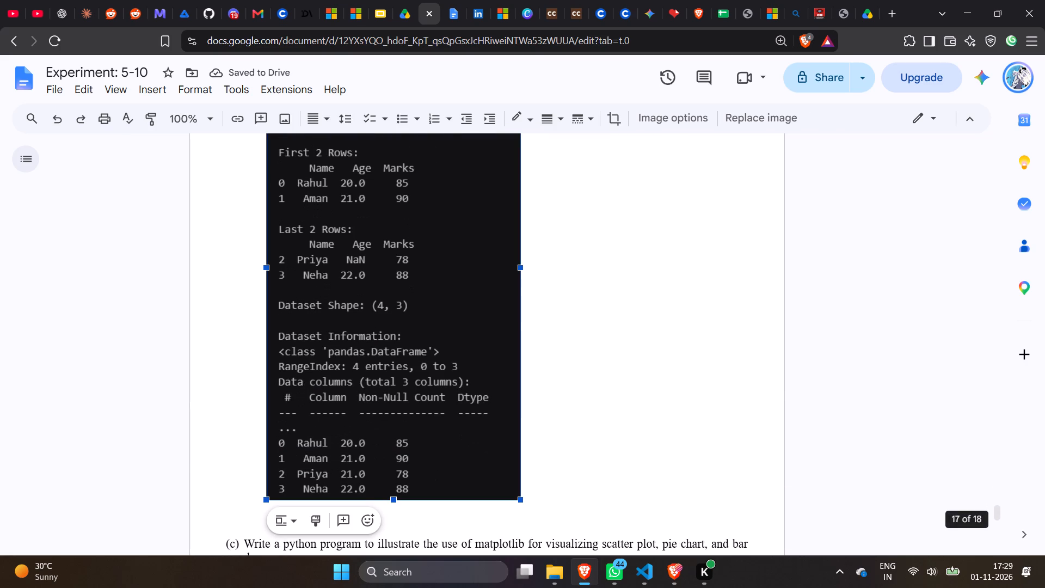
left_click_drag(519, 502, 463, 453)
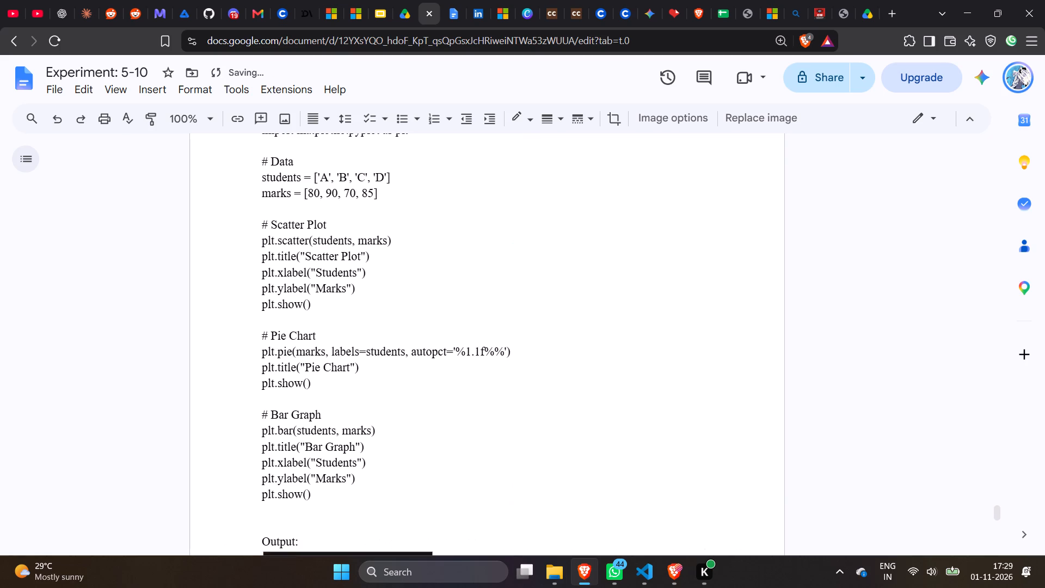
Review the page layout from the NumPy output through the Pandas and matplotlib parts to the document's end.
scroll(463, 453, "up", 3)
scroll(463, 453, "down", 9)
scroll(459, 443, "up", 11)
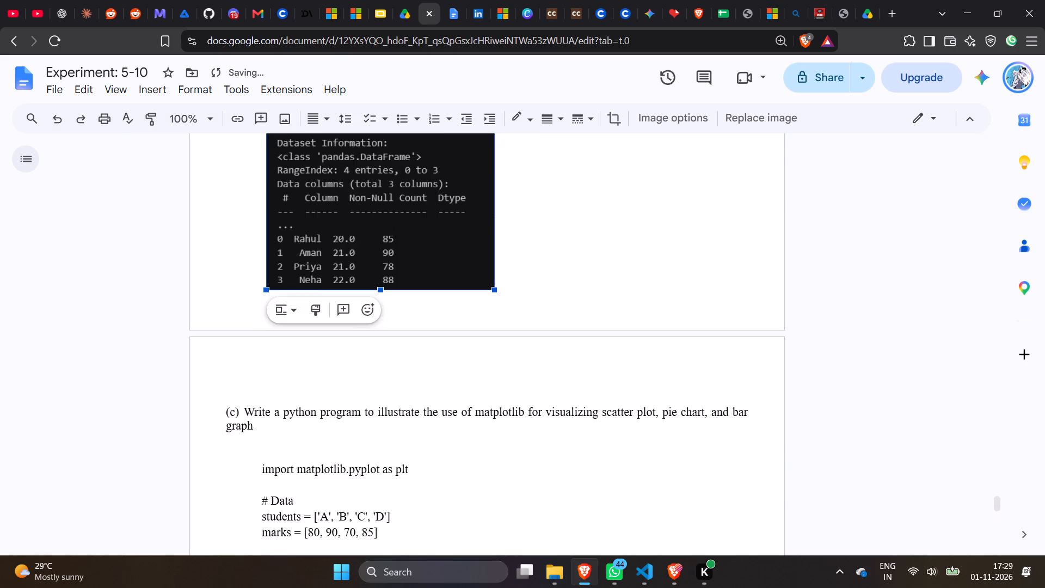
scroll(458, 439, "up", 20)
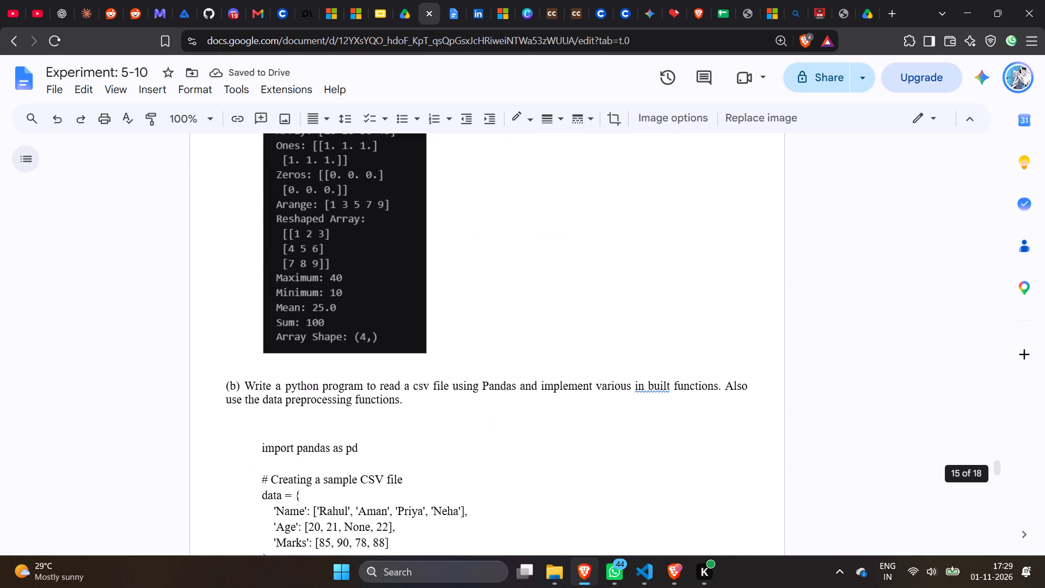
scroll(458, 438, "up", 4)
scroll(458, 438, "down", 20)
scroll(458, 438, "down", 1)
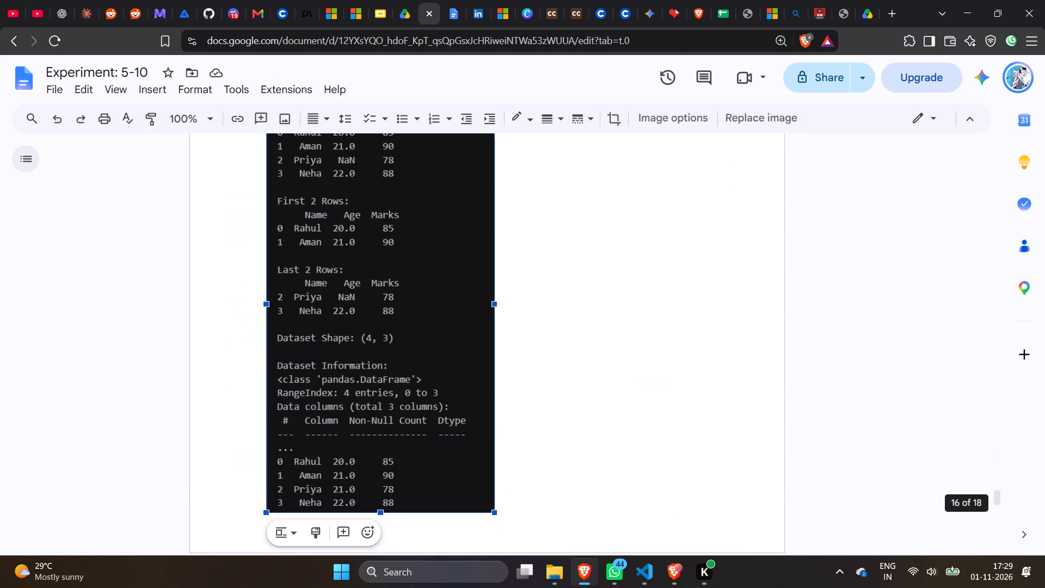
scroll(456, 430, "down", 5)
scroll(425, 382, "down", 12)
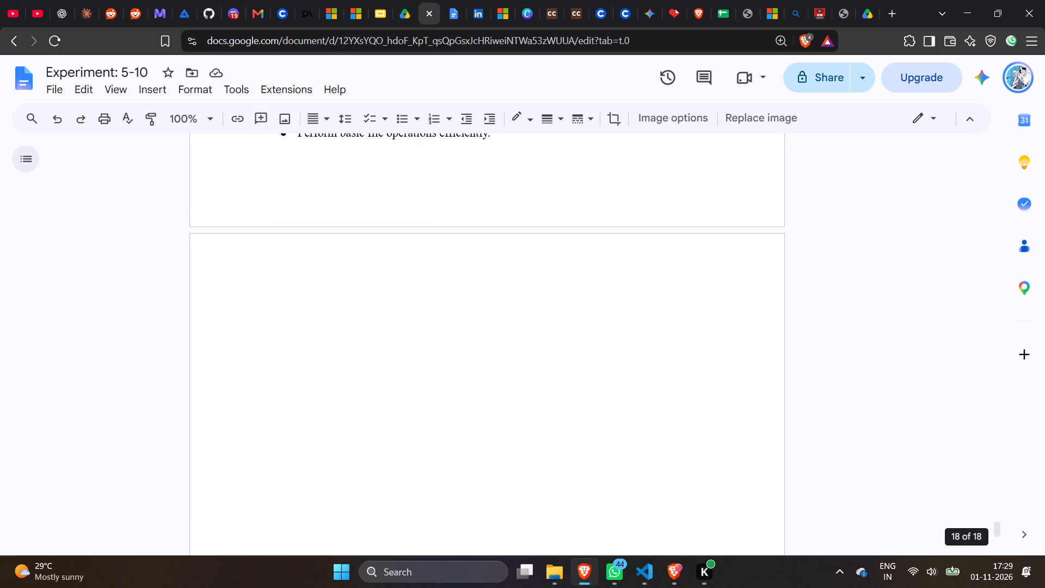
scroll(424, 382, "down", 6)
scroll(424, 382, "up", 13)
Select the old "Number of lines: 2" image under the part (c) Output, then run the matplotlib cell of ex6.ipynb in VS Code.
left_click(370, 434)
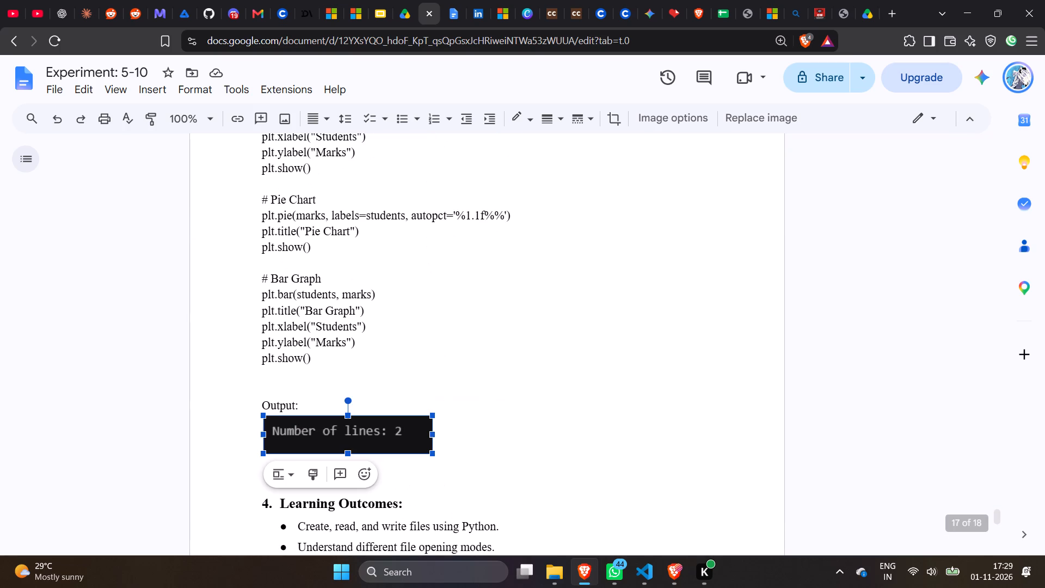
left_click(649, 585)
scroll(575, 357, "down", 14)
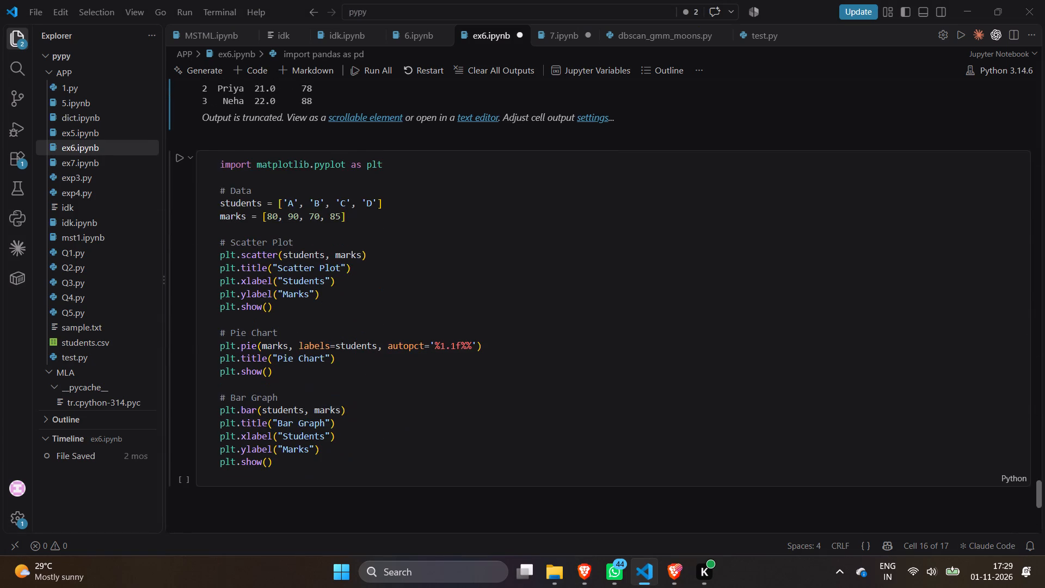
scroll(562, 356, "down", 1)
left_click(175, 123)
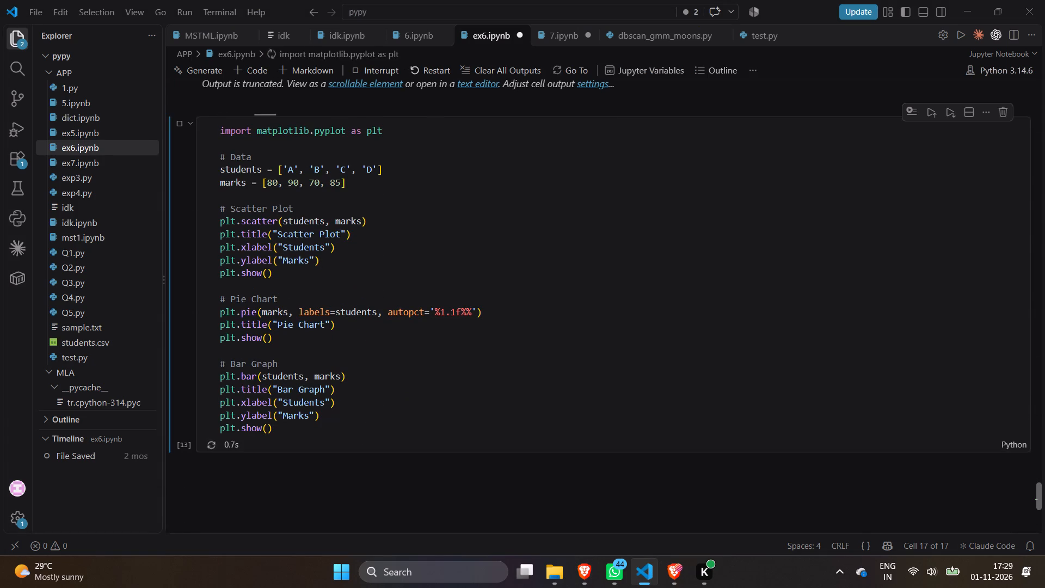
Look through the generated charts and capture a screenshot of the complete Scatter Plot.
scroll(354, 240, "down", 12)
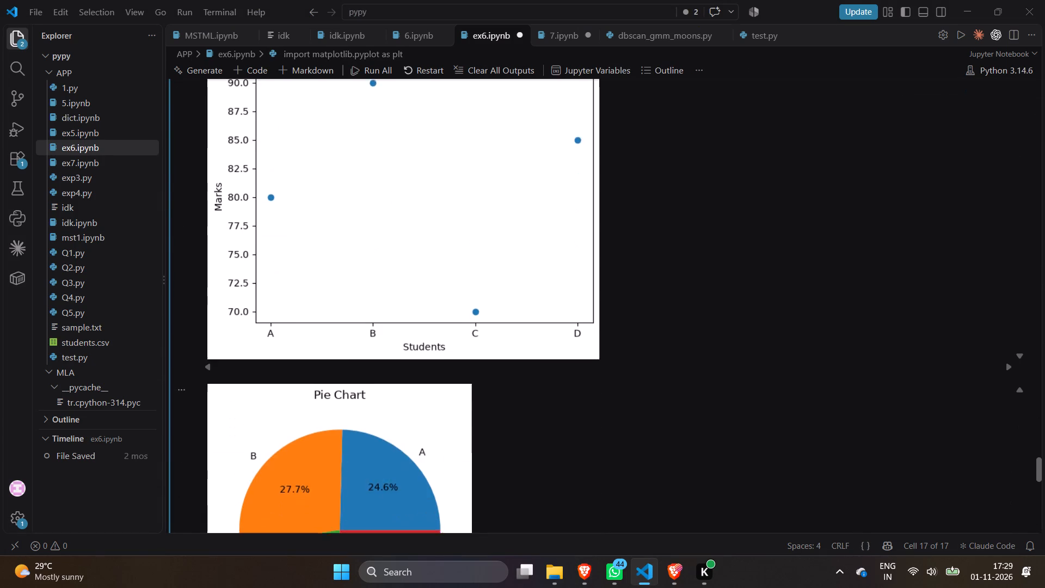
scroll(354, 240, "down", 16)
scroll(354, 240, "up", 11)
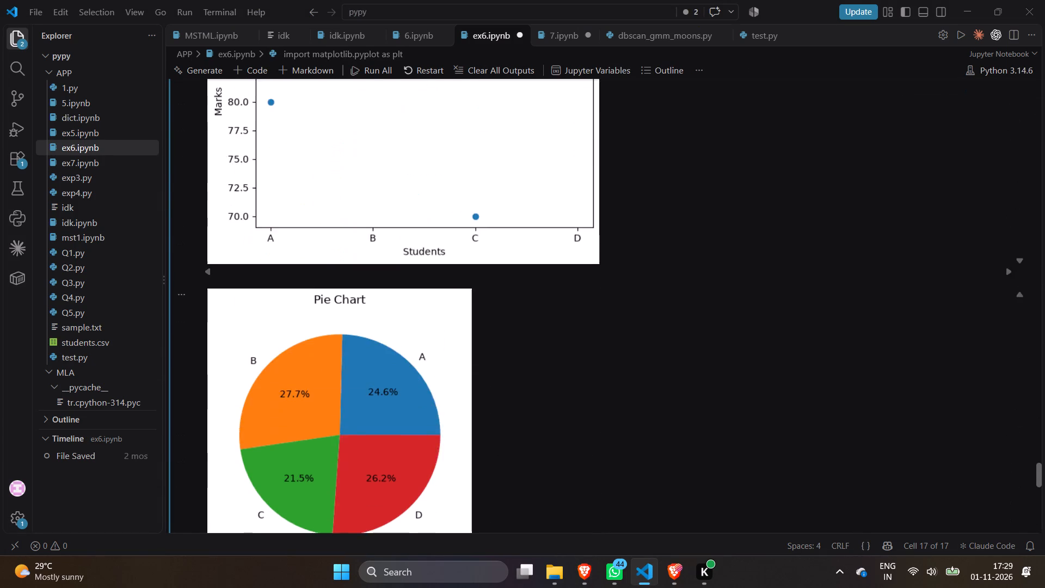
scroll(354, 240, "up", 19)
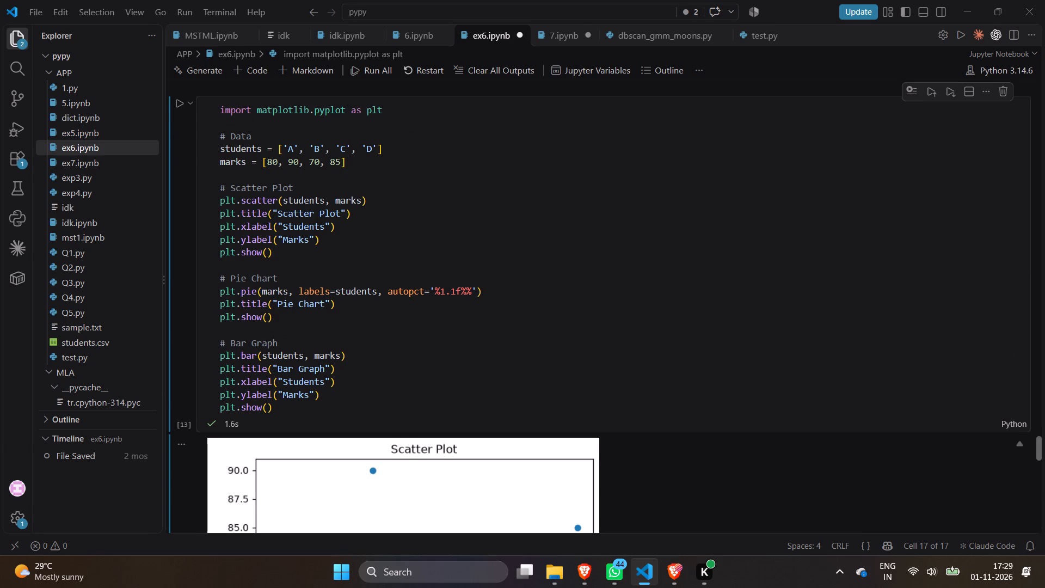
scroll(403, 220, "down", 8)
scroll(403, 220, "up", 1)
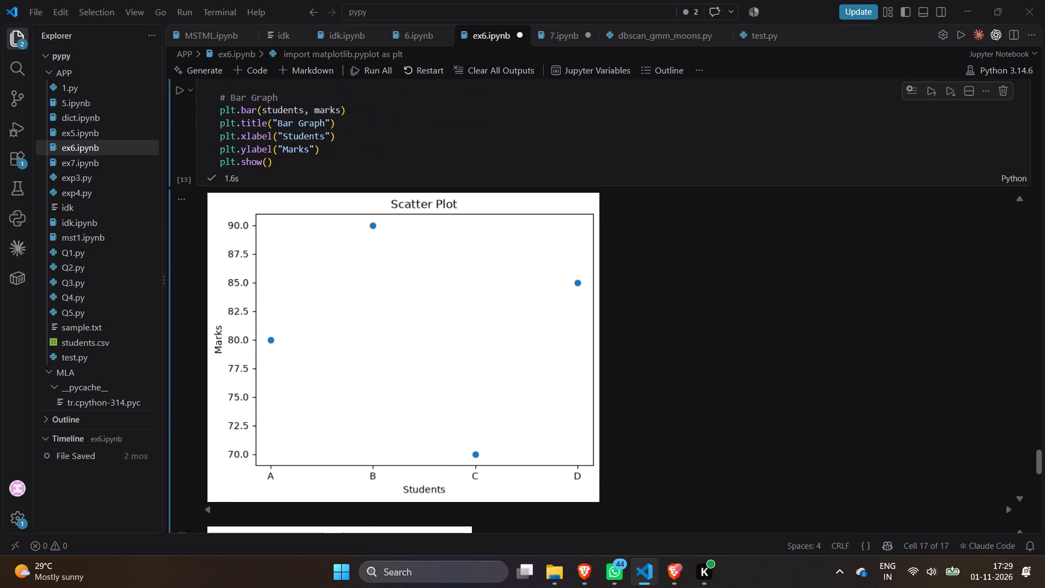
key("Print")
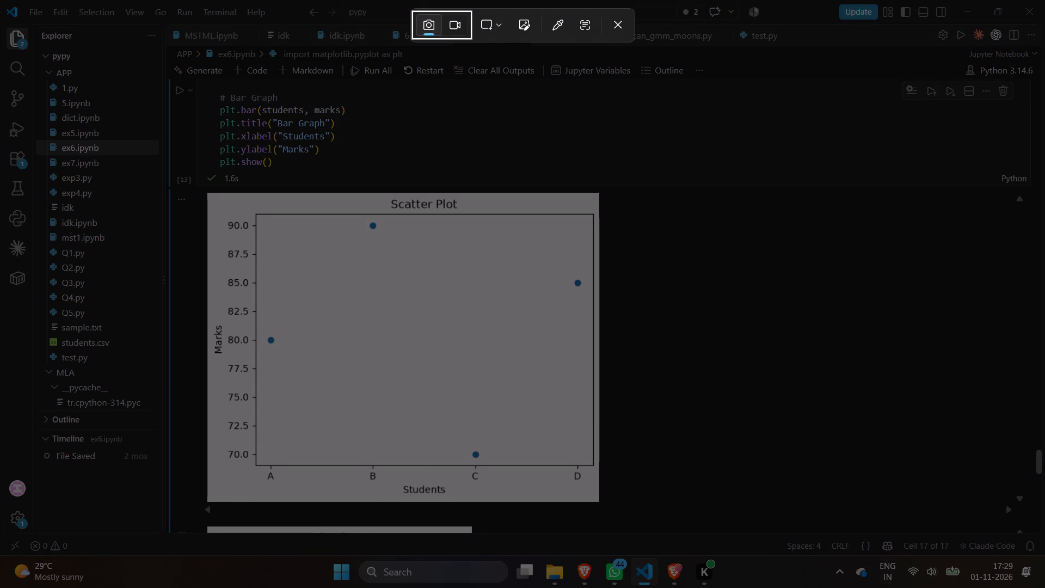
left_click_drag(200, 187, 205, 189)
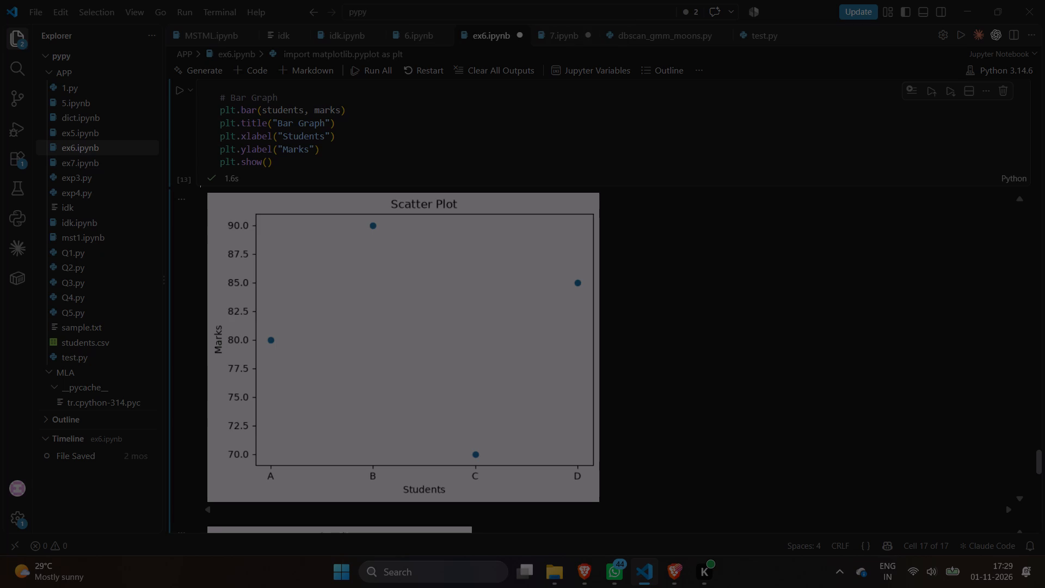
left_click_drag(205, 189, 605, 509)
Back in the document, replace the "Number of lines: 2" image with the Scatter Plot screenshot and shrink it to fit within the page margins.
left_click(666, 575)
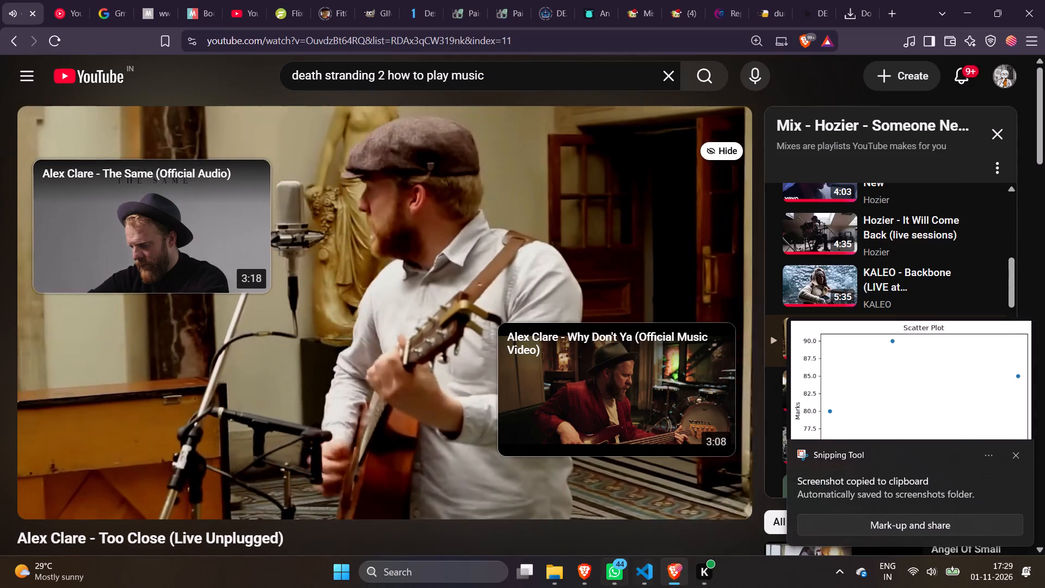
left_click(589, 573)
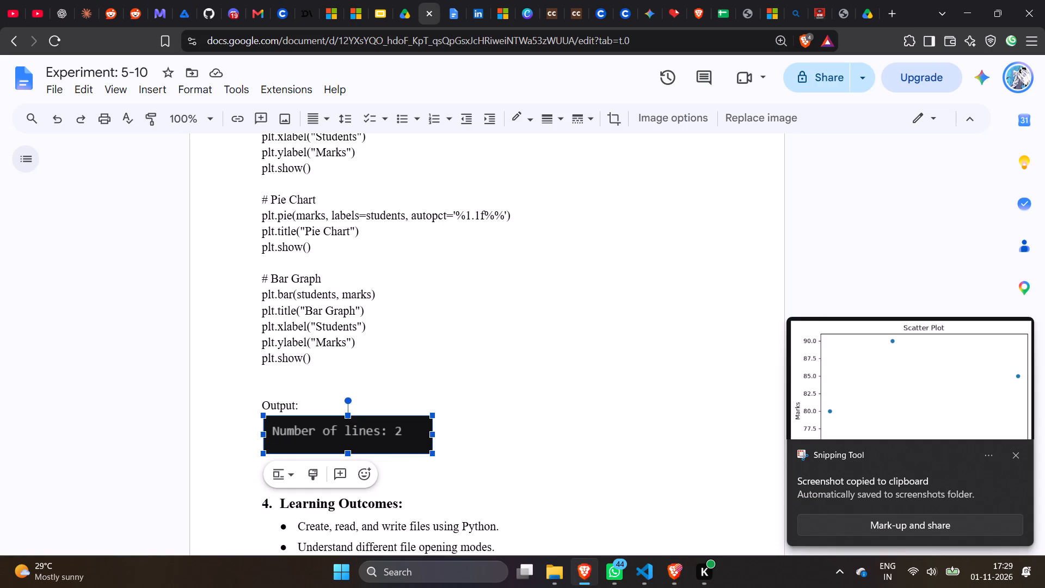
scroll(386, 408, "down", 5)
scroll(386, 408, "up", 4)
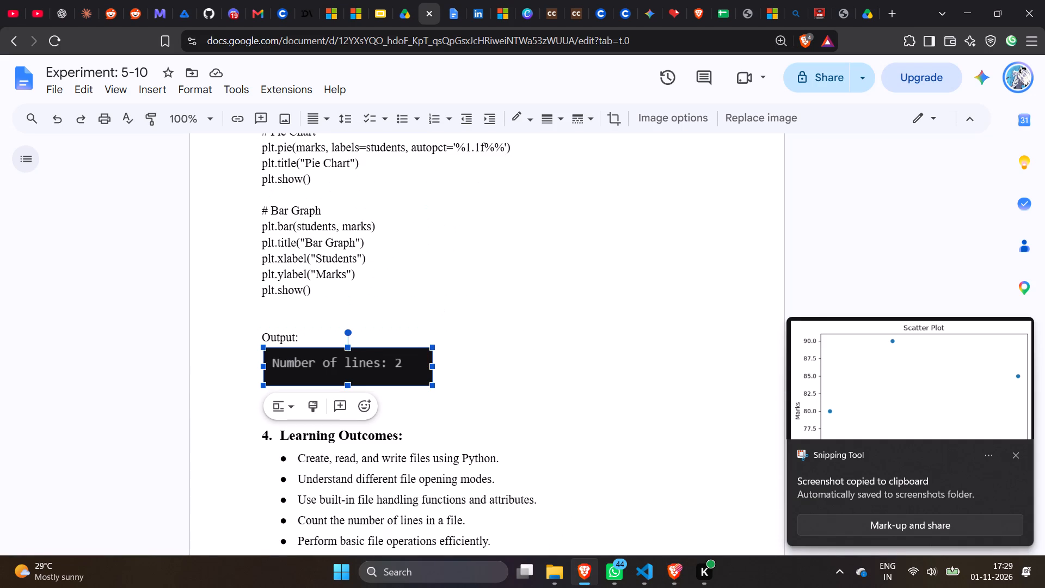
key("ctrl+v")
left_click(417, 357)
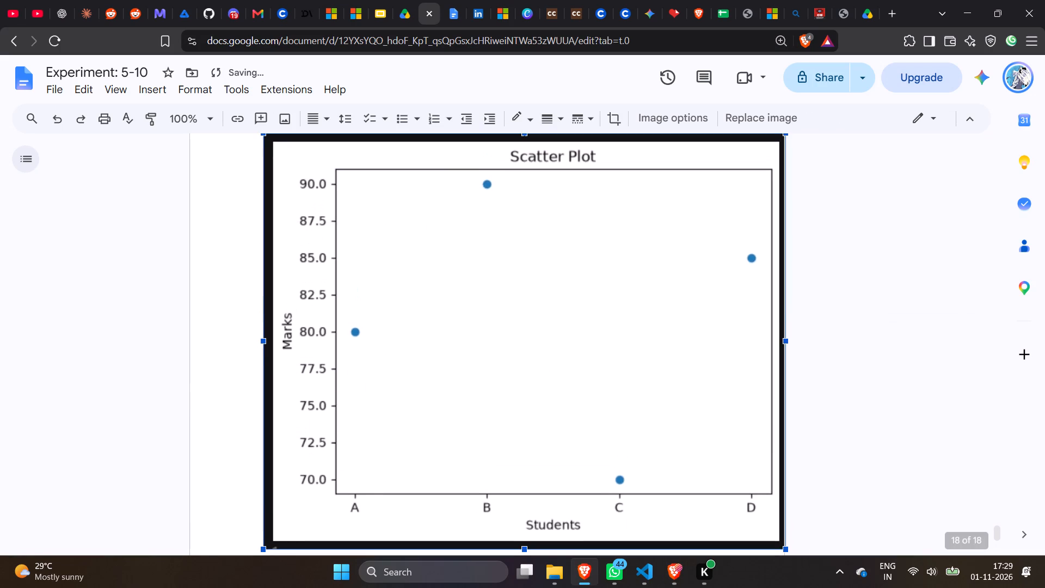
left_click_drag(786, 552, 510, 392)
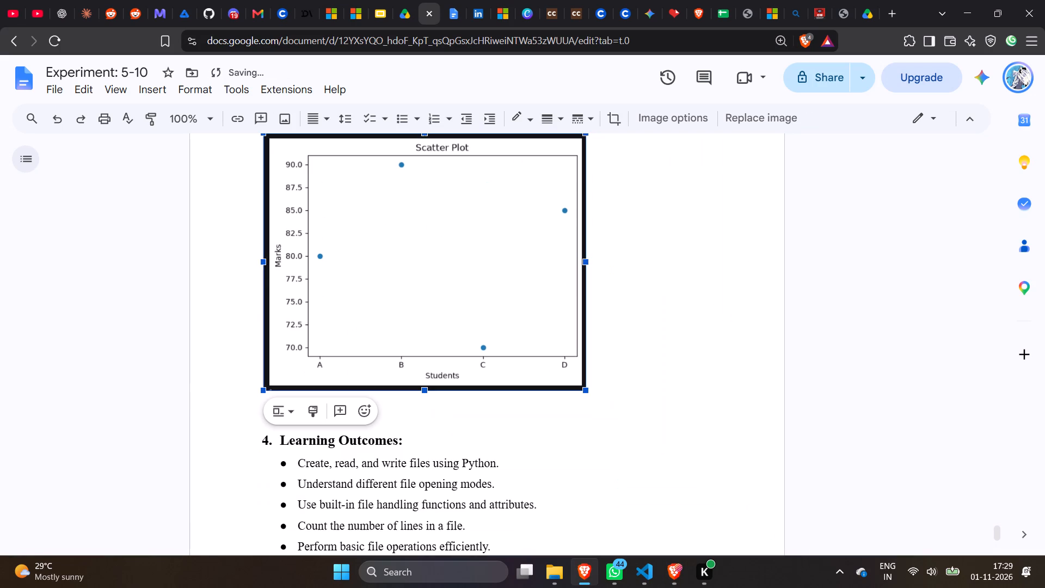
Shrink the Scatter Plot image further so it fits on the page above the Learning Outcomes section.
left_click_drag(584, 391, 517, 357)
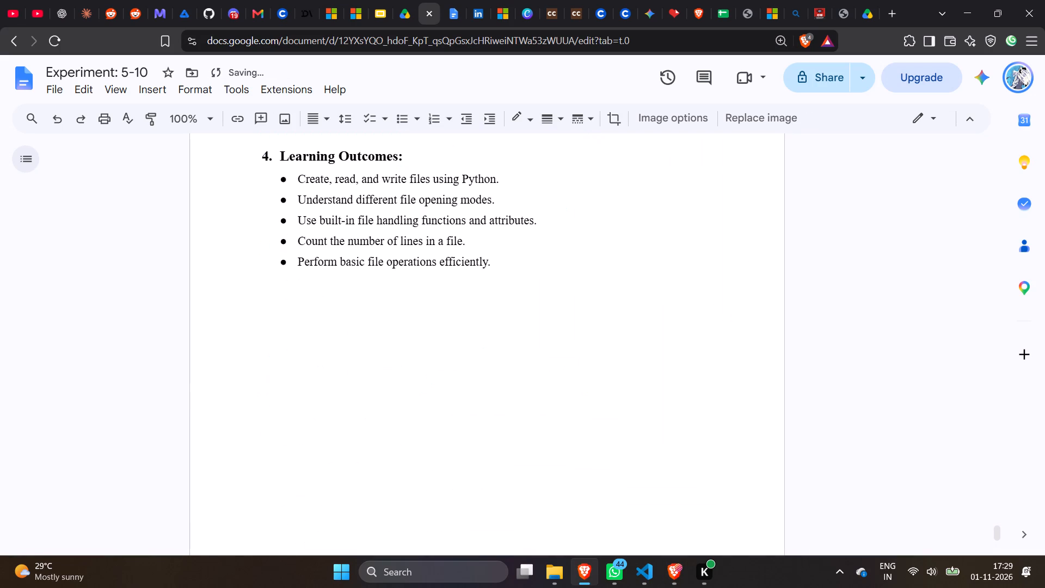
scroll(517, 357, "up", 8)
scroll(517, 357, "down", 4)
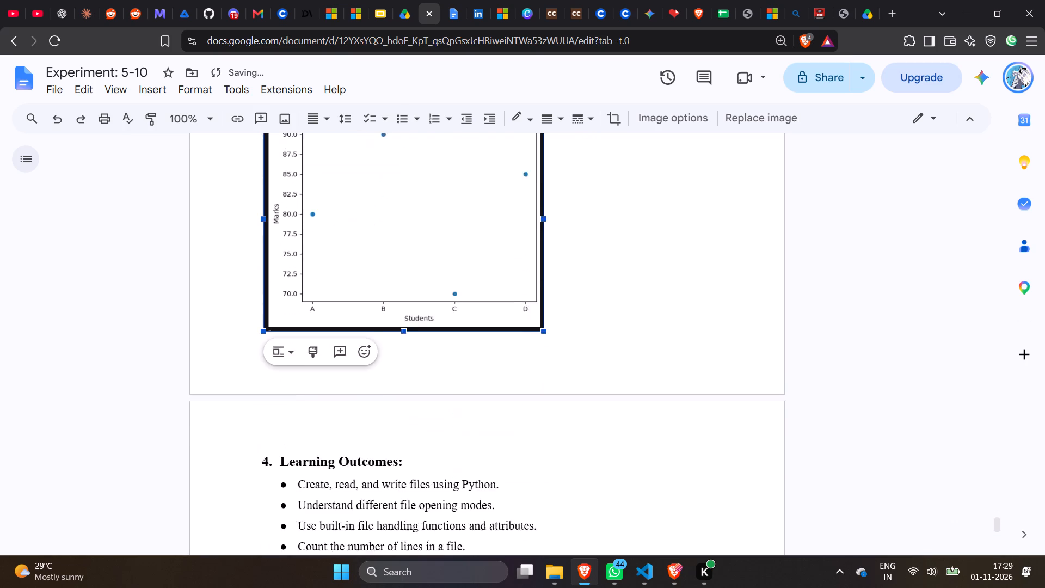
Switch to VS Code and capture a screenshot of the complete Pie Chart in the ex6.ipynb output.
left_click(642, 577)
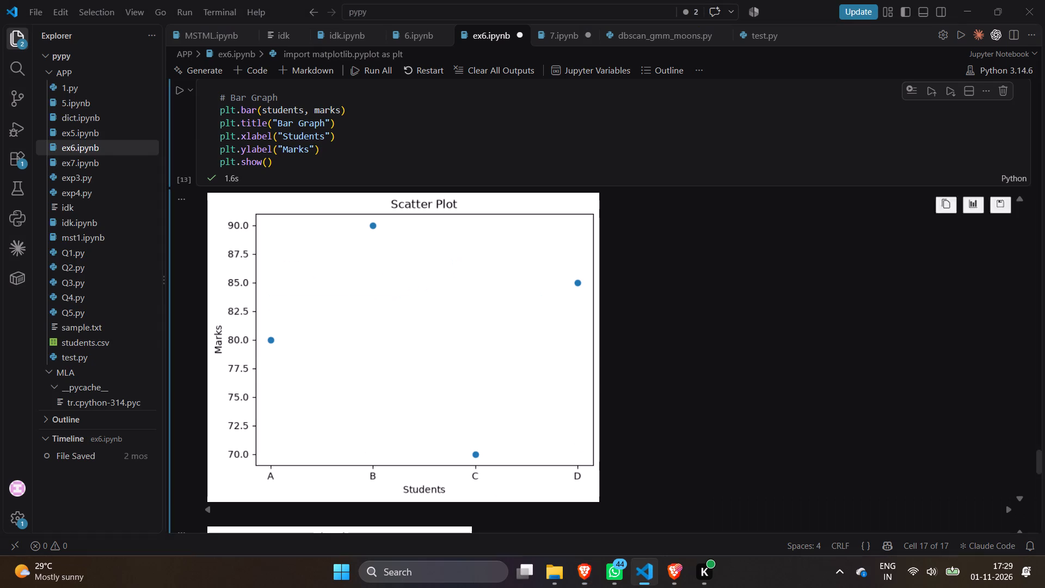
scroll(75, 102, "down", 4)
scroll(409, 254, "down", 11)
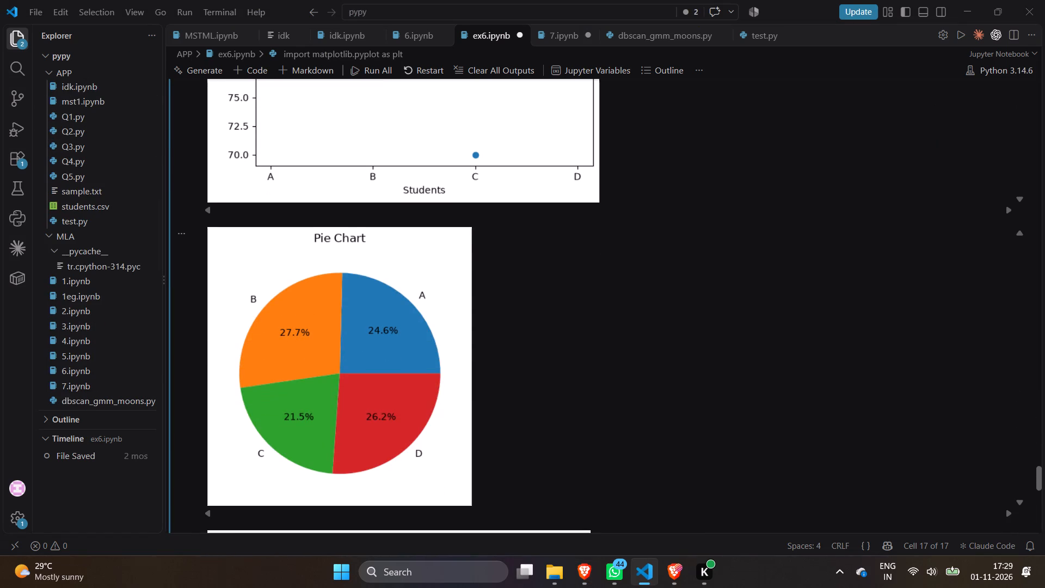
key("Print")
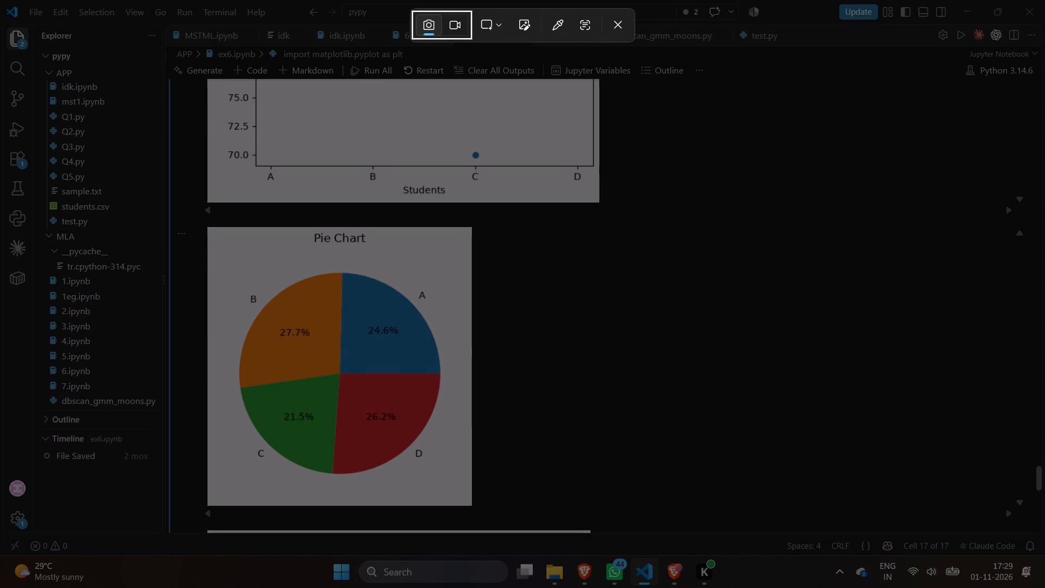
left_click_drag(203, 223, 443, 434)
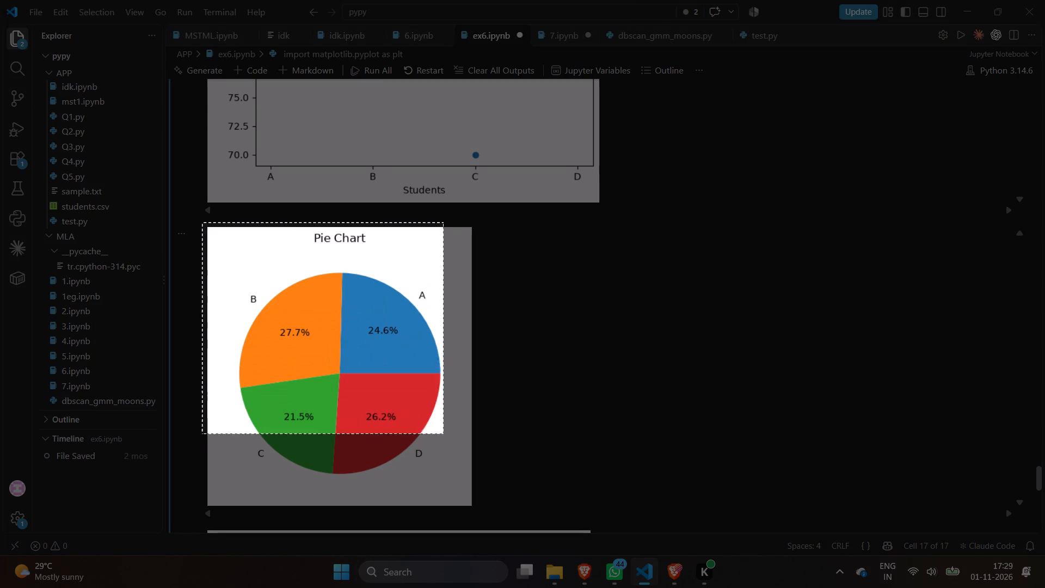
left_click_drag(443, 434, 478, 510)
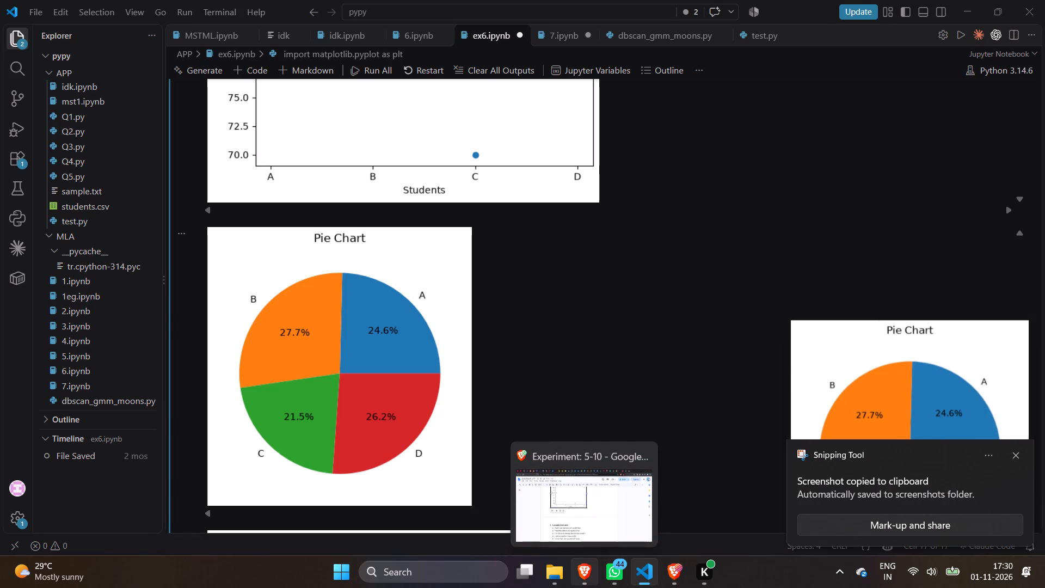
Back in the document, insert the Pie Chart screenshot below the Scatter Plot and shrink it to less than half the page width.
left_click(592, 574)
left_click(592, 306)
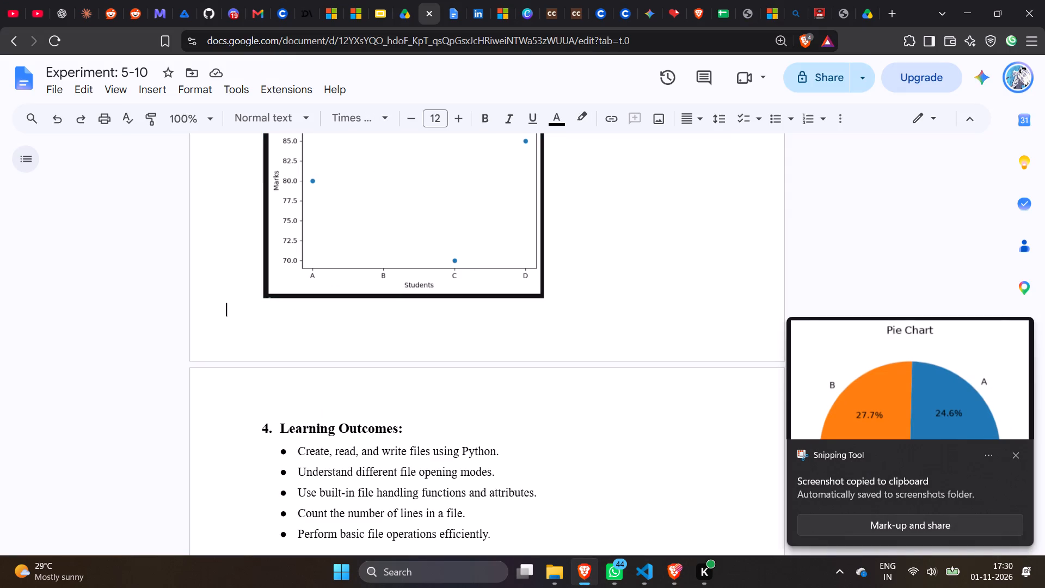
key("ctrl+v")
left_click(576, 363)
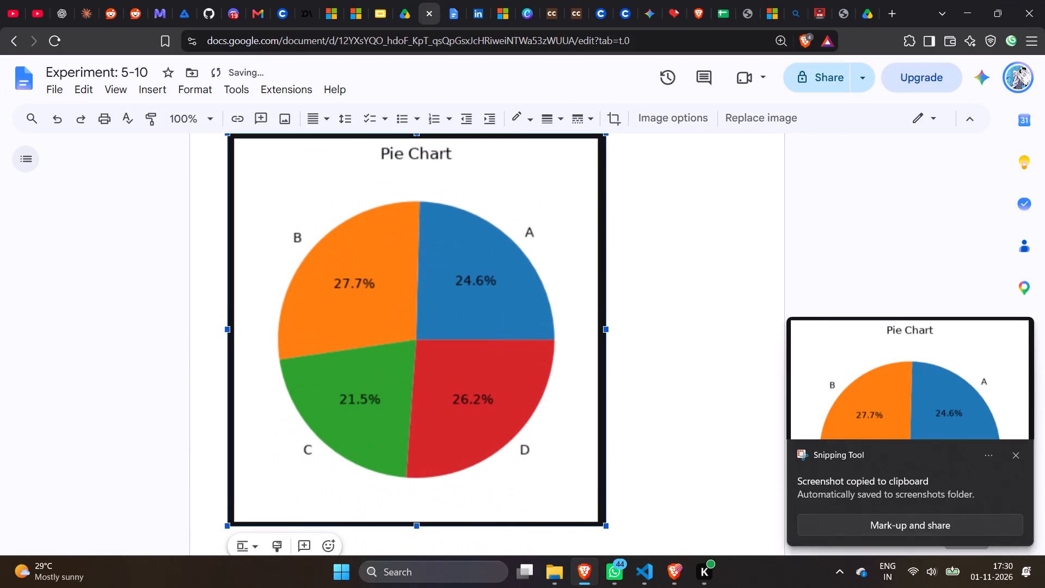
left_click_drag(605, 523, 487, 393)
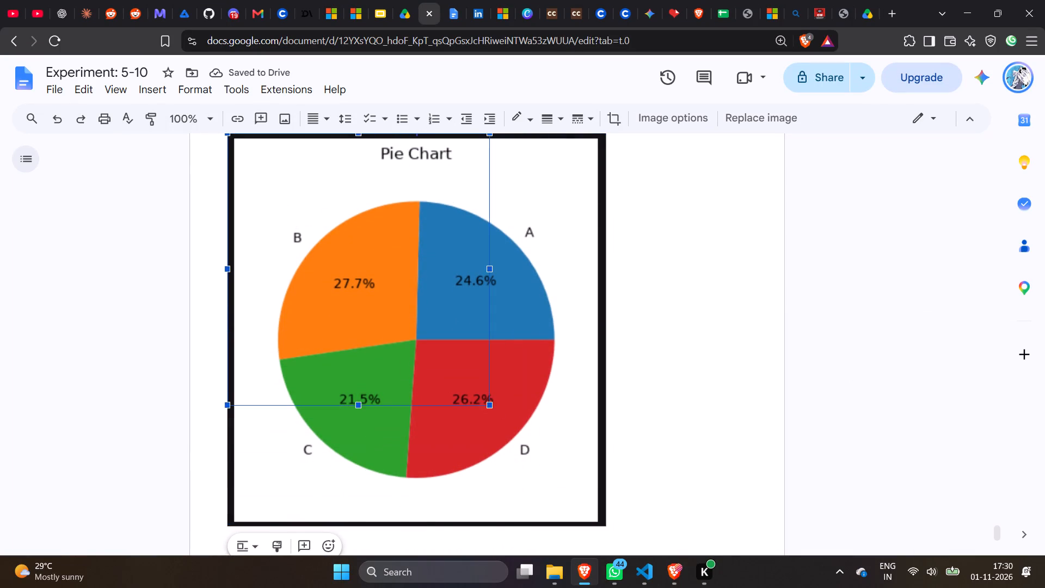
left_click_drag(487, 393, 487, 393)
scroll(487, 393, "up", 4)
scroll(487, 393, "down", 4)
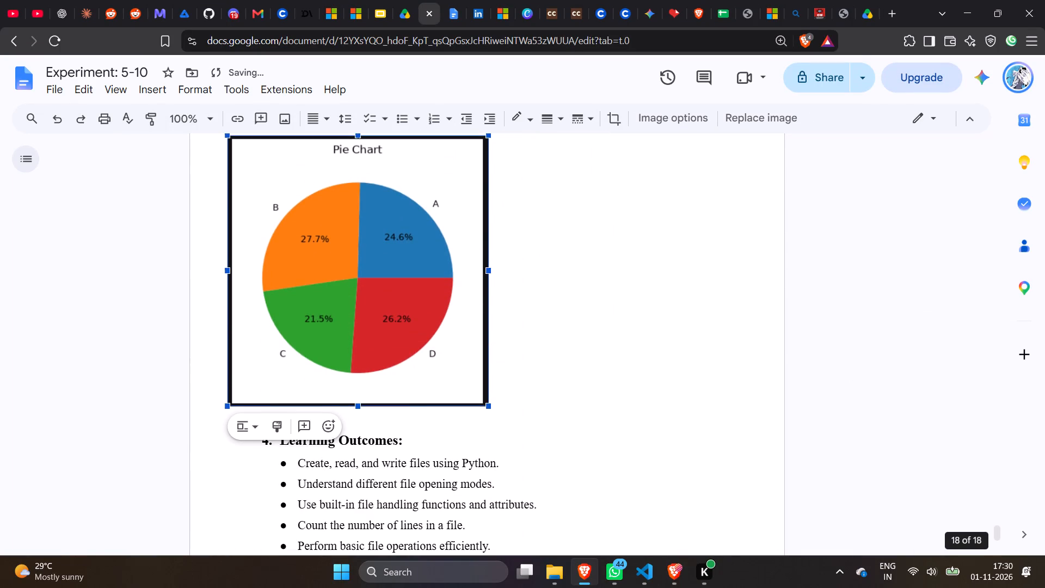
left_click_drag(488, 406, 466, 383)
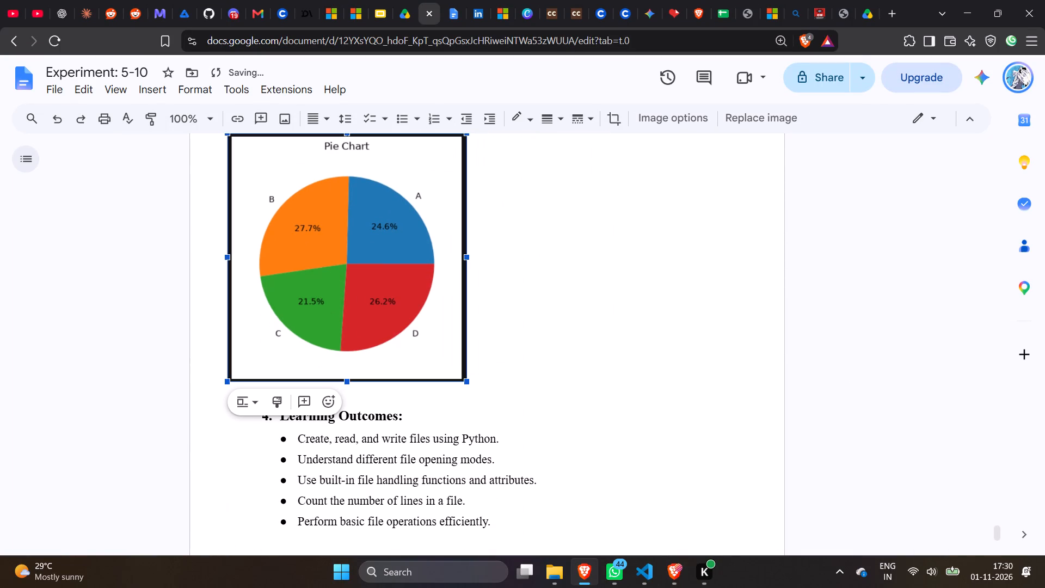
Switch to VS Code and capture a screenshot of the complete Bar Graph in the ex6.ipynb output.
left_click(646, 574)
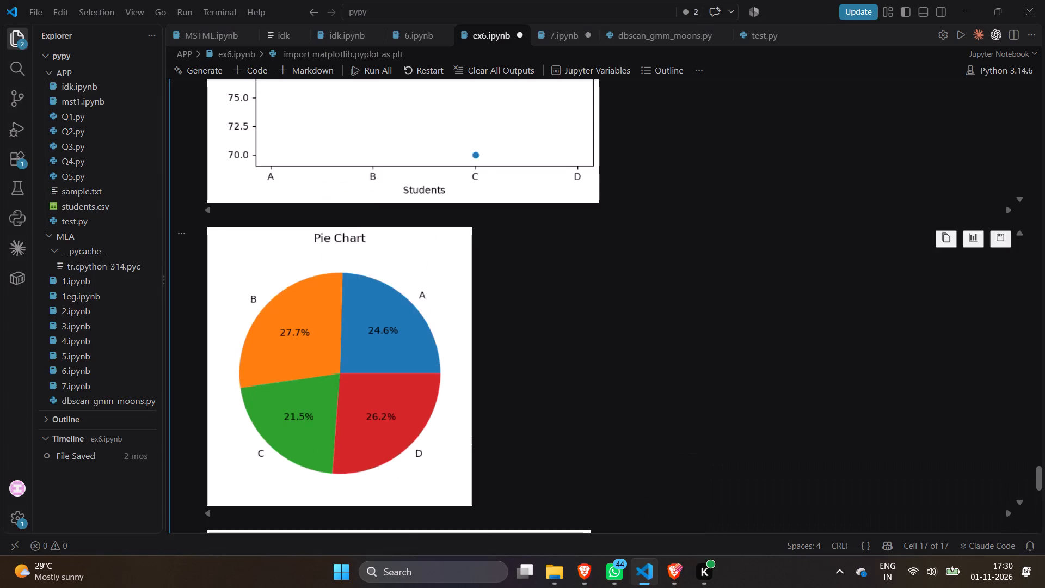
scroll(418, 273, "down", 11)
scroll(482, 280, "down", 3)
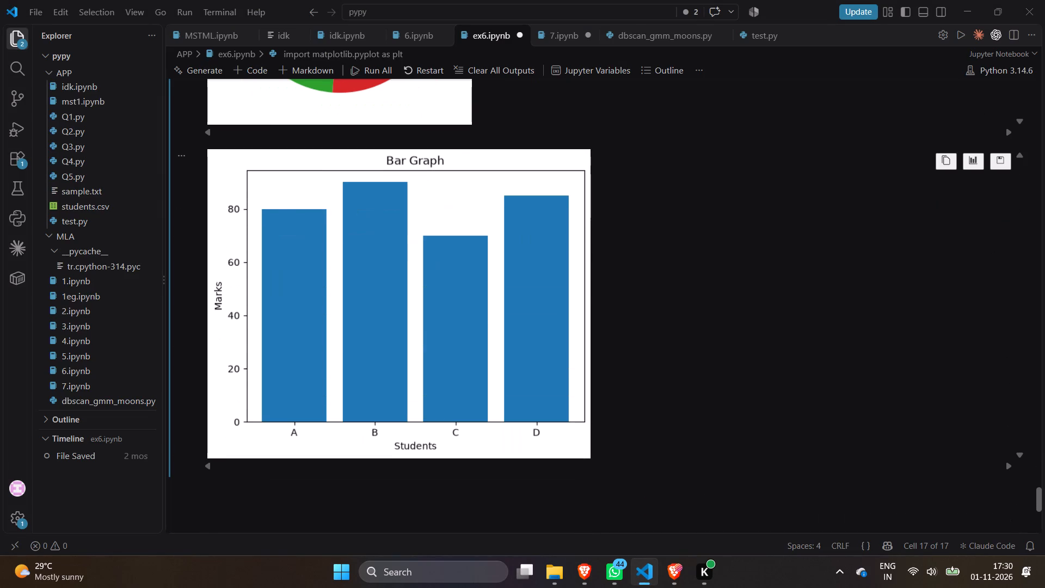
key("Print")
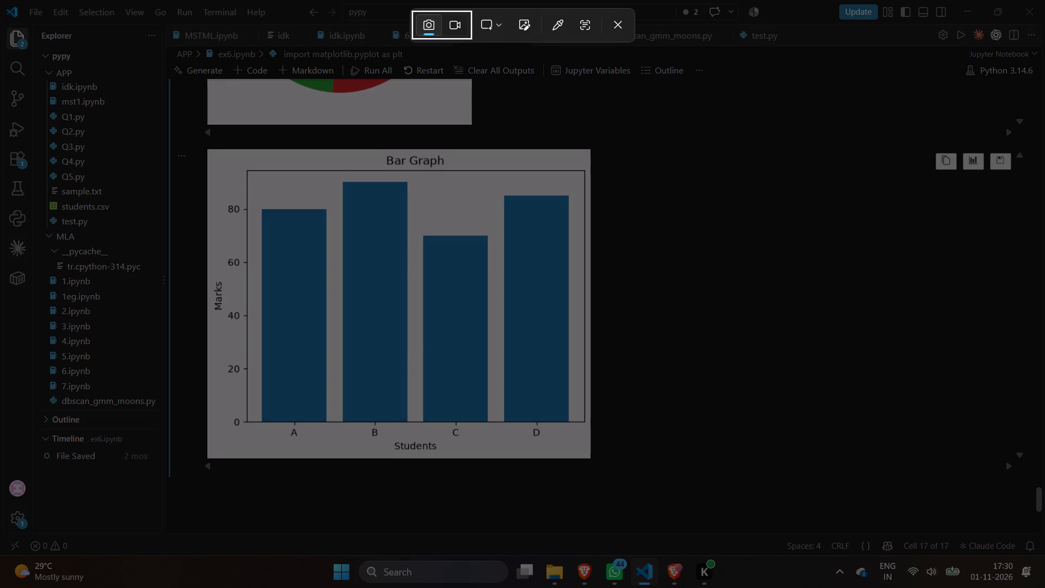
left_click_drag(204, 146, 359, 218)
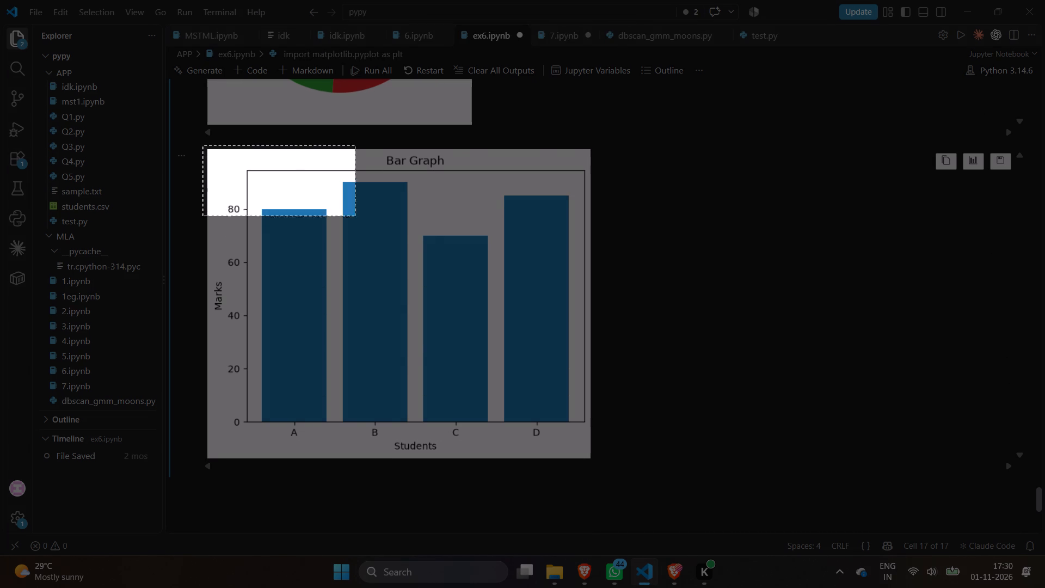
left_click_drag(359, 218, 595, 462)
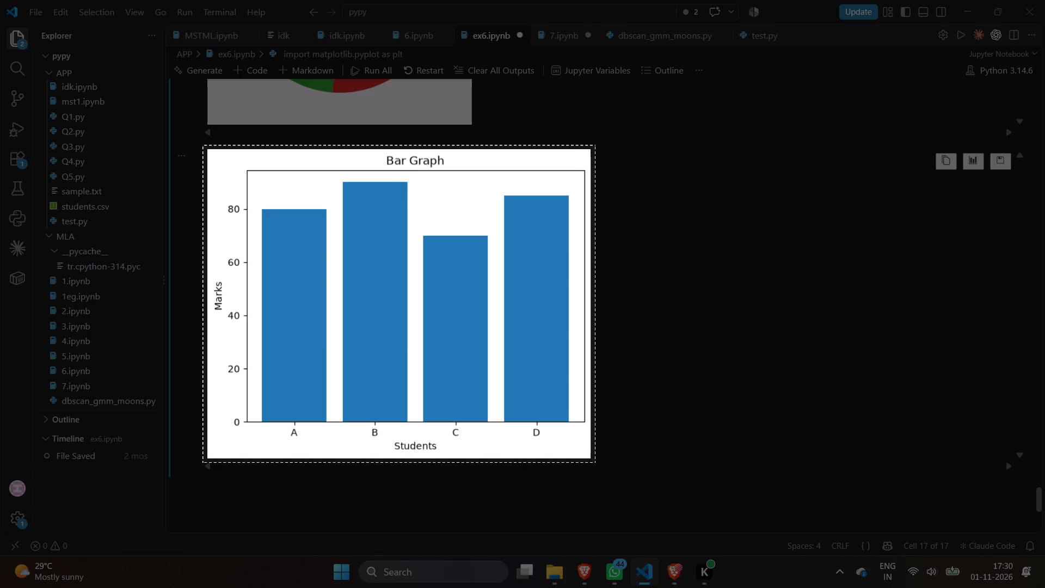
left_click_drag(595, 462, 595, 462)
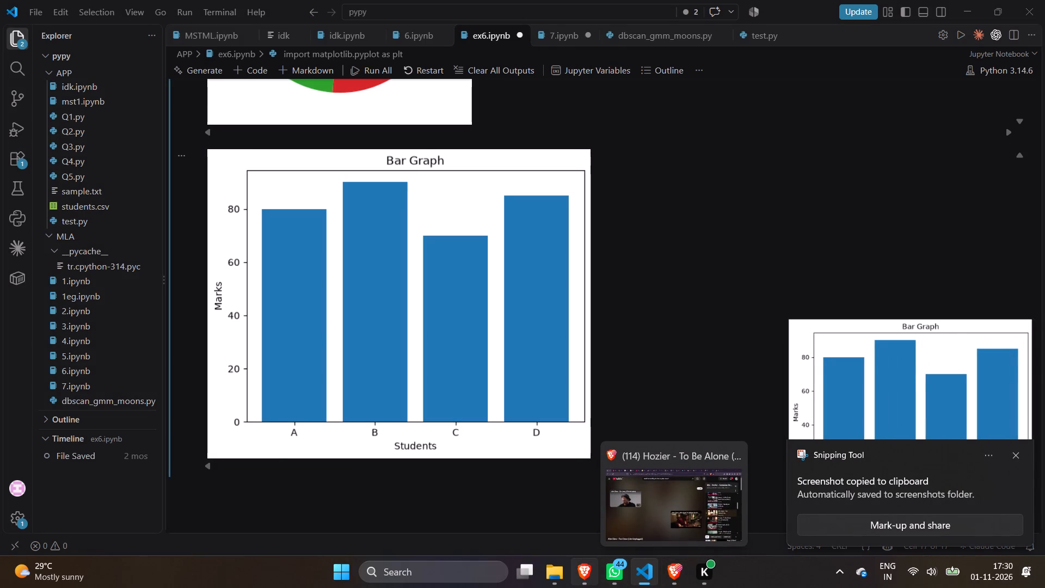
left_click(586, 573)
left_click(505, 372)
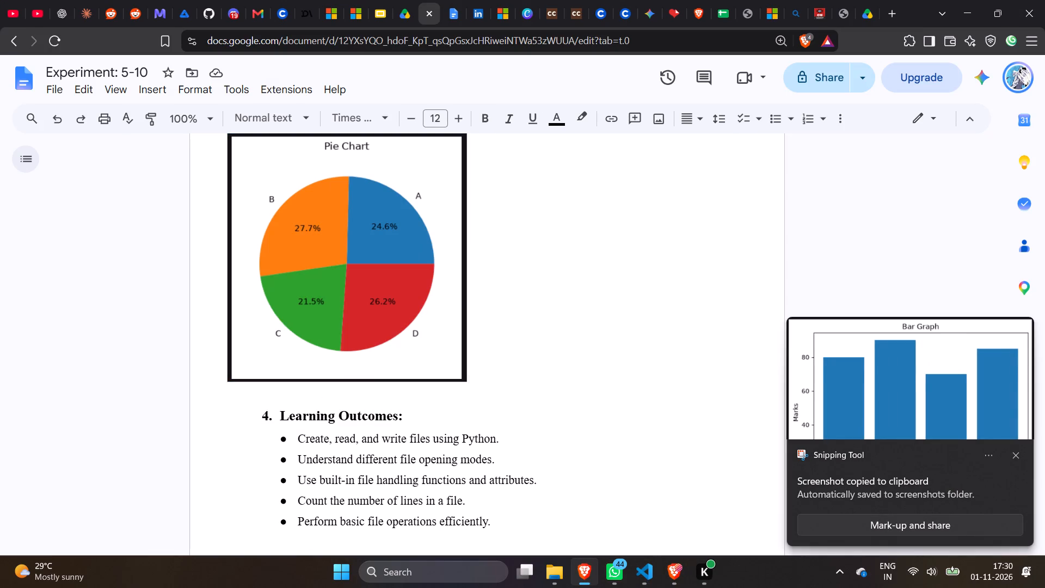
key("ctrl+v")
left_click(621, 438)
left_click_drag(749, 506, 741, 501)
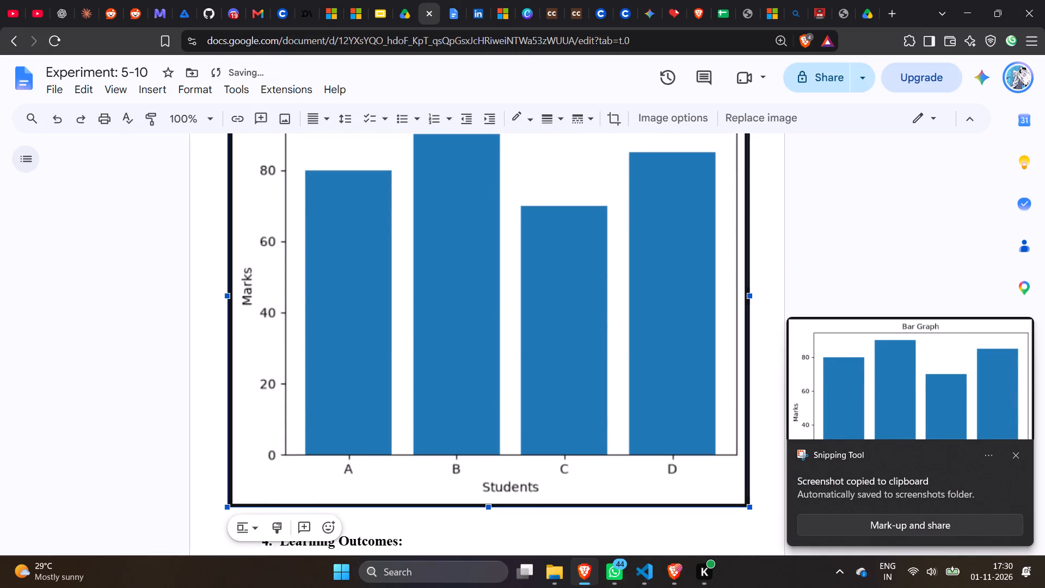
left_click_drag(741, 501, 436, 313)
scroll(436, 313, "up", 4)
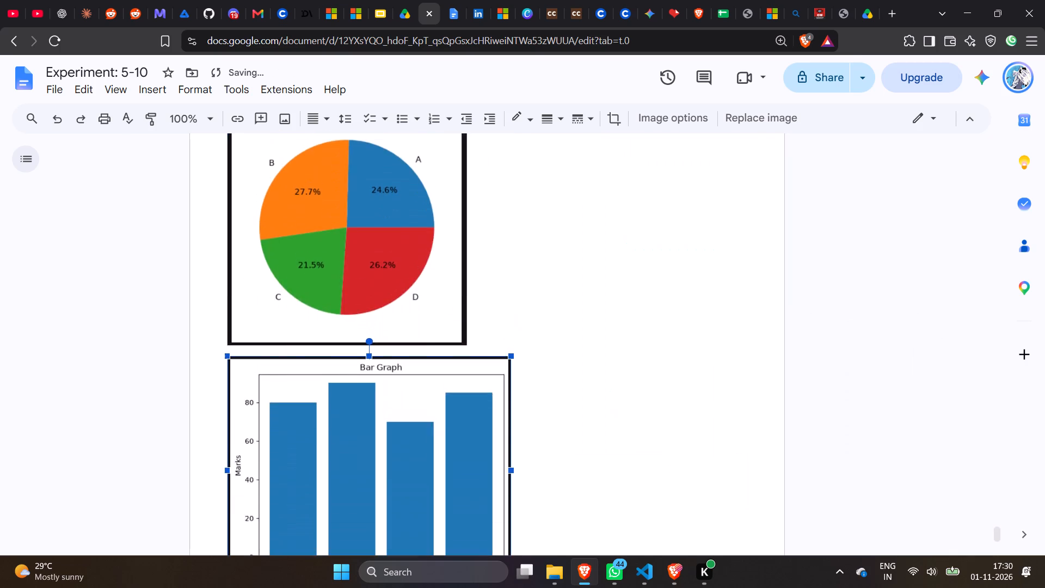
scroll(436, 313, "down", 4)
left_click_drag(512, 315, 505, 311)
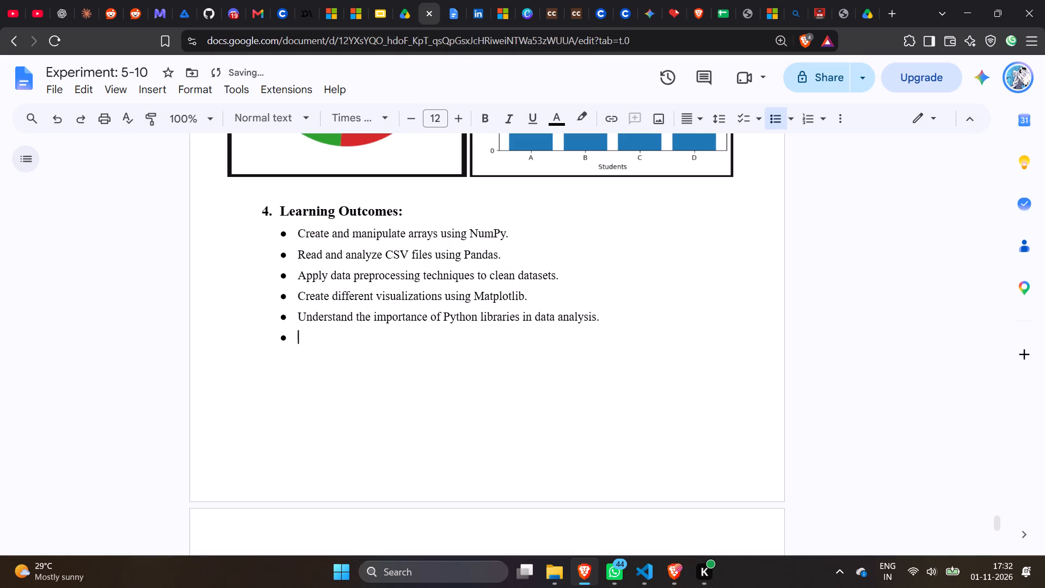
key("BackSpace")
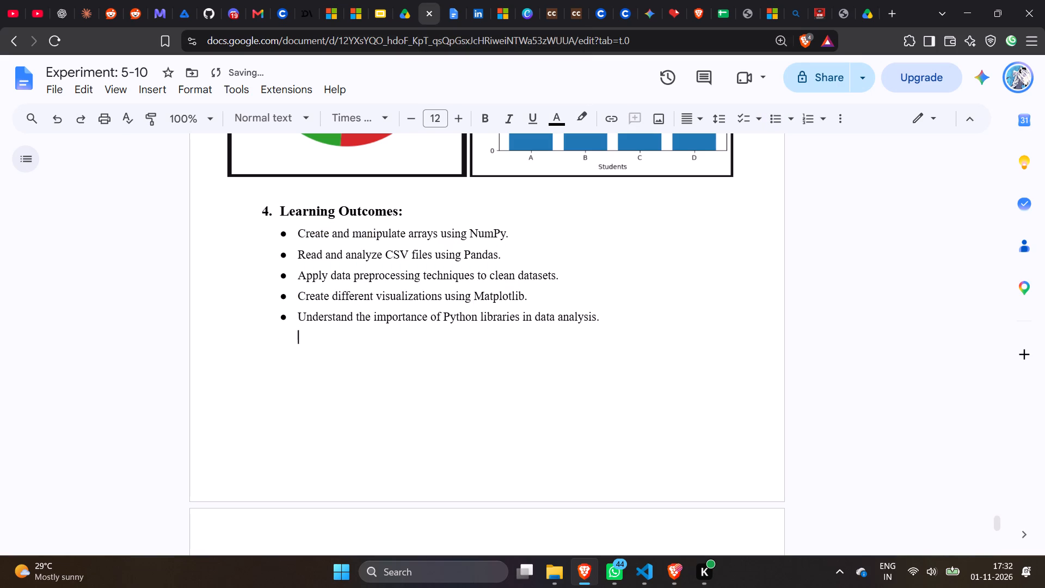
Change the experiment number in the NumPy, Pandas and matplotlib report's heading to 3.3.
scroll(589, 357, "up", 20)
scroll(589, 357, "up", 2)
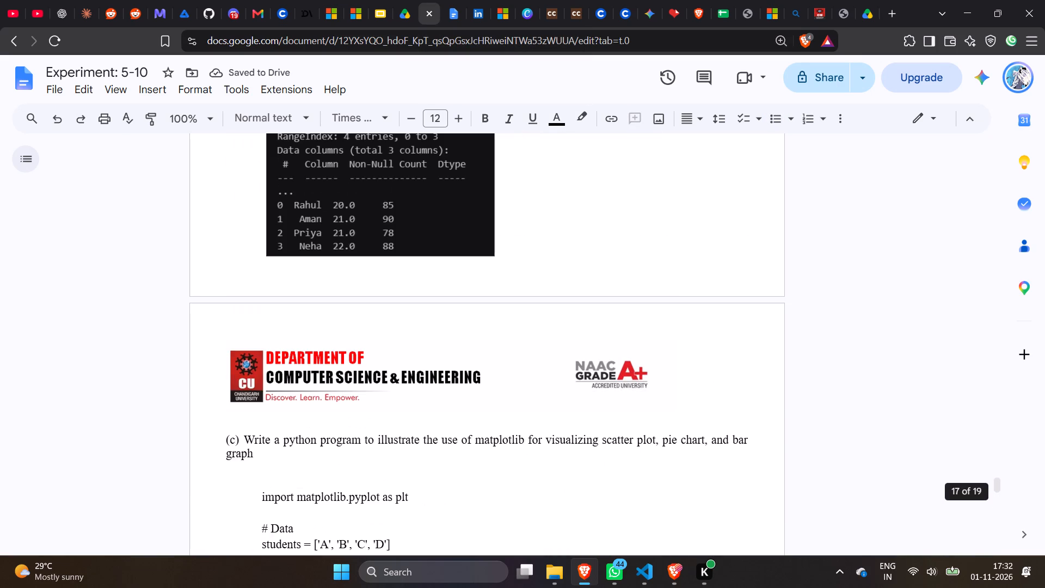
scroll(574, 332, "up", 20)
scroll(574, 332, "up", 13)
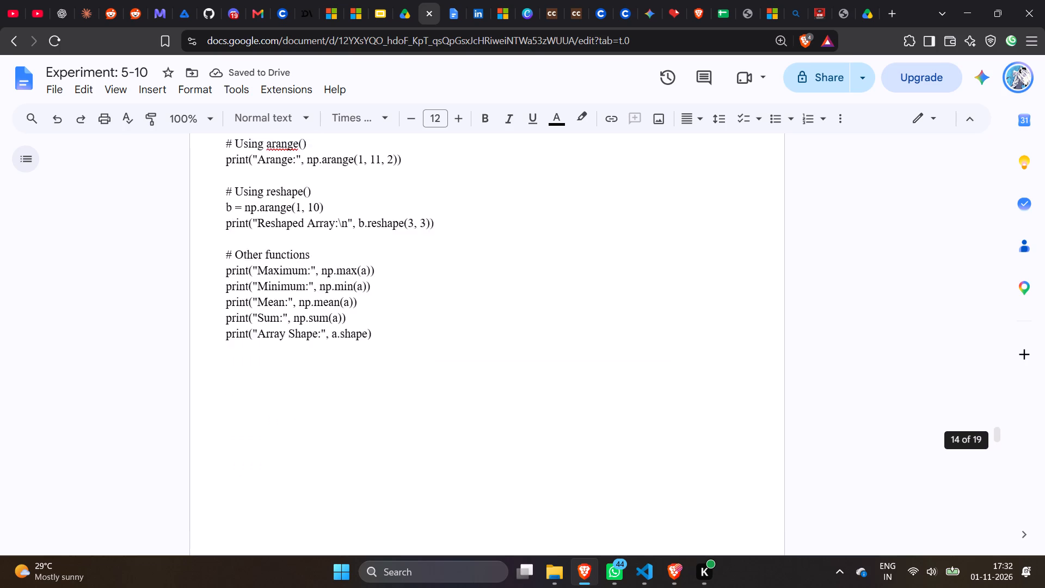
scroll(574, 332, "up", 13)
scroll(574, 332, "down", 6)
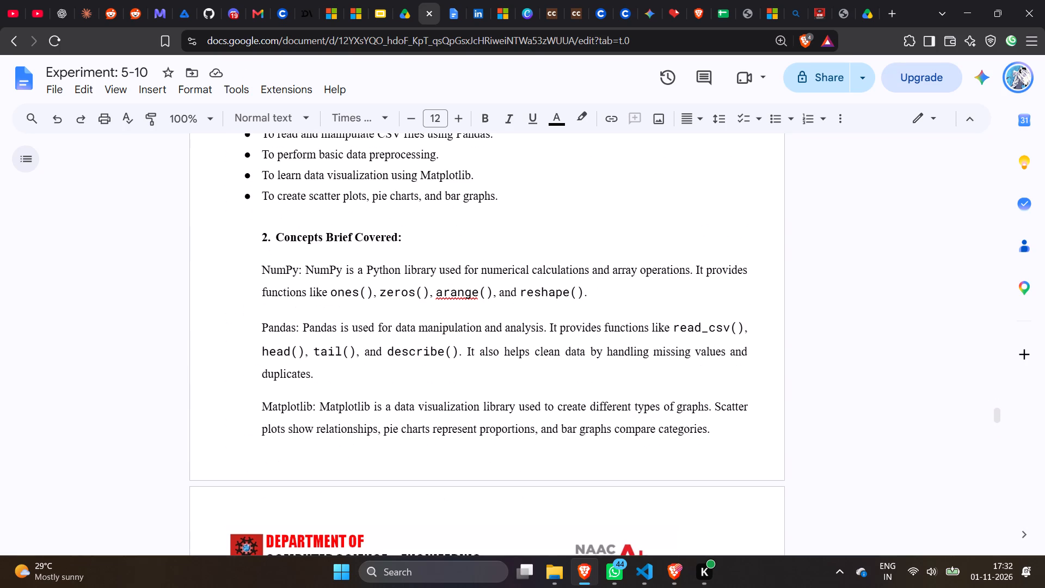
scroll(439, 272, "up", 6)
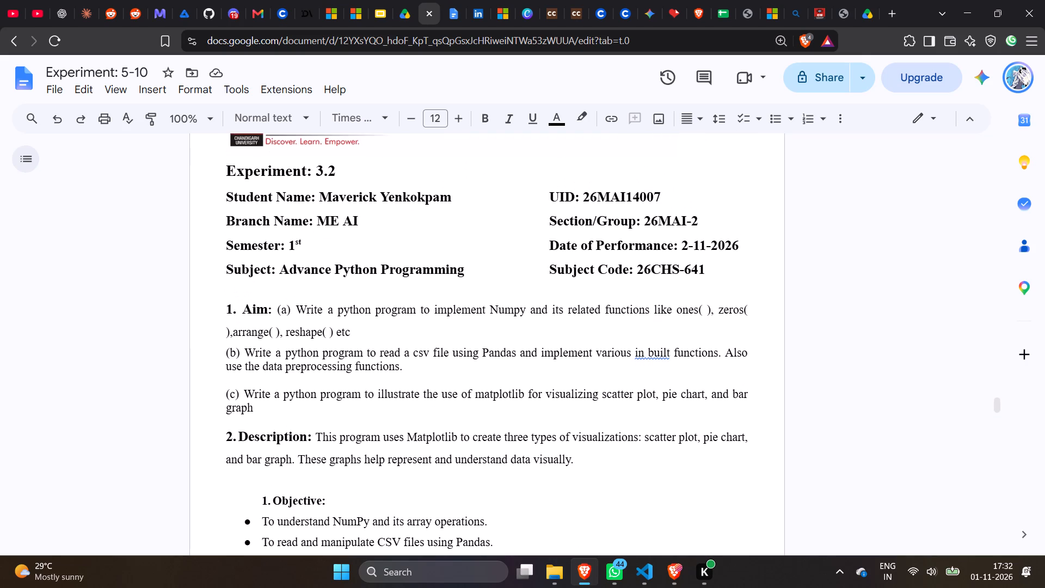
left_click(349, 170)
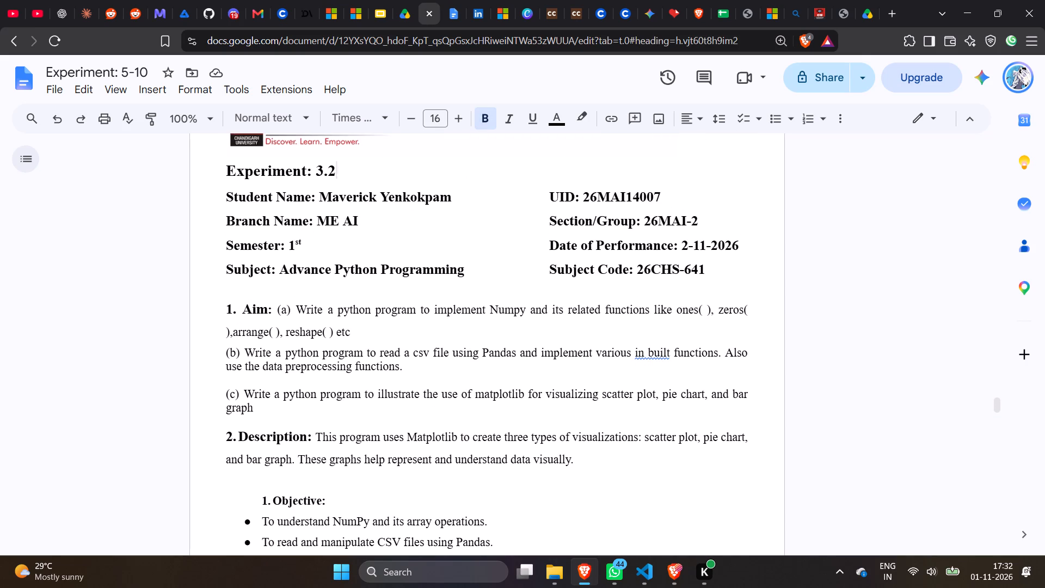
key("BackSpace")
key("3")
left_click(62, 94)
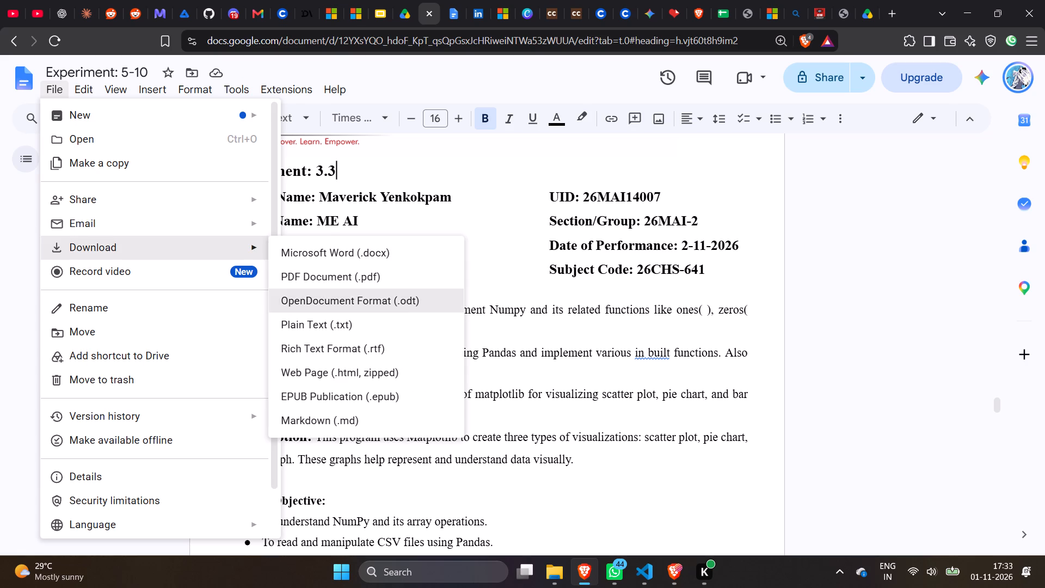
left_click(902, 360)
Review the whole document from the Experiment 2.3 report on the first page through the last page, checking headers, code, outputs and learning outcomes.
scroll(902, 369, "up", 20)
scroll(902, 369, "up", 7)
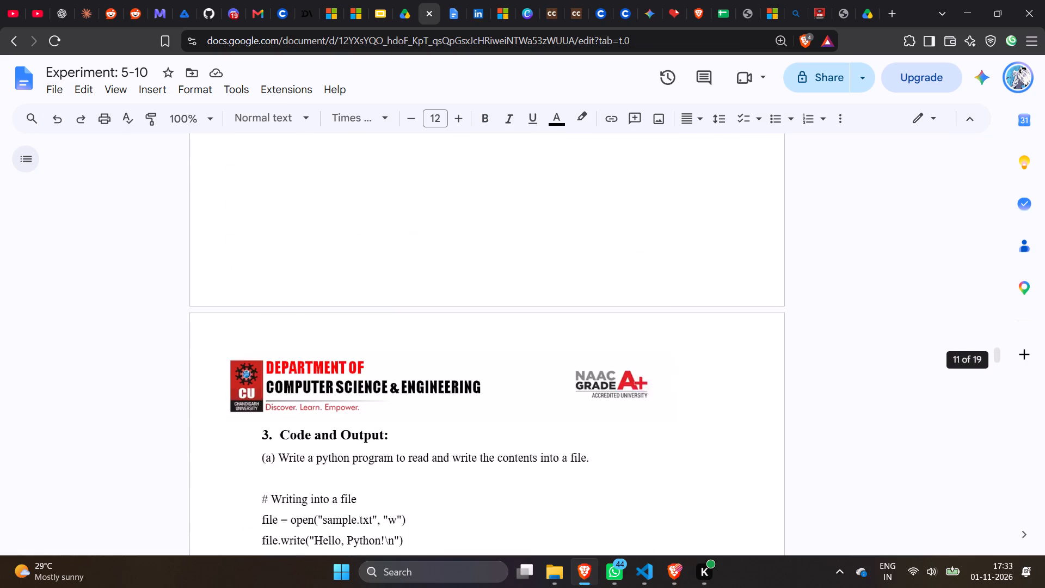
scroll(952, 342, "up", 5)
scroll(952, 342, "up", 20)
scroll(952, 342, "up", 20)
scroll(952, 342, "up", 3)
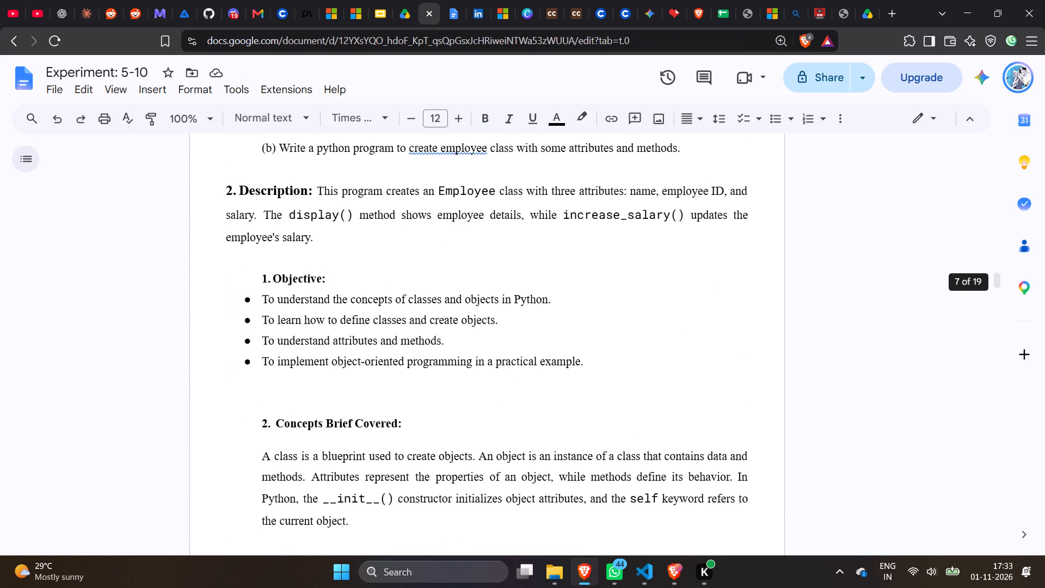
scroll(952, 337, "up", 20)
scroll(952, 337, "up", 3)
scroll(414, 324, "up", 10)
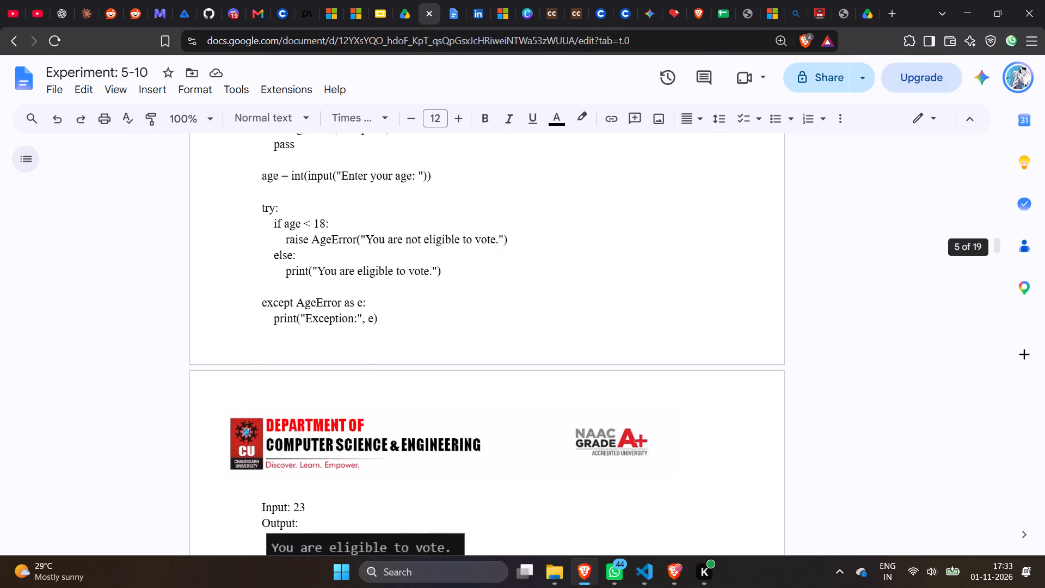
scroll(420, 323, "up", 20)
scroll(420, 323, "up", 20)
scroll(420, 323, "up", 10)
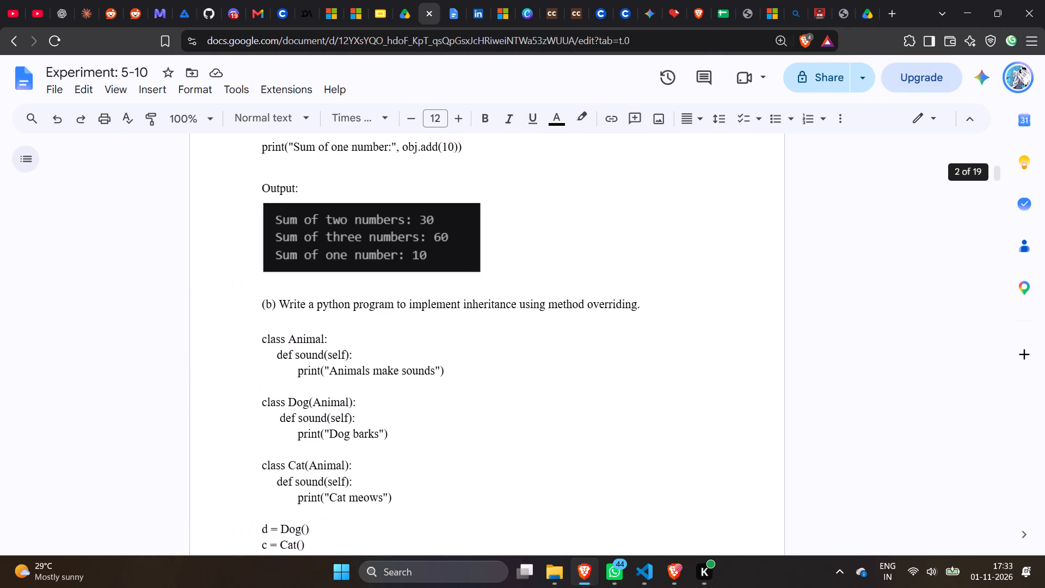
scroll(373, 63, "up", 1)
scroll(598, 285, "up", 20)
scroll(598, 285, "up", 4)
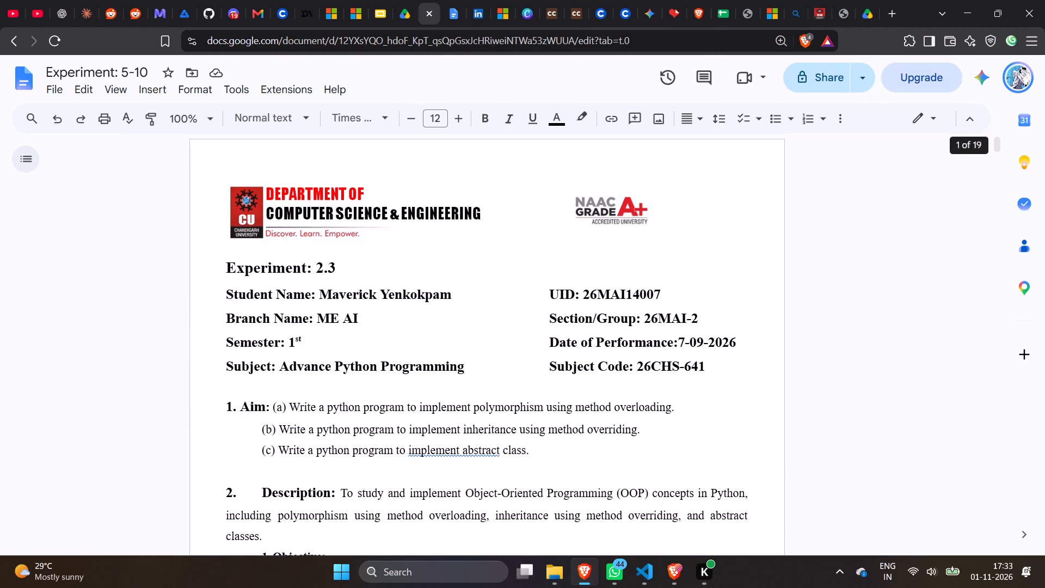
scroll(594, 283, "up", 2)
scroll(623, 293, "down", 15)
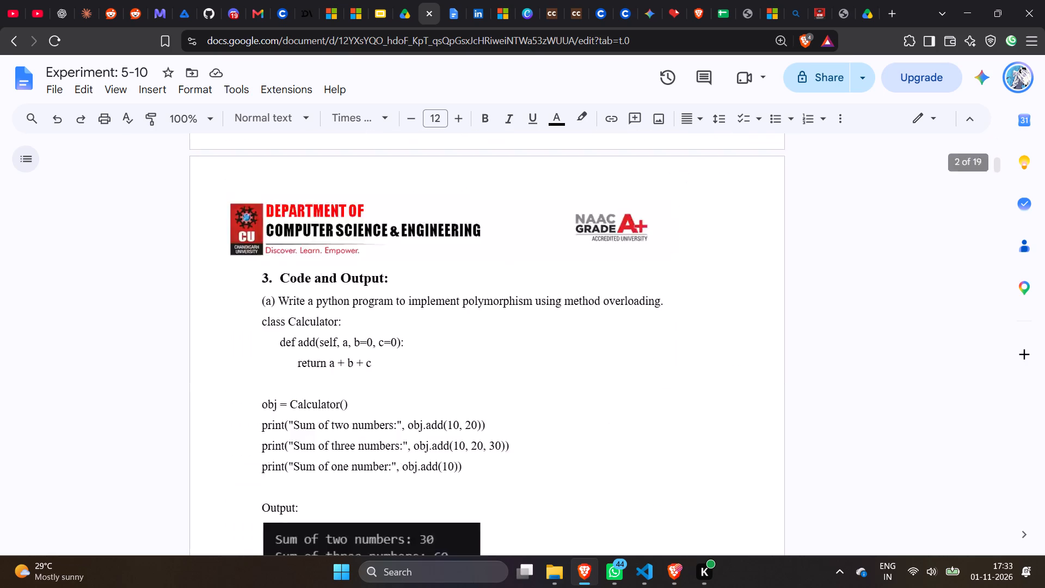
scroll(622, 281, "down", 20)
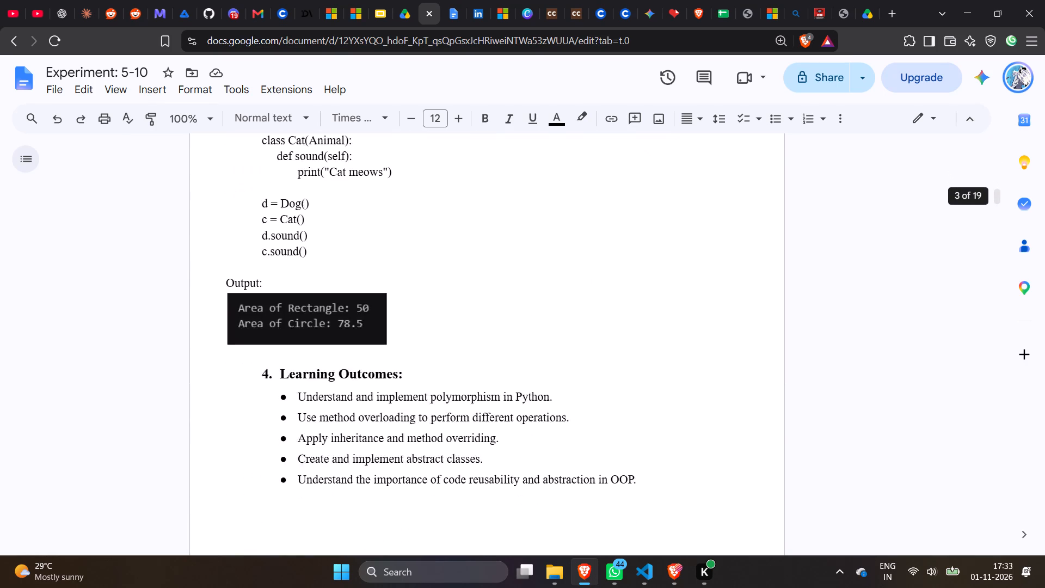
scroll(622, 281, "down", 11)
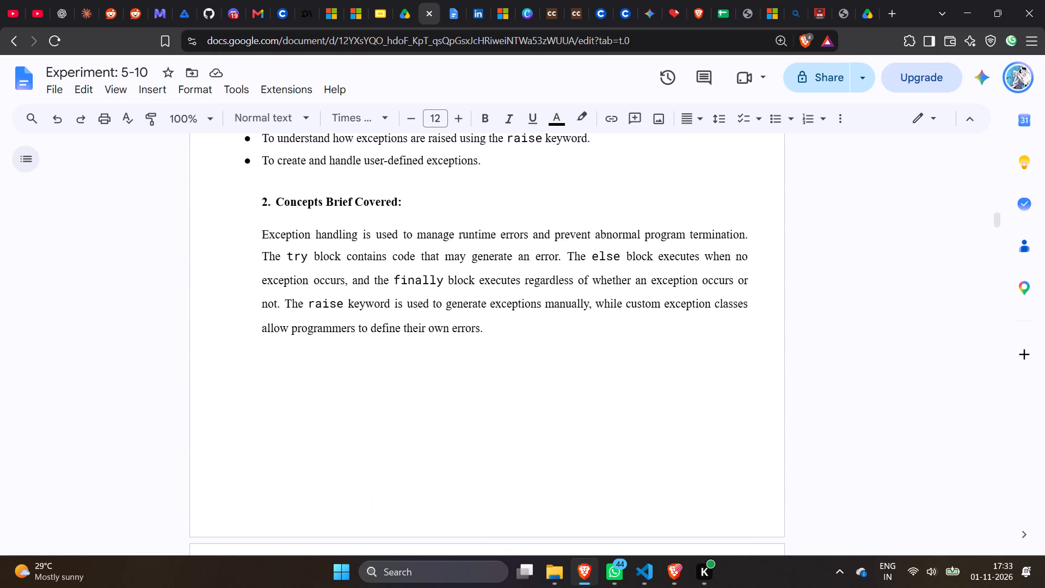
scroll(622, 281, "down", 15)
scroll(622, 281, "down", 7)
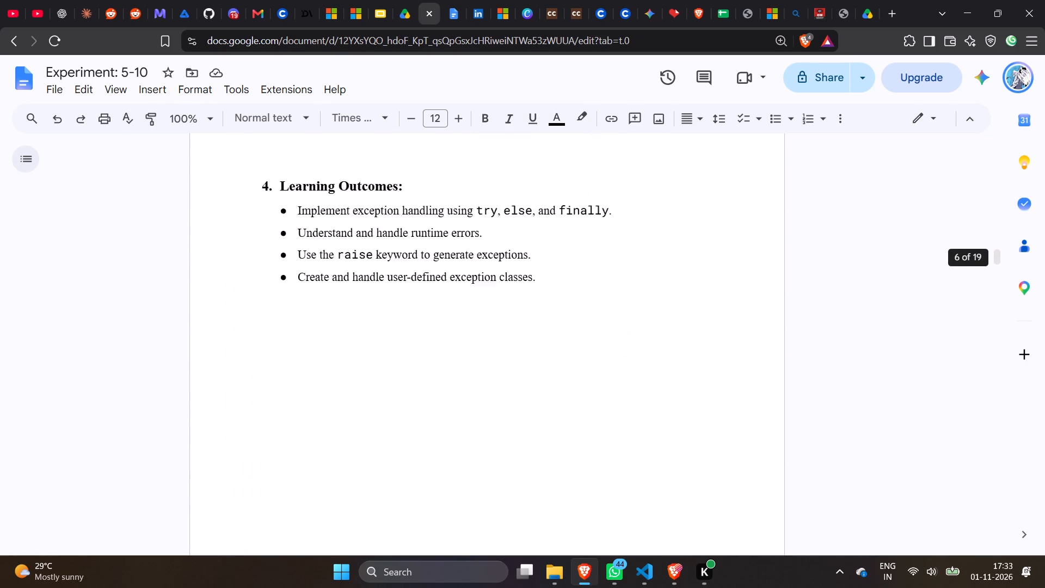
scroll(622, 281, "down", 18)
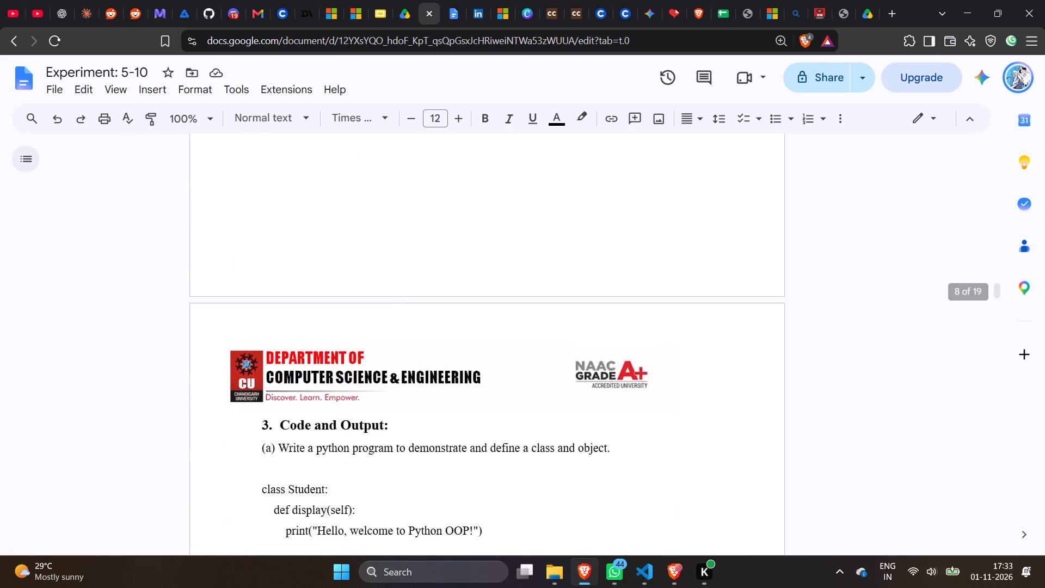
scroll(622, 281, "down", 20)
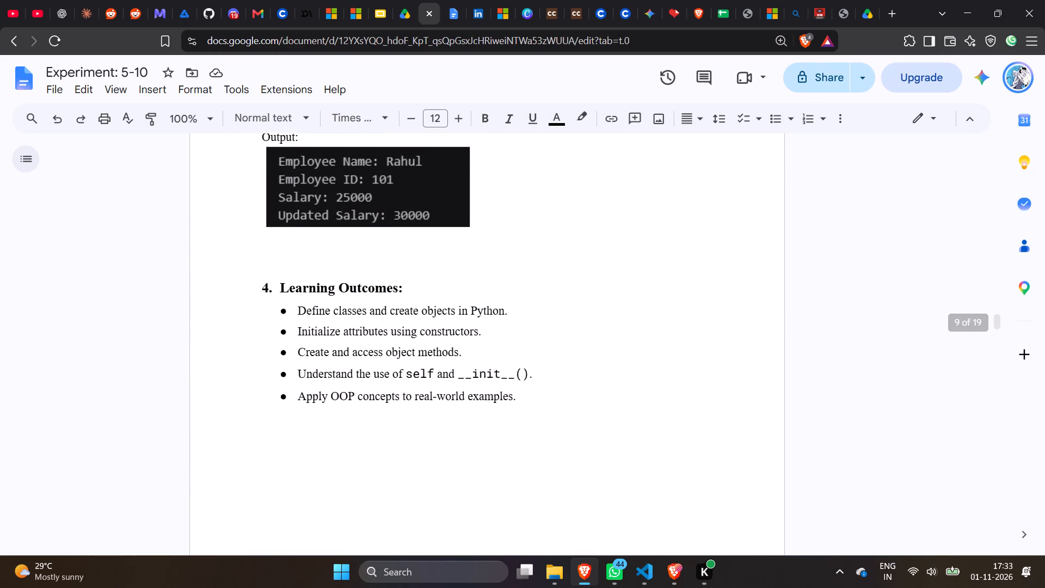
scroll(618, 281, "down", 5)
scroll(618, 281, "down", 17)
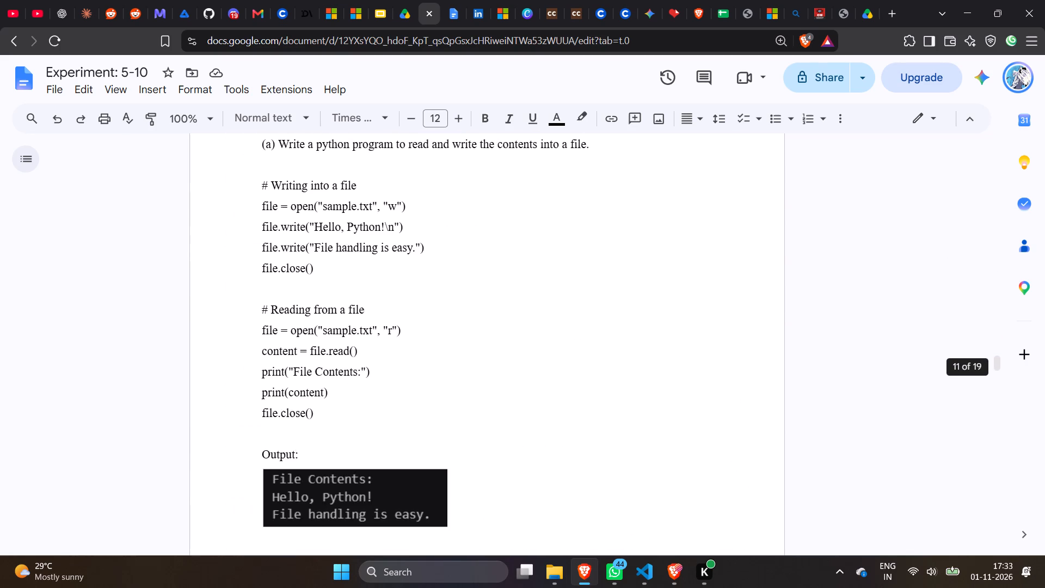
scroll(618, 280, "down", 11)
scroll(618, 280, "down", 13)
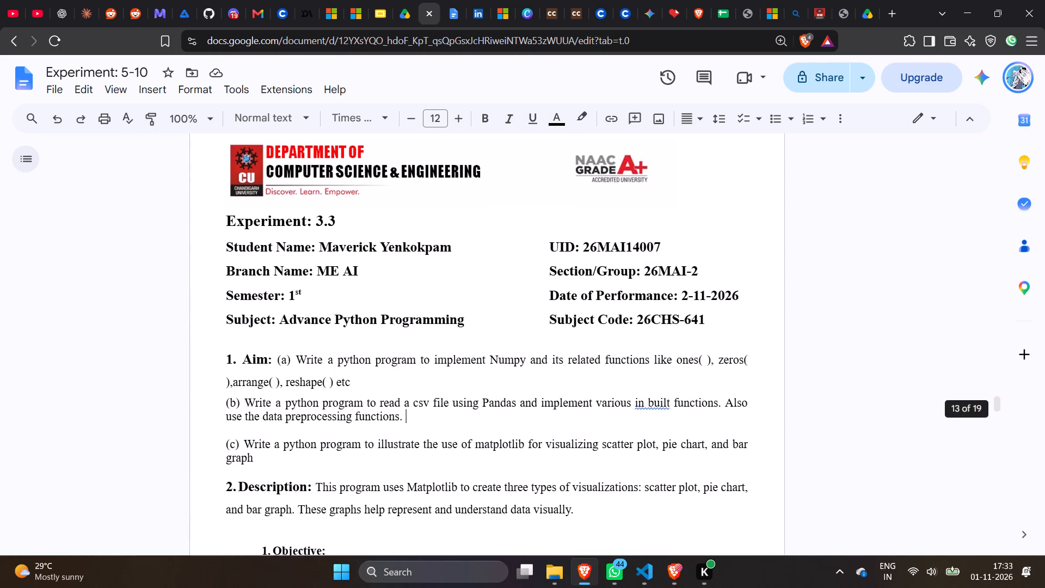
scroll(618, 280, "down", 20)
scroll(618, 280, "down", 12)
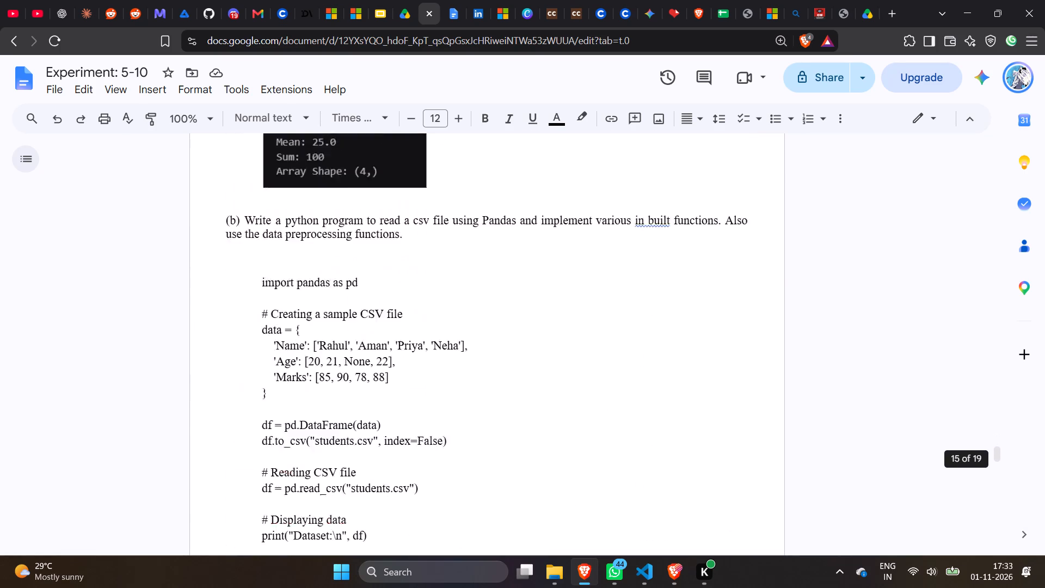
scroll(618, 280, "down", 17)
scroll(618, 280, "down", 11)
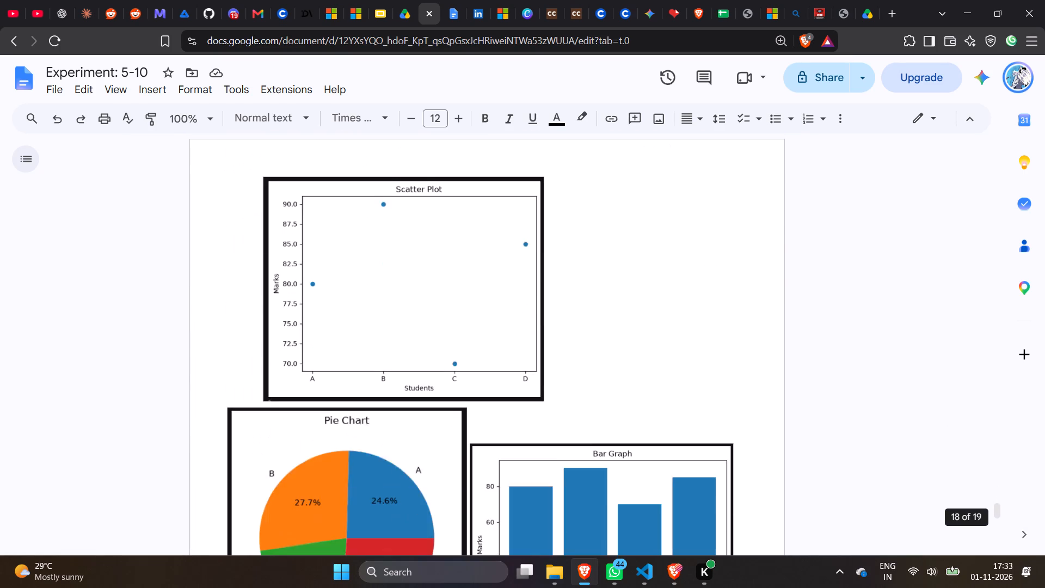
scroll(618, 280, "down", 18)
scroll(618, 280, "down", 10)
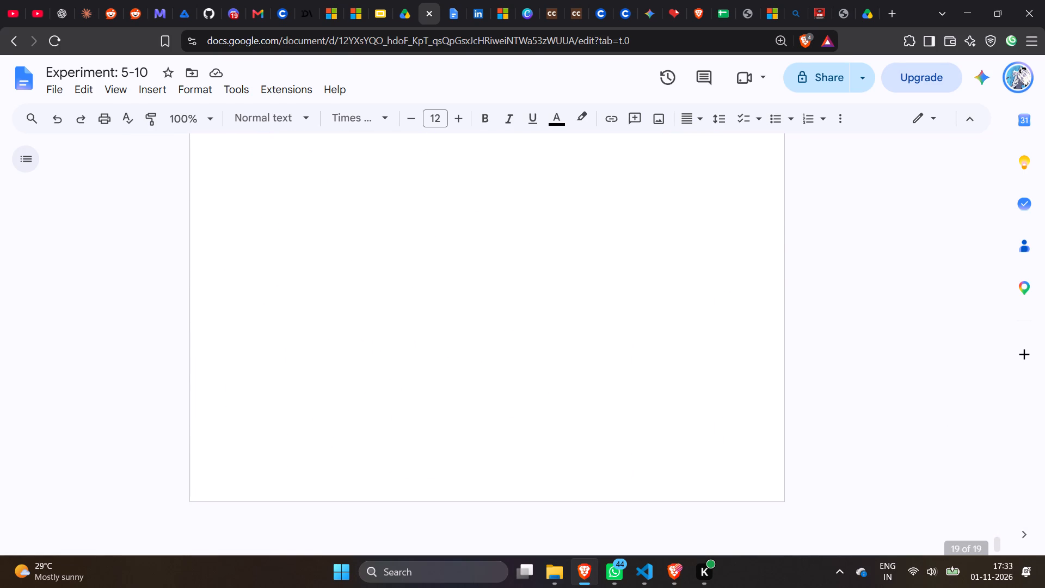
Download the document as a PDF named Experiment_ 5-10 into the Downloads folder.
key("Escape")
left_click(60, 89)
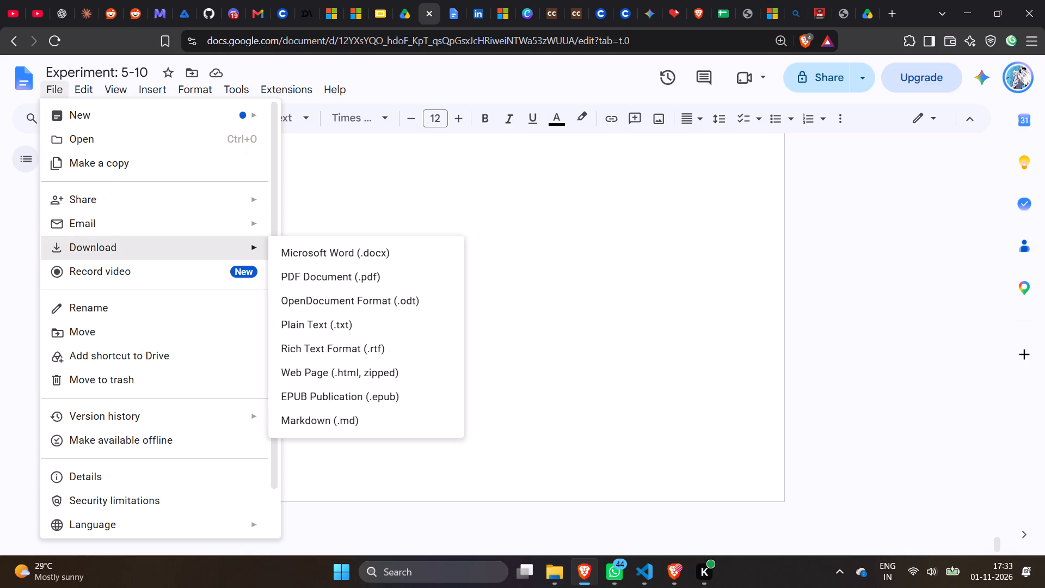
left_click(366, 284)
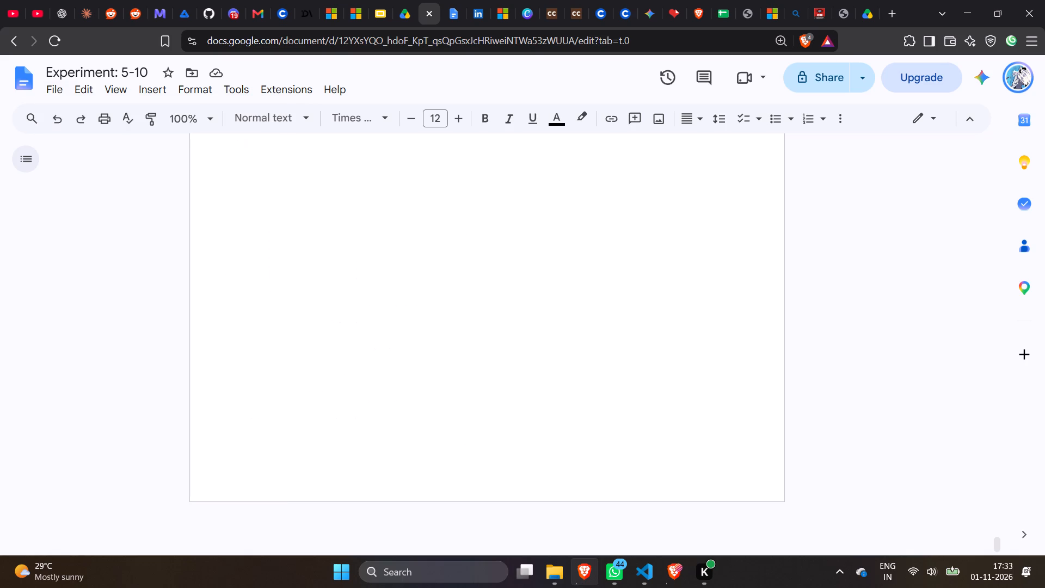
left_click(419, 301)
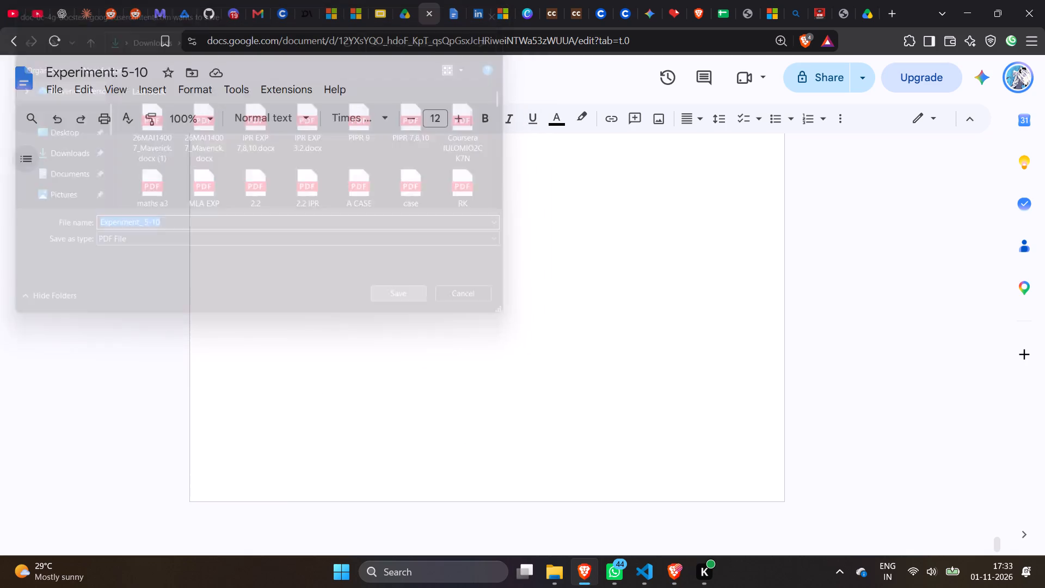
Switch to File Explorer and copy the Experiment_ 5-10 PDF from the Downloads folder.
left_click(562, 577)
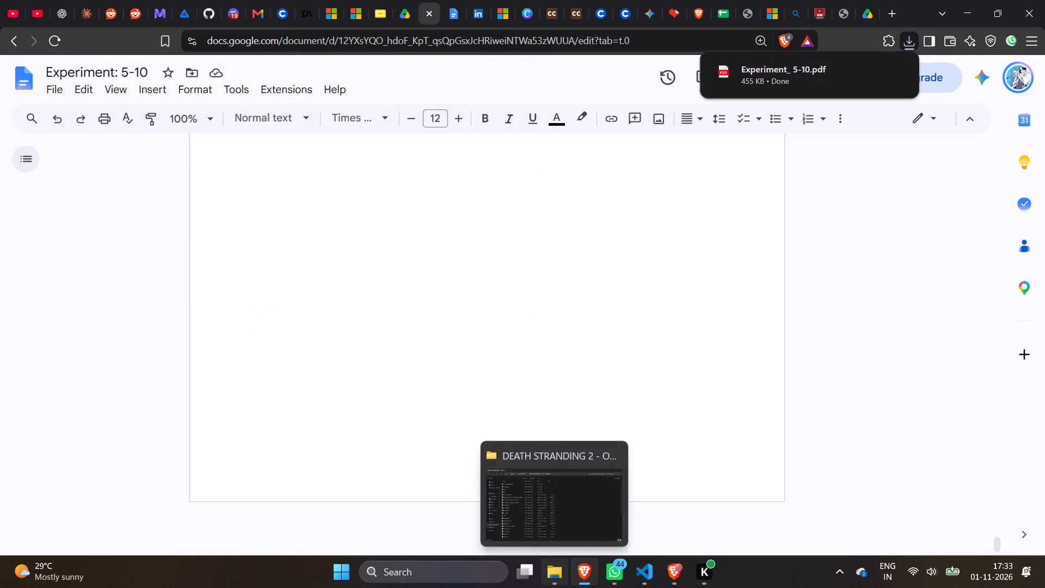
left_click(42, 215)
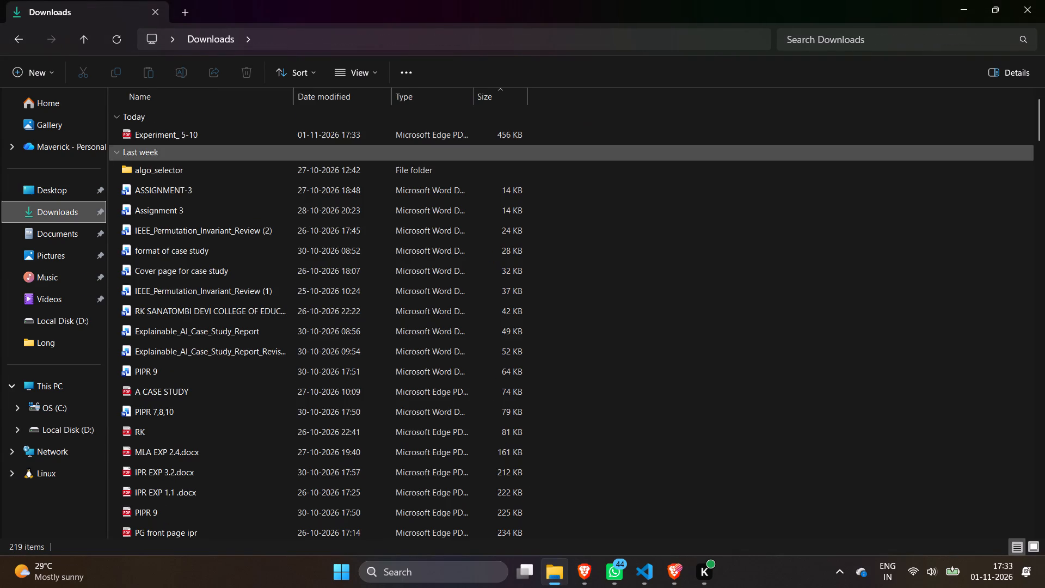
left_click(228, 131)
key("ctrl+c")
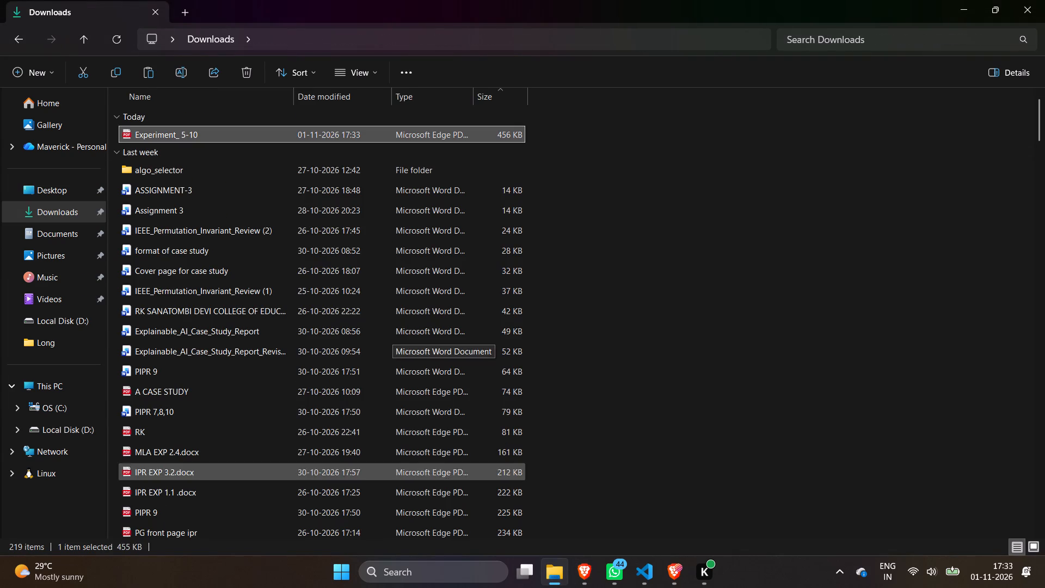
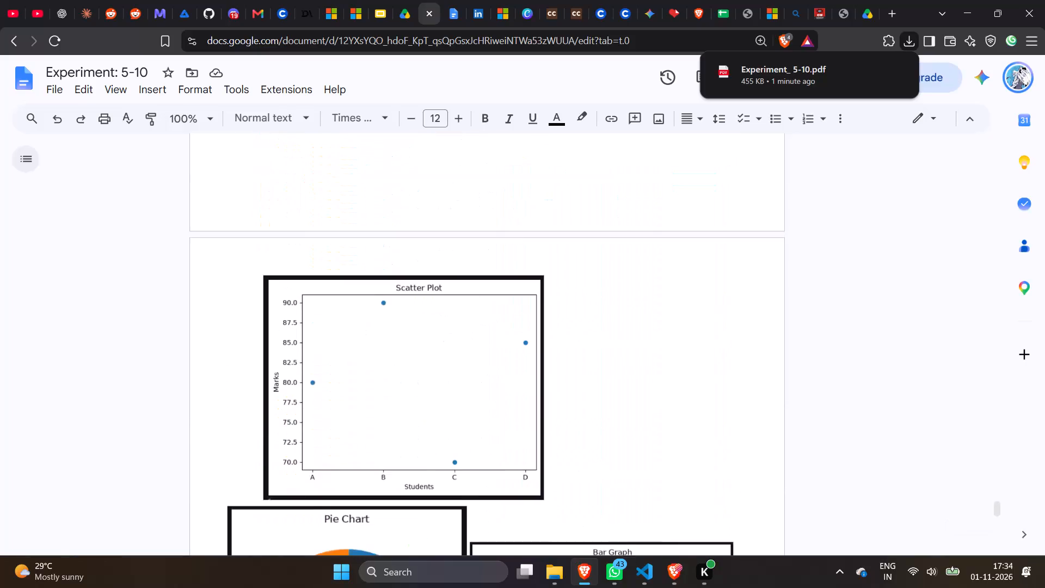
Leave the "Experiment: 5-10" document and open the Google Docs home page.
scroll(870, 317, "up", 11)
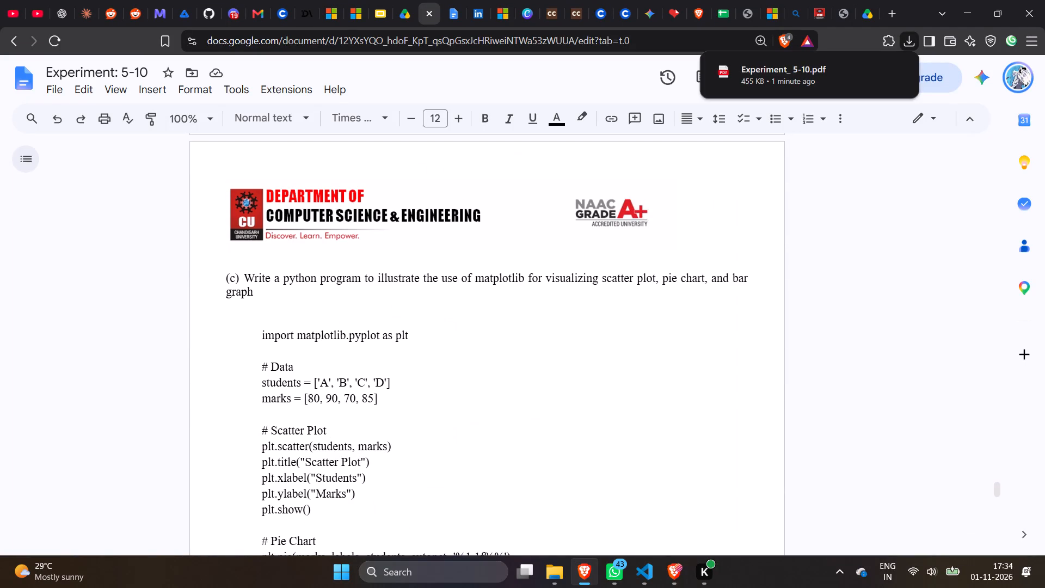
left_click(21, 77)
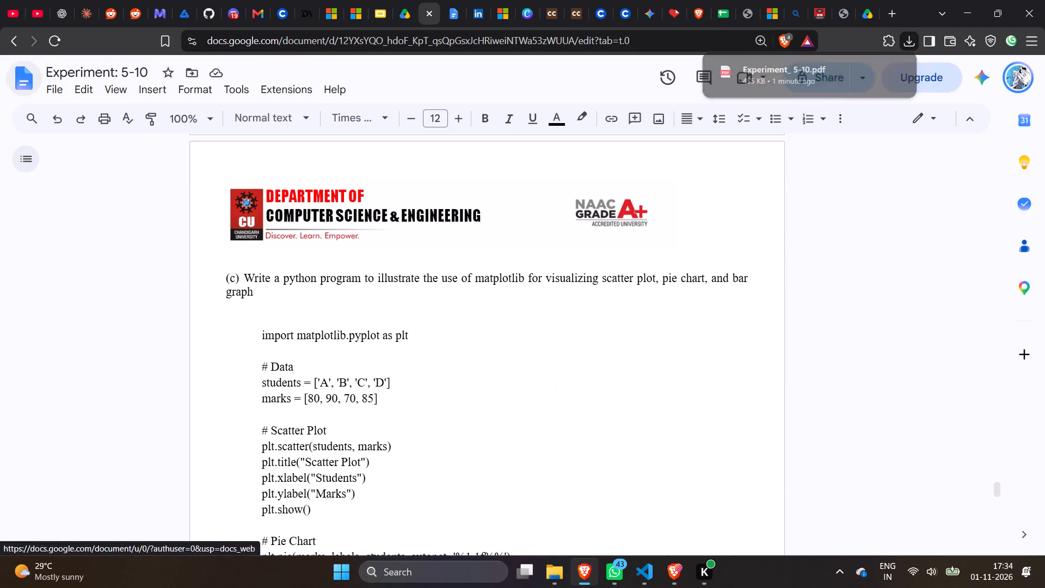